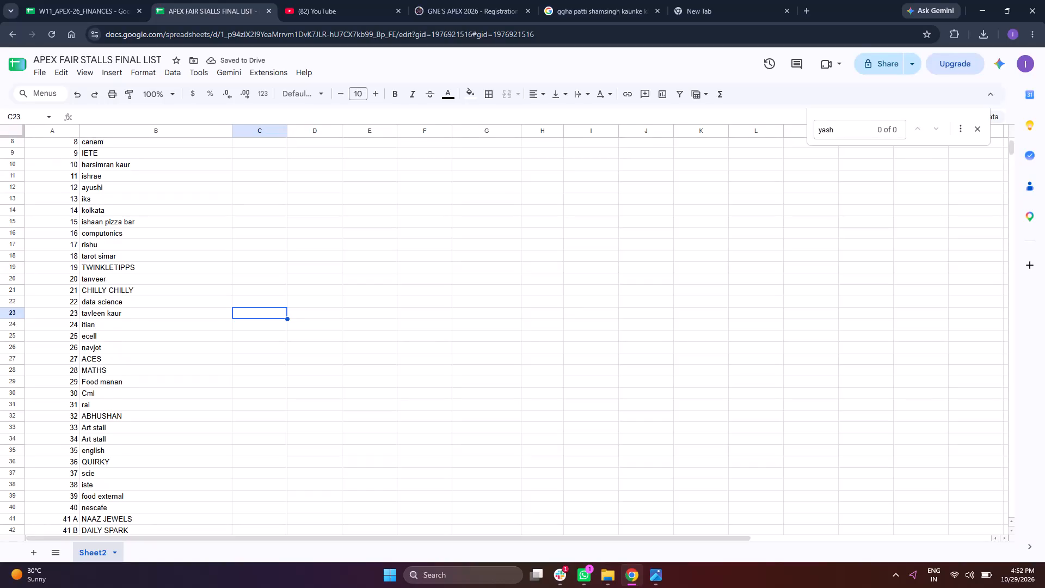
Replace the name of stall 1 in cell B1 with COCA COLA.
scroll(169, 182, up, 4)
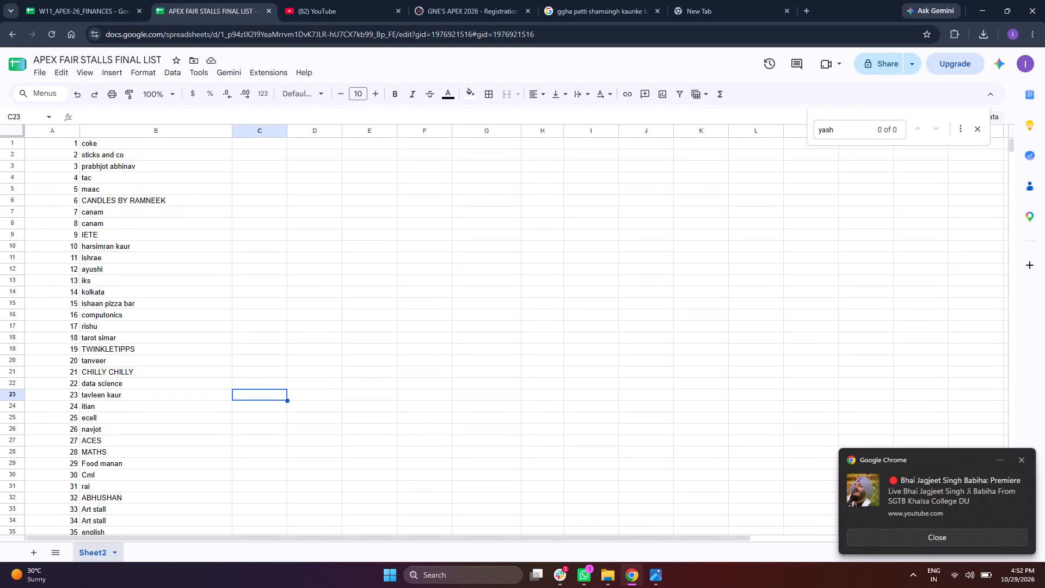
click(107, 144)
key(BackSpace)
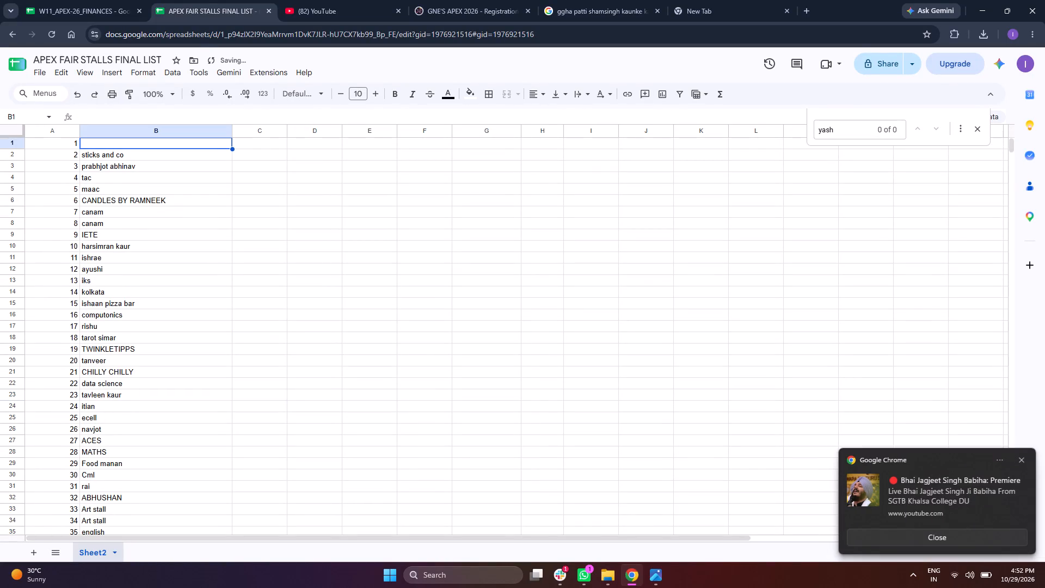
text(OC)
key(shift+BackSpace)
key(shift+BackSpace)
text(COCA COLA)
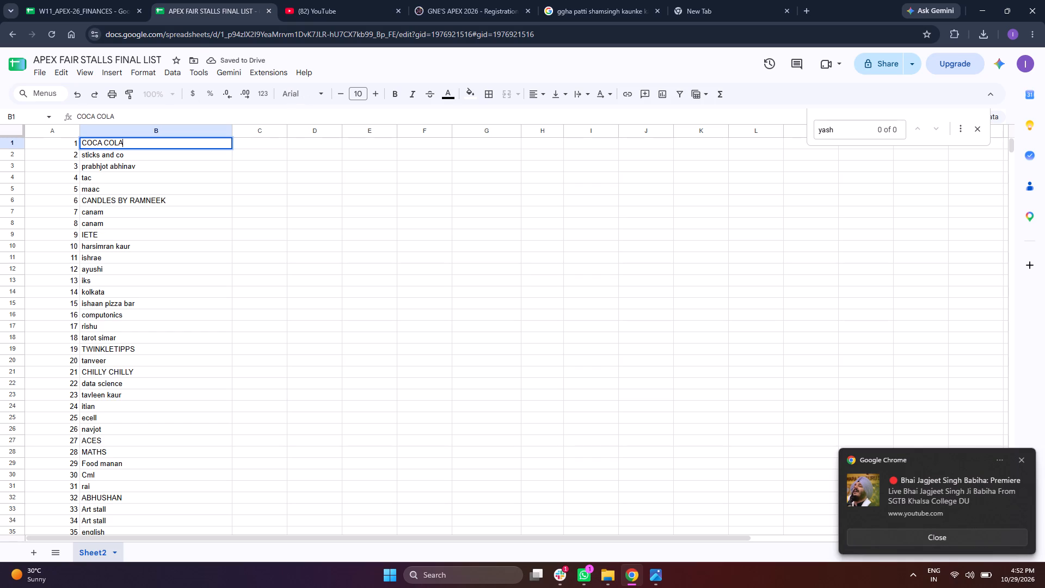
key(Tab)
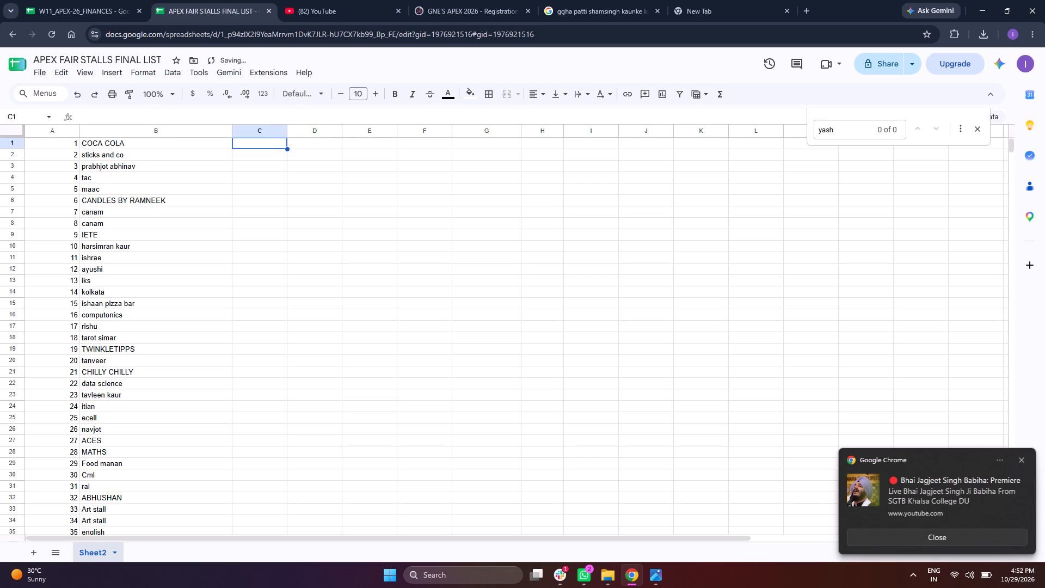
Select the name entry for stall 3 in column B.
click(173, 166)
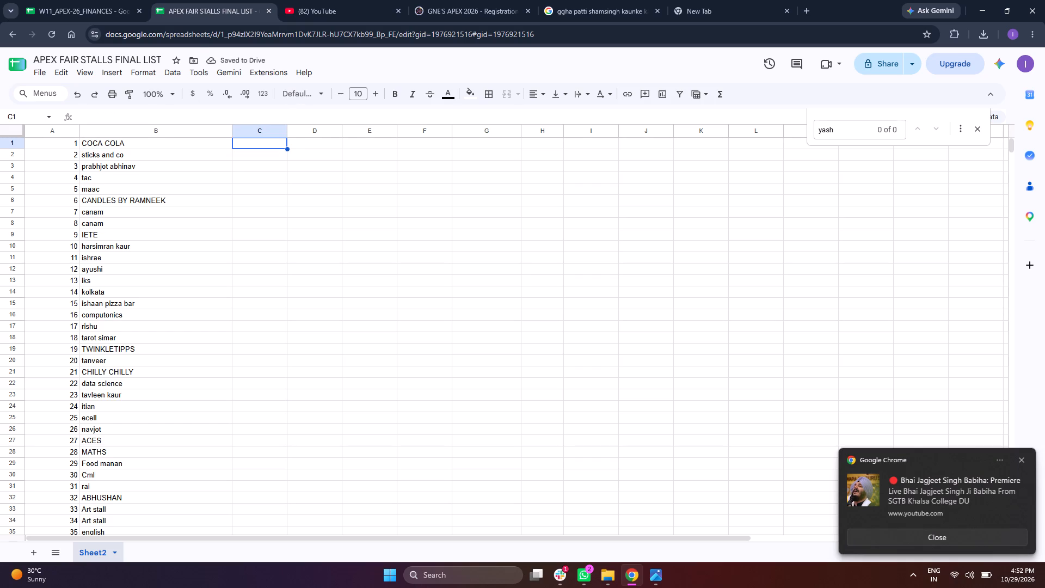
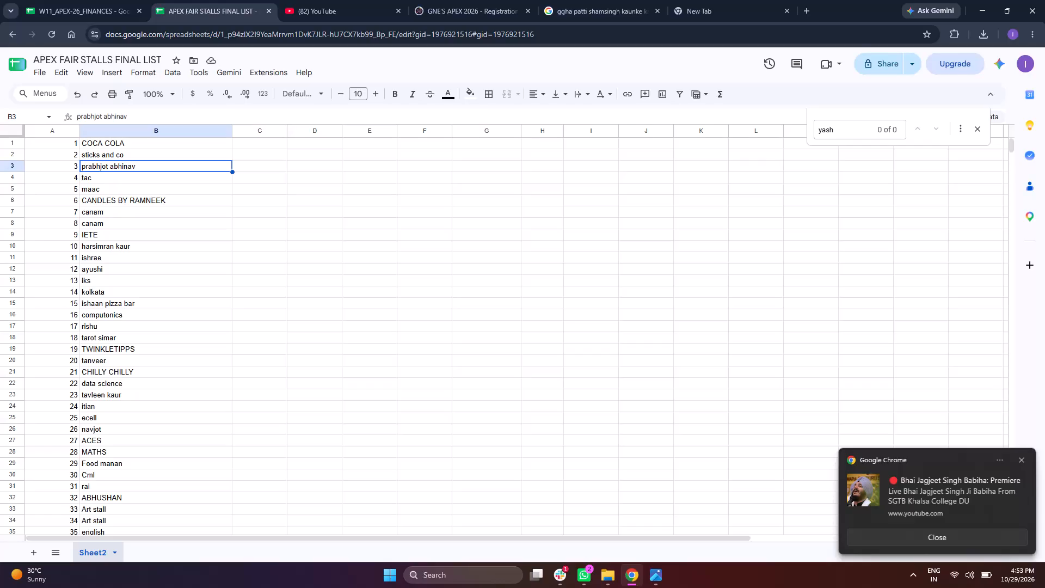
Replace the name of stall 5 in cell B5 with MAAC in capitals.
scroll(185, 262, up, 6)
click(145, 184)
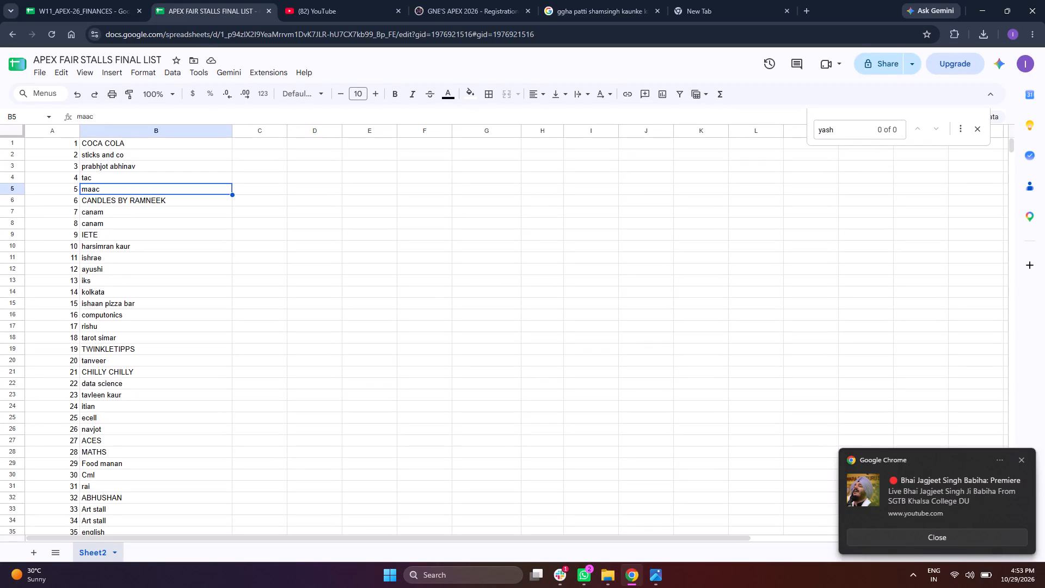
key(BackSpace)
text(maac)
key(BackSpace)
key(BackSpace)
key(BackSpace)
key(BackSpace)
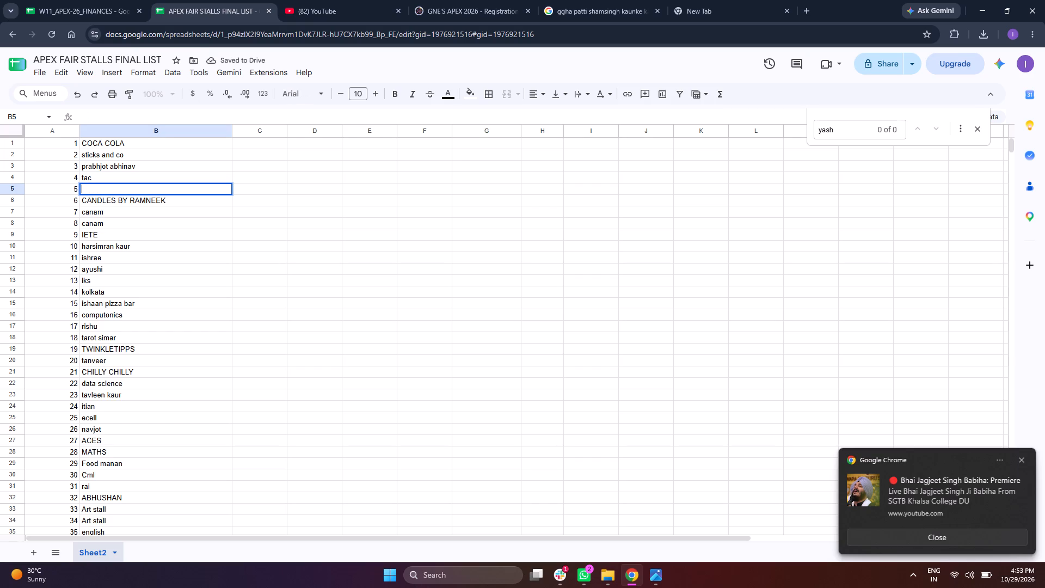
text(MAAC)
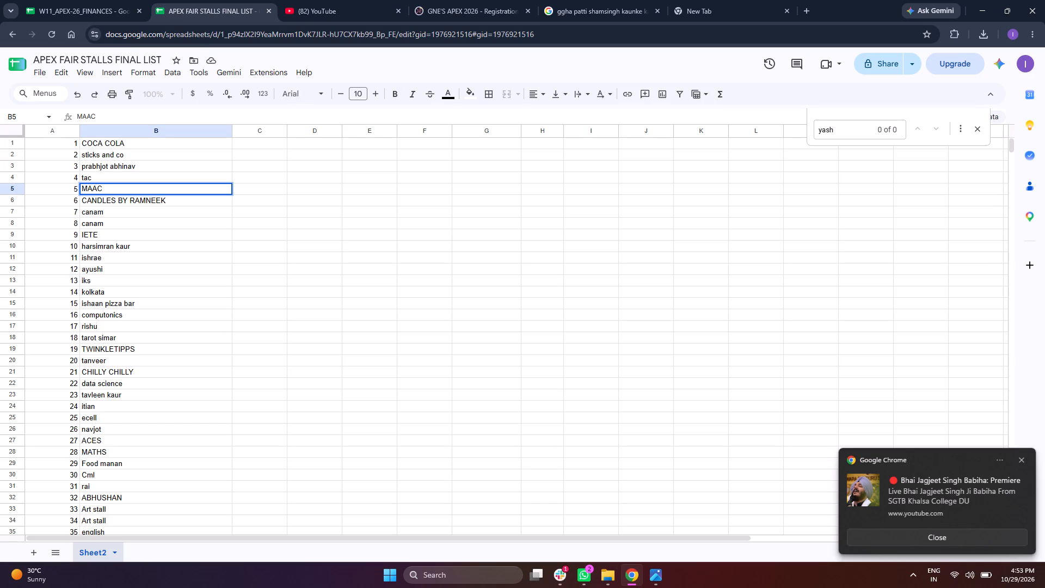
Rewrite the name of stall 4 as TAC and the name of stall 2 as STICKS AND CO.
click(123, 177)
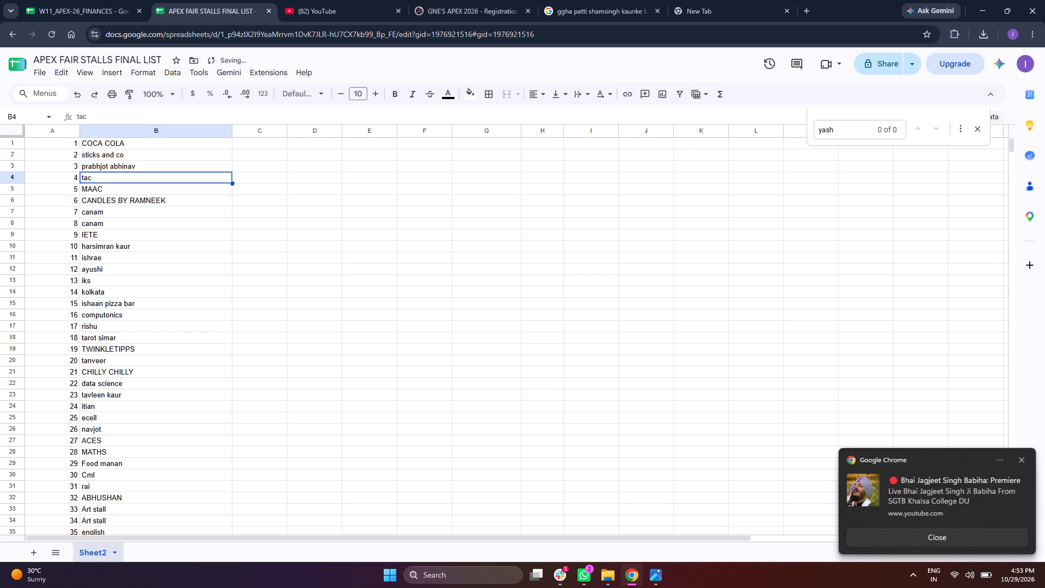
key(BackSpace)
text(TAC)
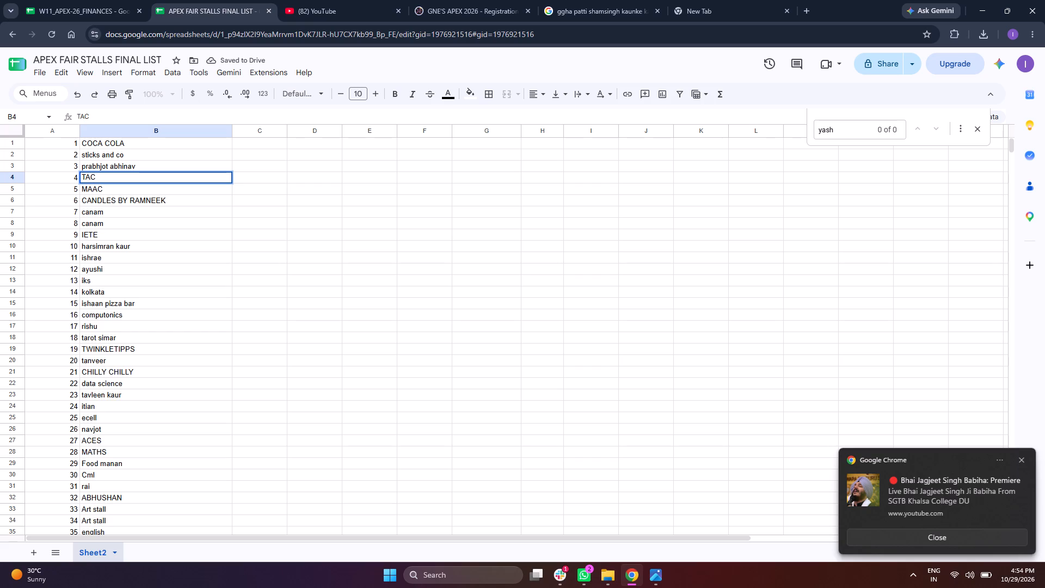
click(177, 150)
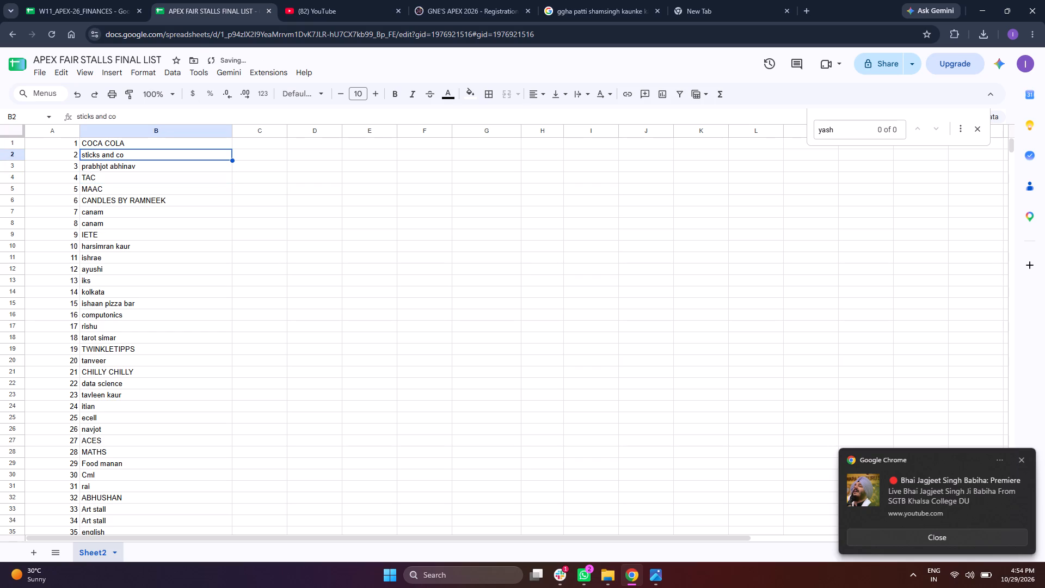
key(BackSpace)
text(STICKS AND CO)
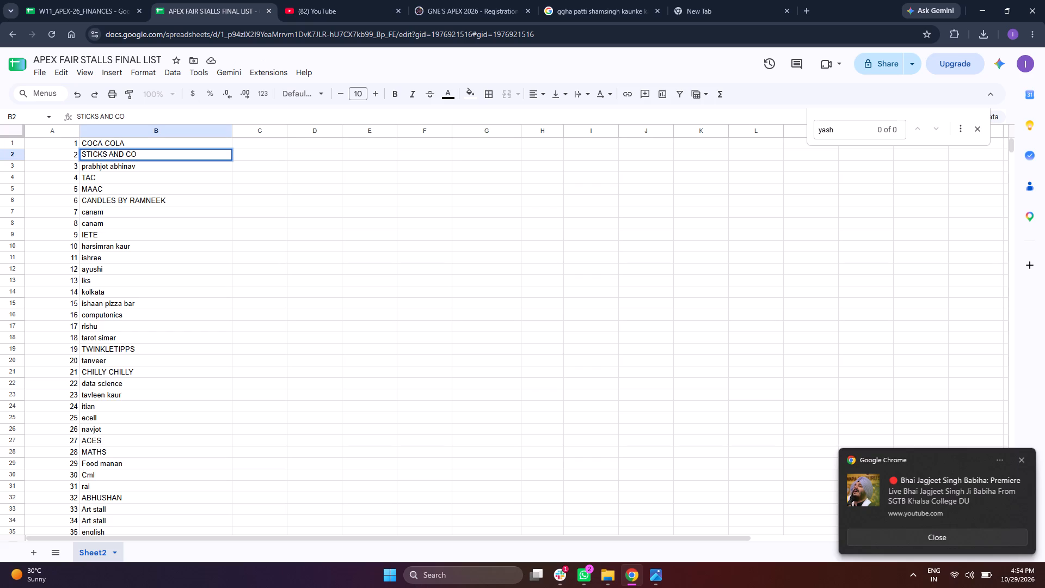
Replace the names of stalls 7 and 8 in column B with CANAM in capitals.
click(185, 213)
key(BackSpace)
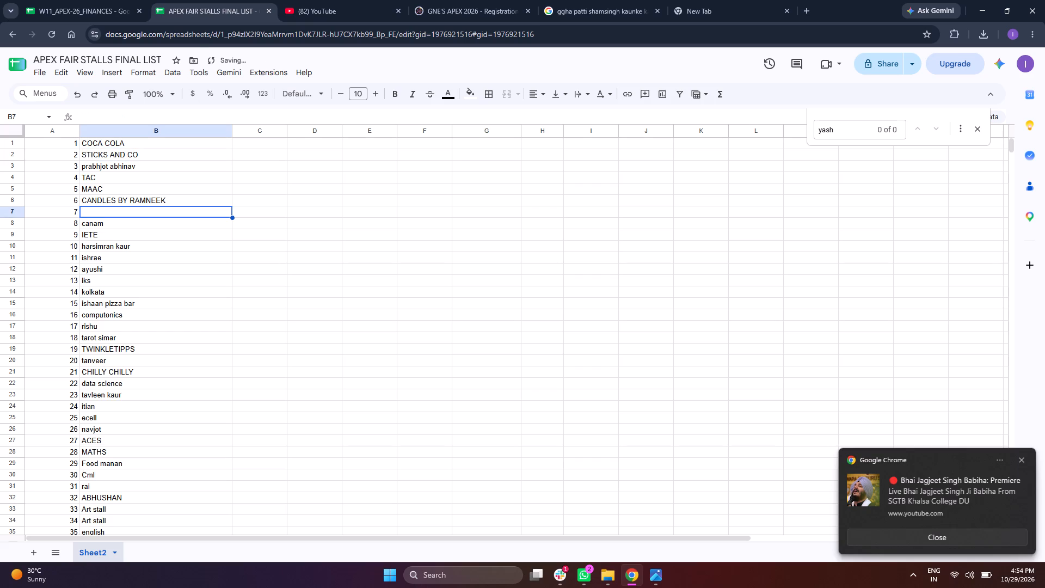
text(CANAM)
key(Down)
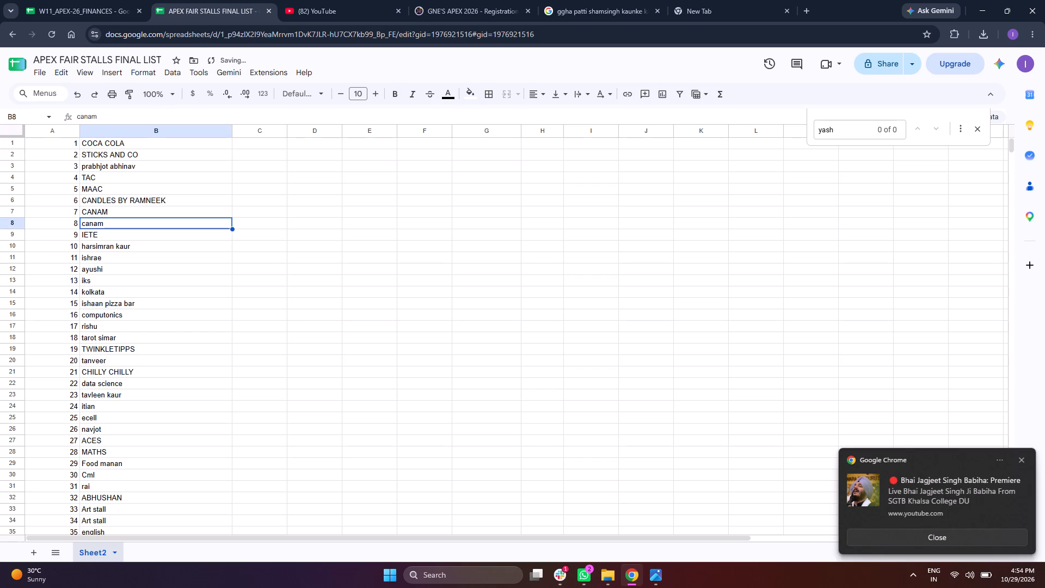
key(BackSpace)
text(CANAM)
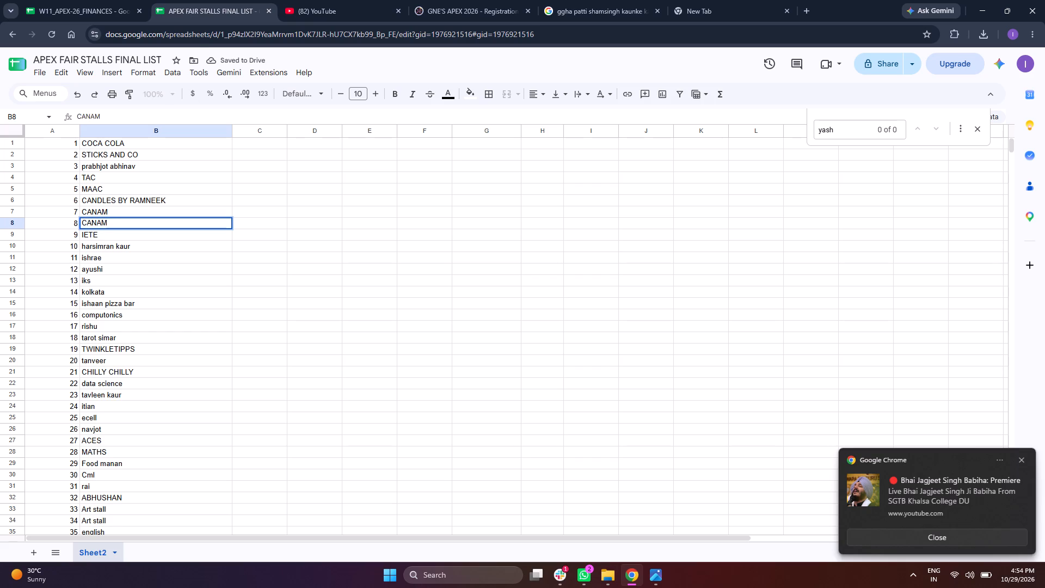
Rewrite the name of stall 11 as ISHRAE and the name of stall 13 as IKS.
click(169, 262)
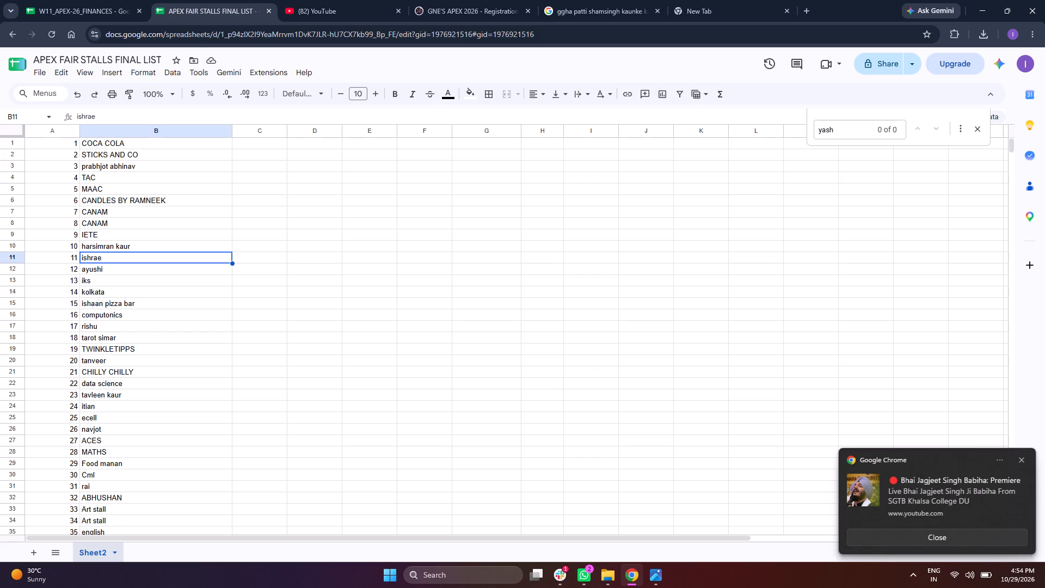
key(BackSpace)
text(ISHRAE)
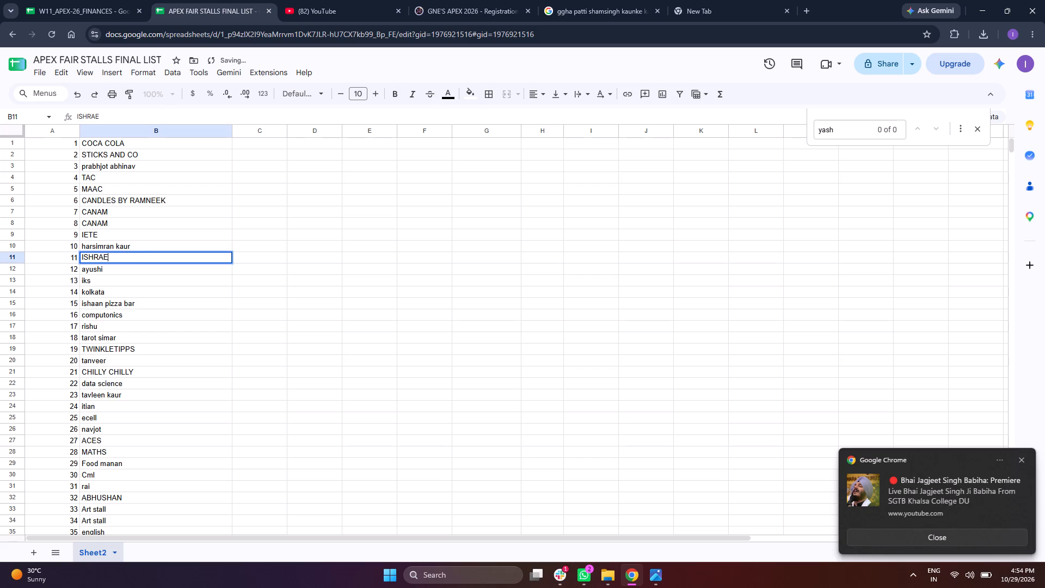
drag(127, 298, 139, 284)
click(181, 314)
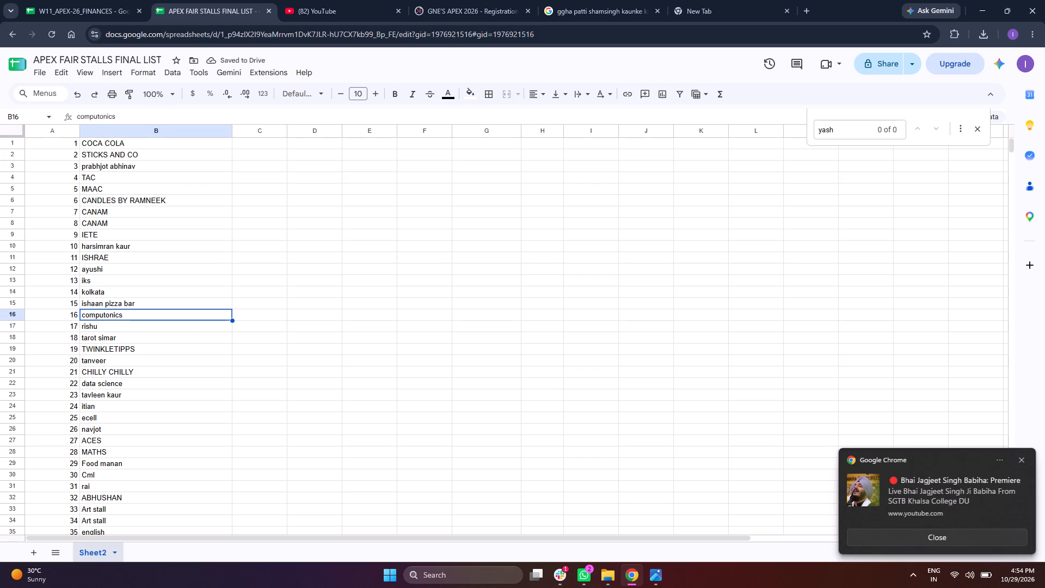
click(141, 276)
key(BackSpace)
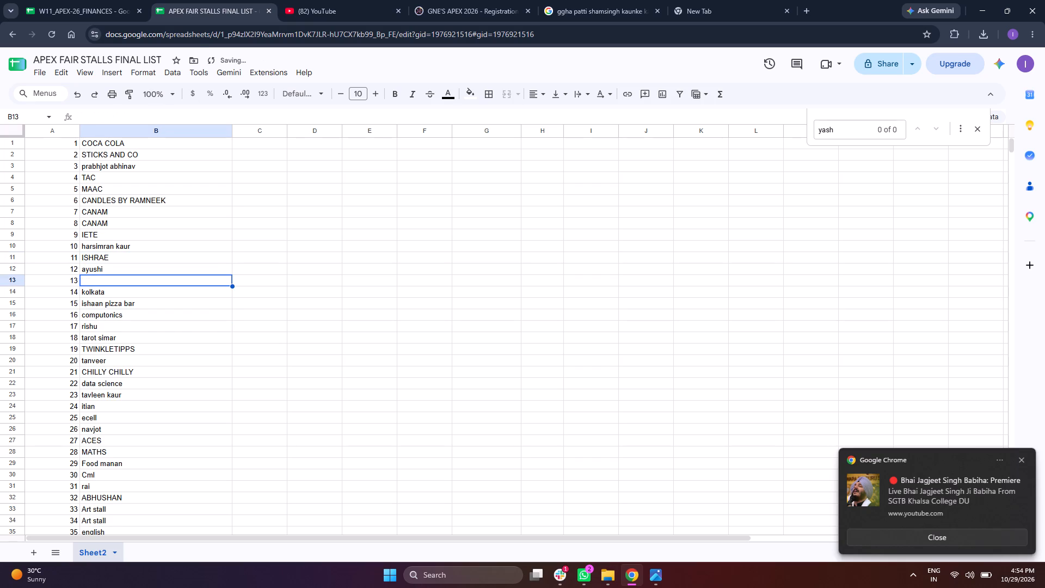
text(IKS)
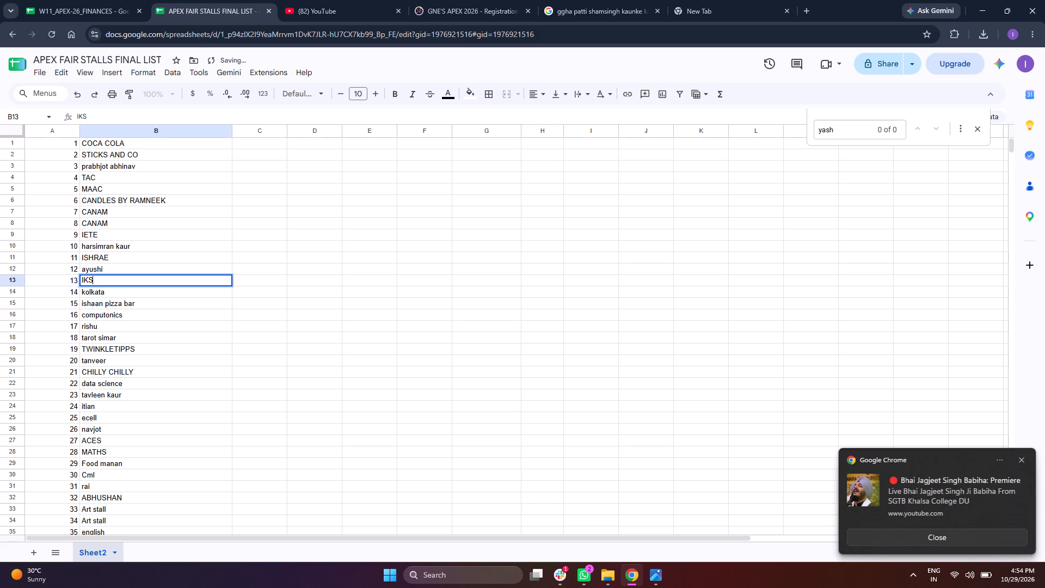
Replace the name of stall 15 in cell B15 with ISHAAN PIZZA BAR.
click(152, 304)
key(BackSpace)
text(ISHAAN PIZZZ)
key(BackSpace)
text(A BAR)
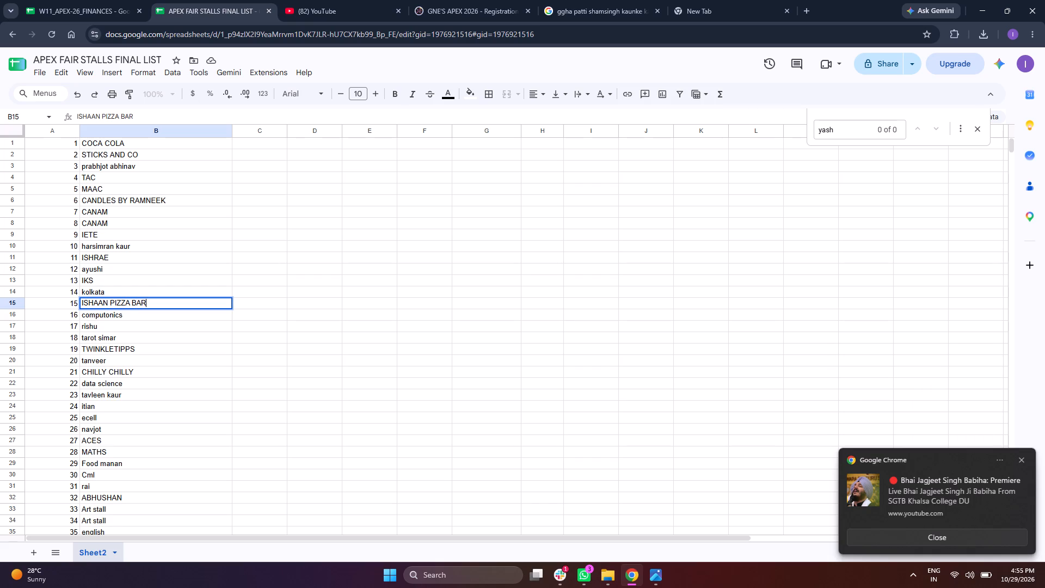
click(108, 304)
key(Left)
key(BackSpace)
key(a)
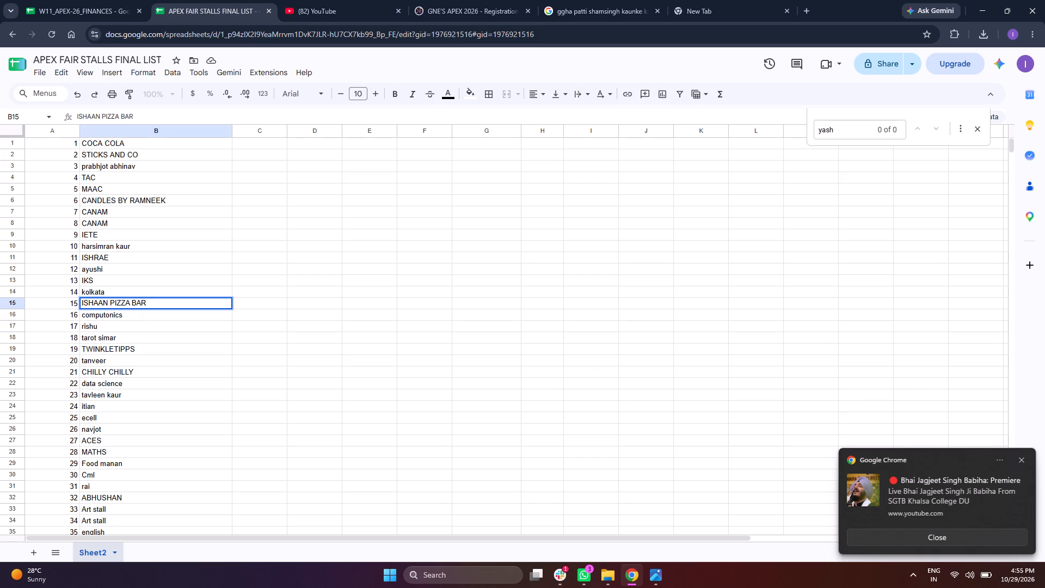
Rewrite the name of stall 16 as COMPUTONICS and the name of stall 22 as DATA SCIENCE.
click(137, 315)
key(BackSpace)
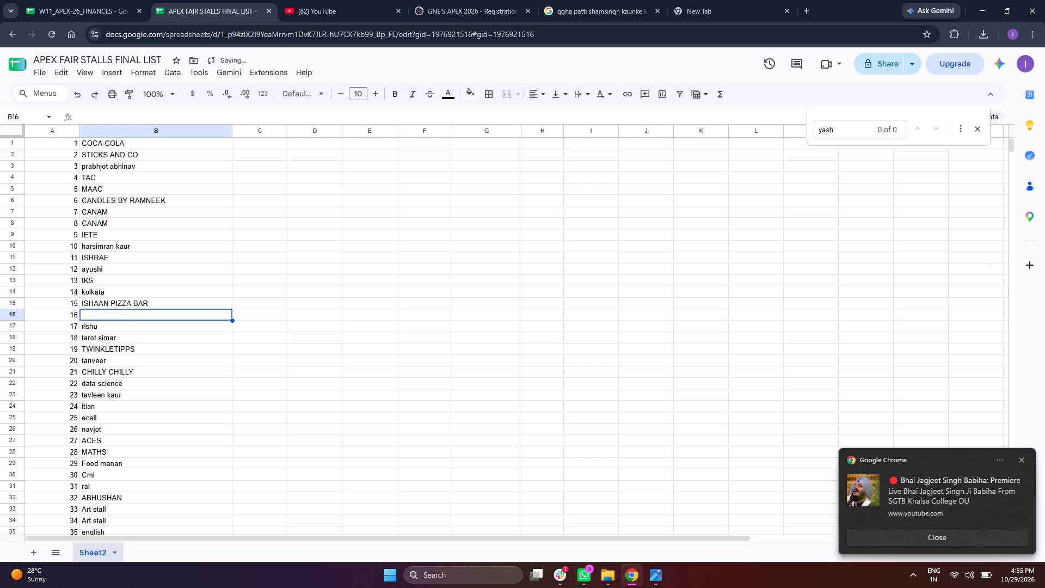
text(COMPUTONICS)
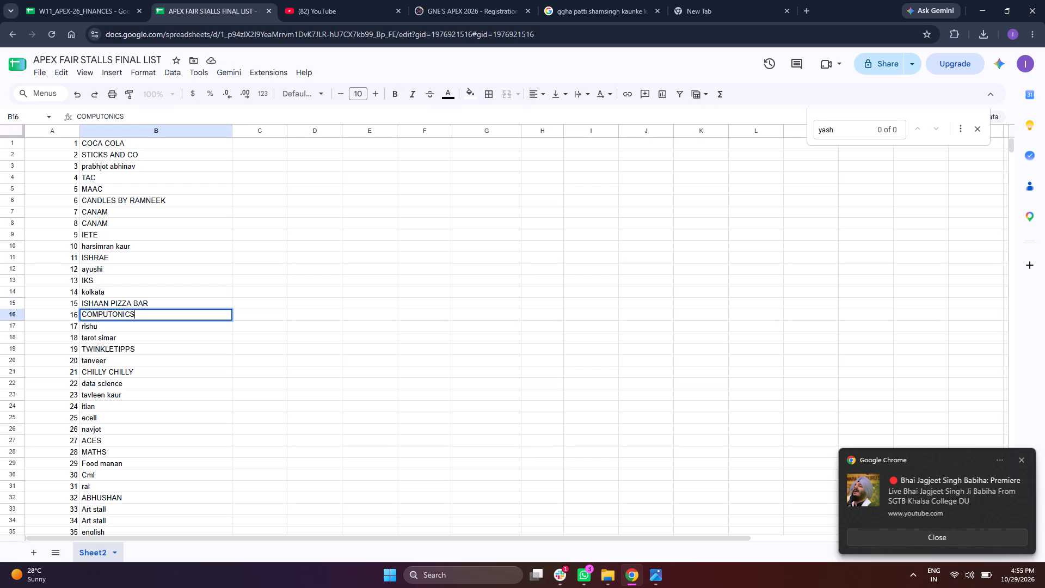
click(149, 385)
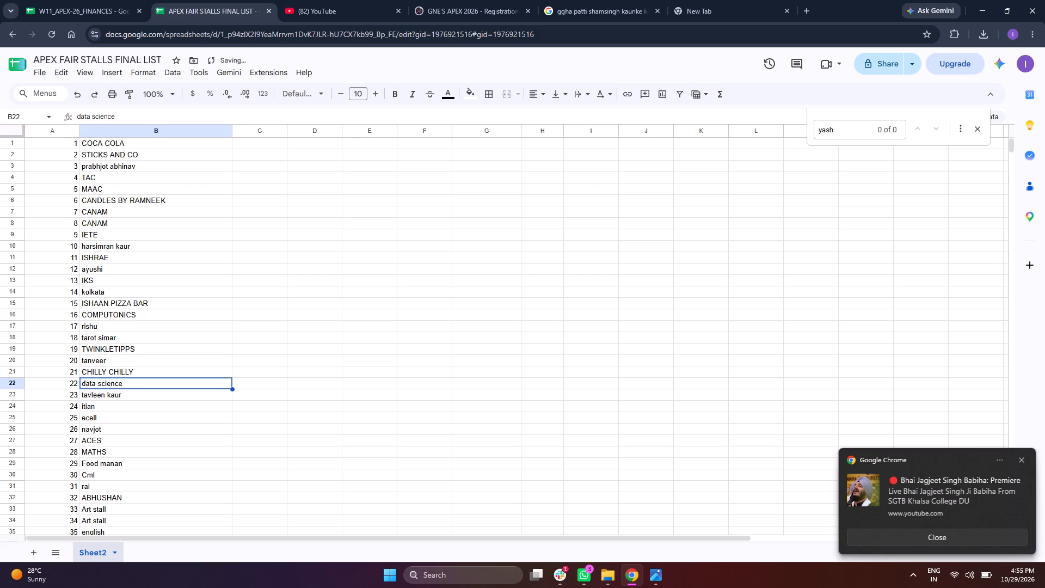
key(BackSpace)
text(DATA SCIENCE)
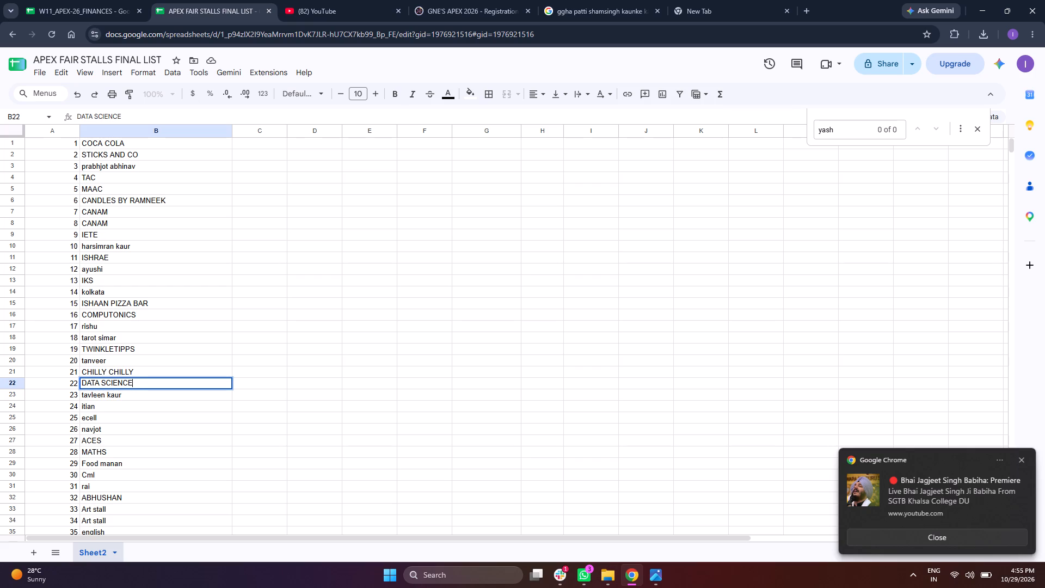
Rewrite the name of stall 24 as ITIAN and the name of stall 25 as E-CELL.
click(185, 408)
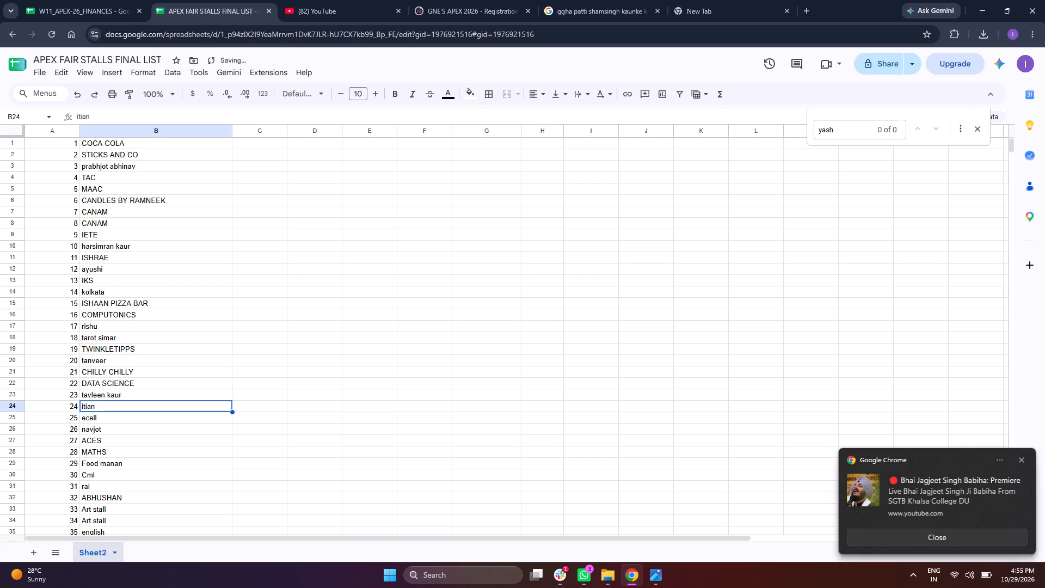
key(BackSpace)
text(ITIWN)
key(BackSpace)
key(BackSpace)
text(AN)
click(183, 418)
key(BackSpace)
text(E-CELL)
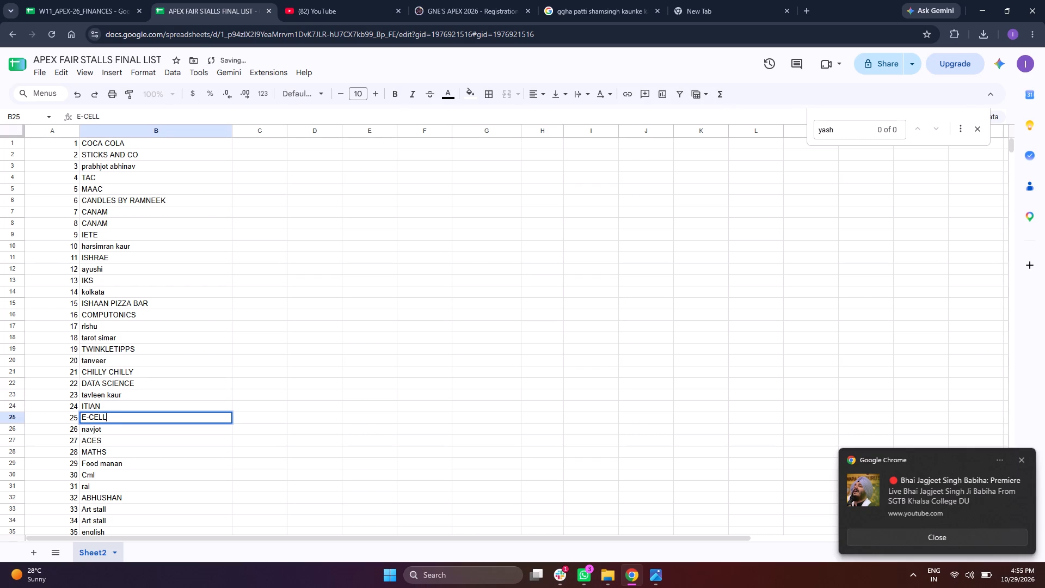
Replace the name of stall 28 in cell B28 with MATHEMAGIC.
key(Down)
key(Down)
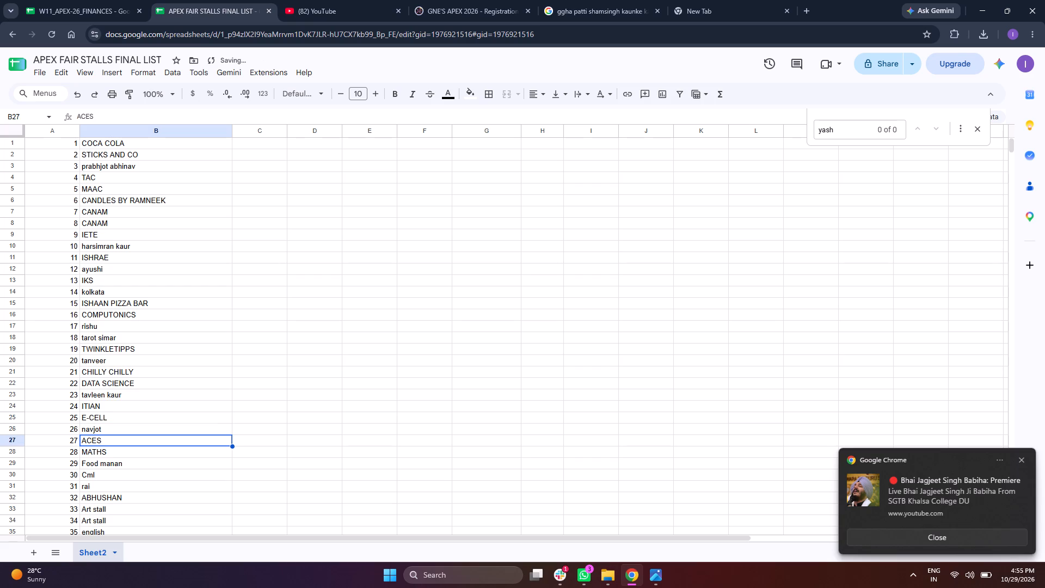
key(Down)
key(BackSpace)
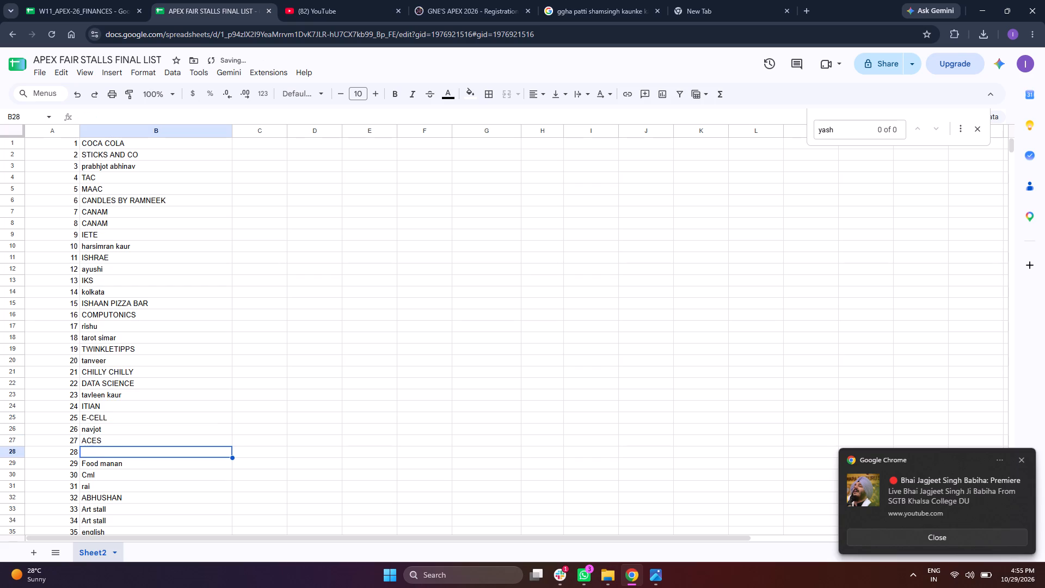
text(MATHEMAGIC)
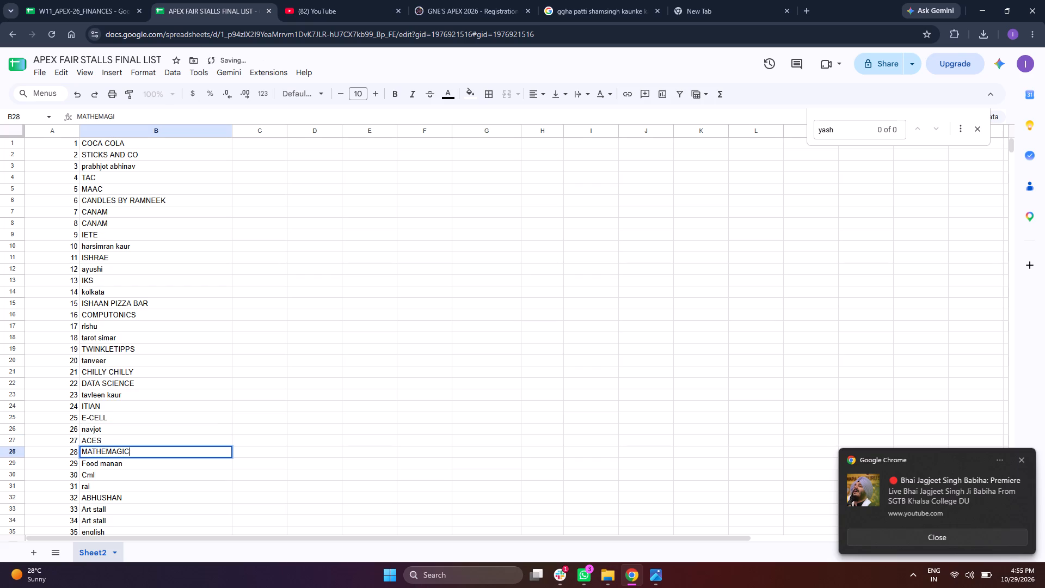
key(space)
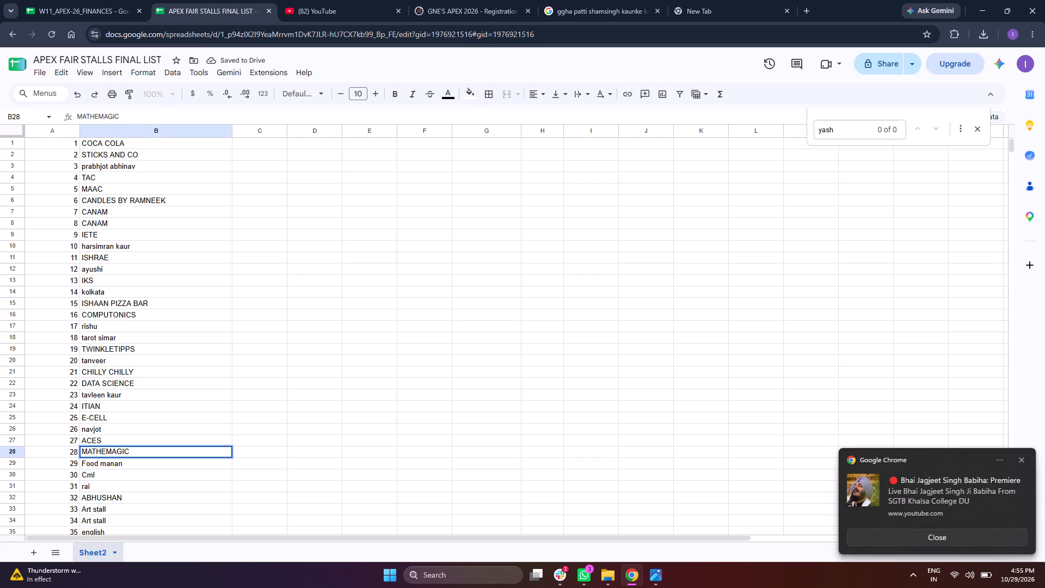
Rewrite the name of stall 30 as CML and the name of stall 31 as RAI.
key(Down)
key(Down)
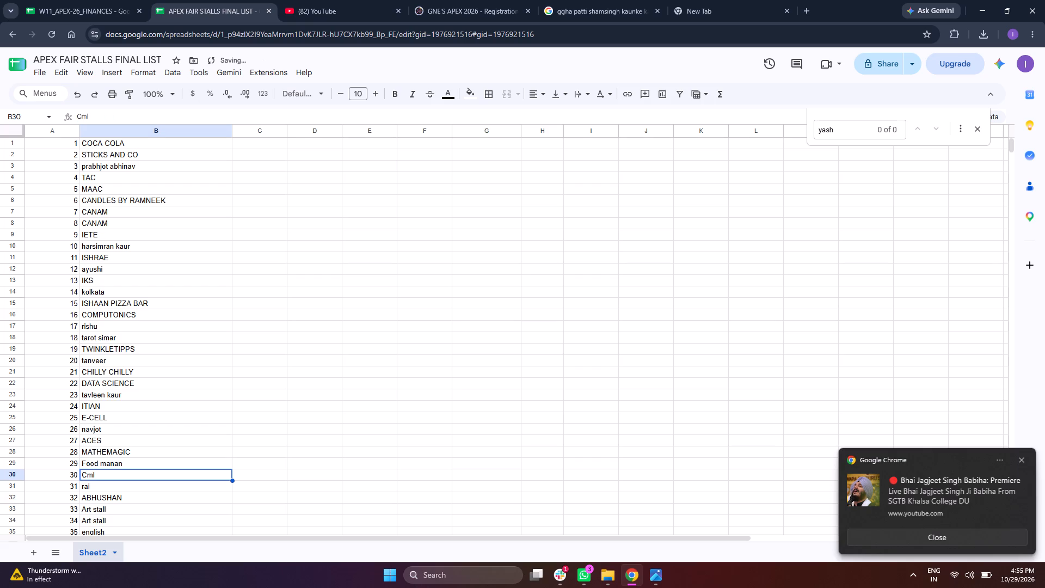
key(BackSpace)
text(CML)
key(Down)
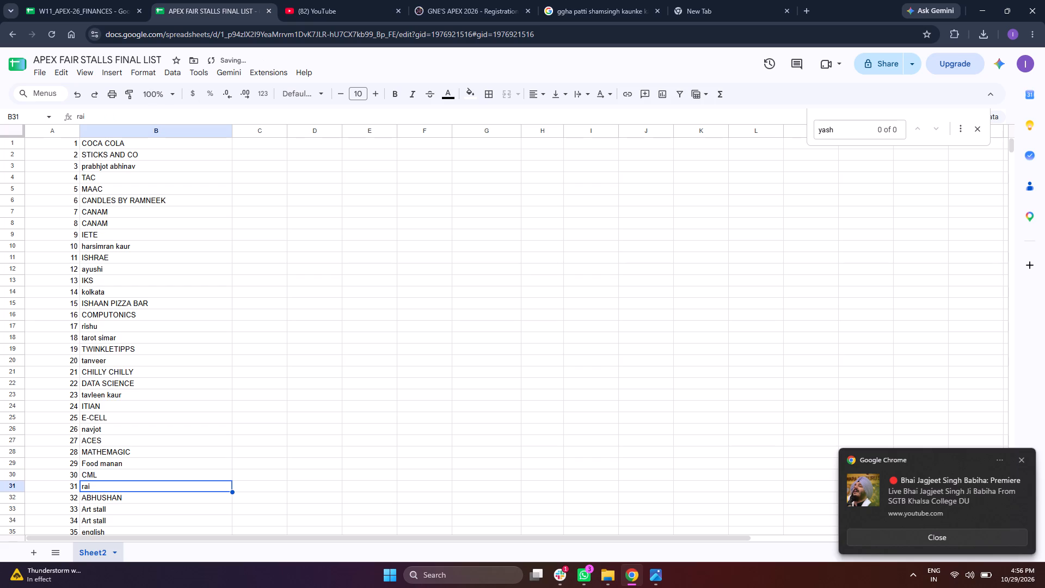
key(BackSpace)
text(RI)
key(BackSpace)
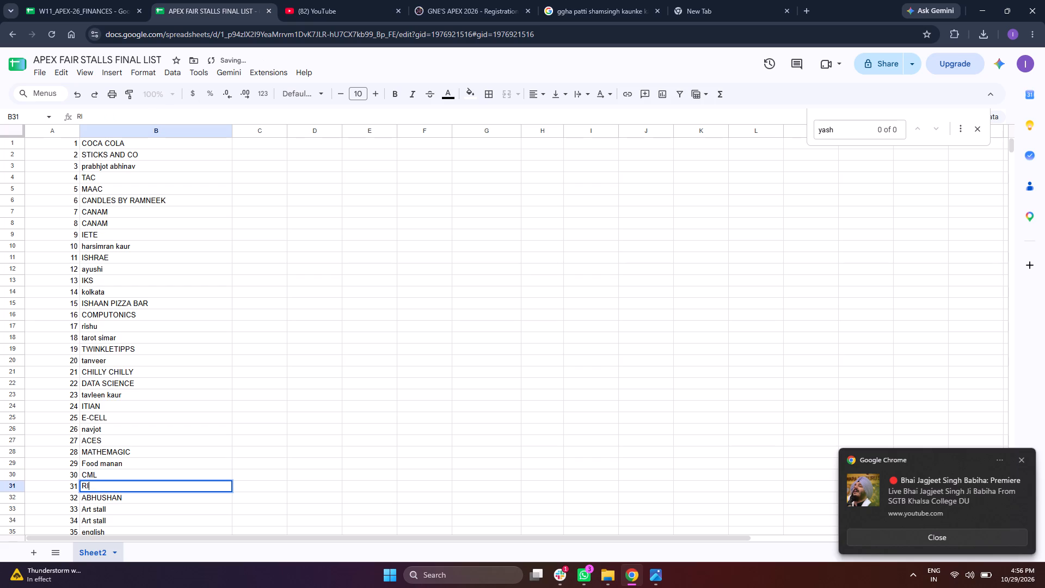
key(BackSpace)
text(AI)
Rewrite the name of stall 35 in cell B35 as ENGLISH.
key(Down)
key(Down)
key(Down)
key(Down)
key(Down)
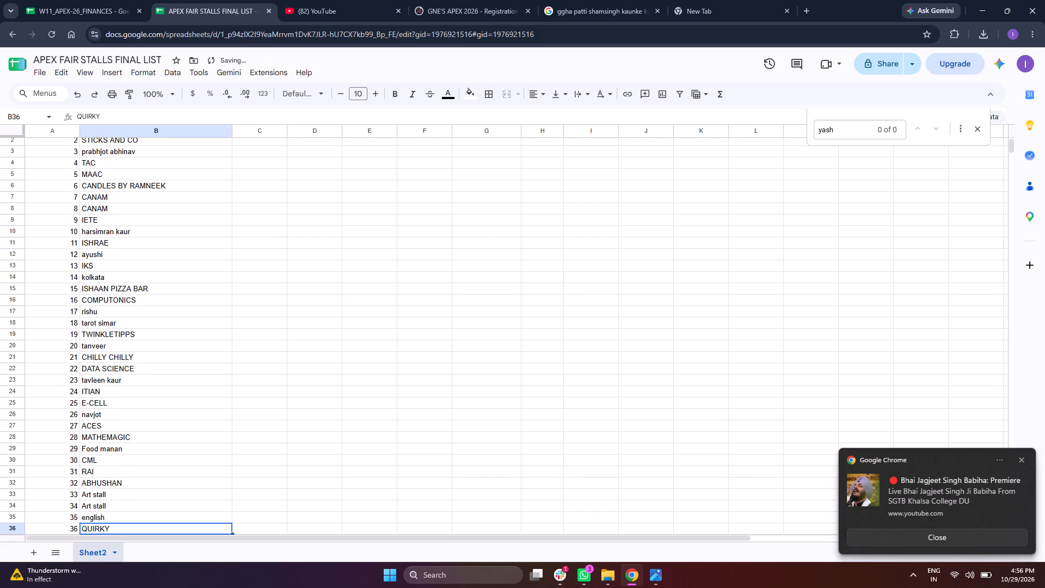
key(Down)
key(Up)
key(Up)
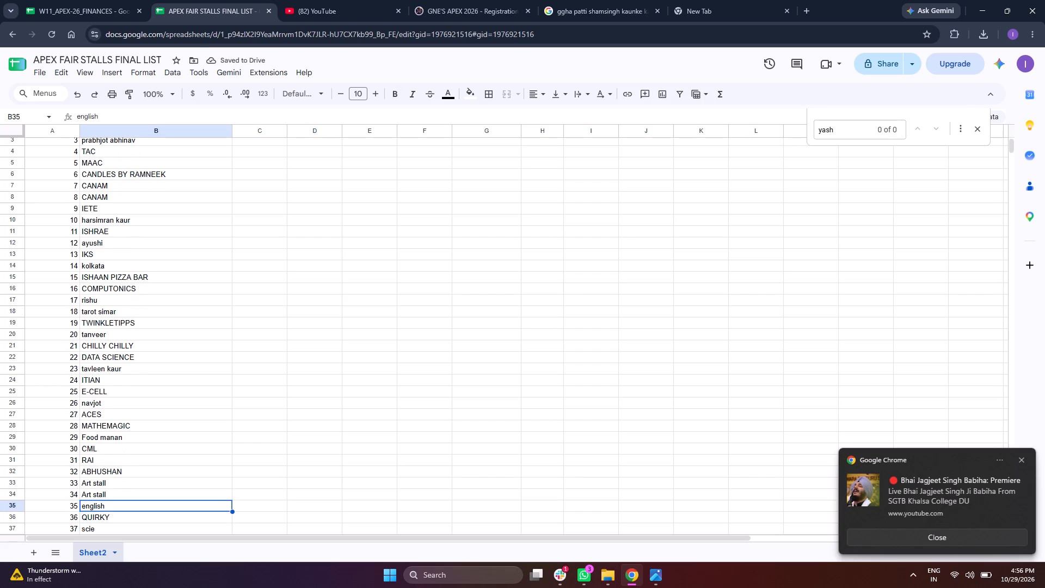
key(BackSpace)
text(ENGLISH)
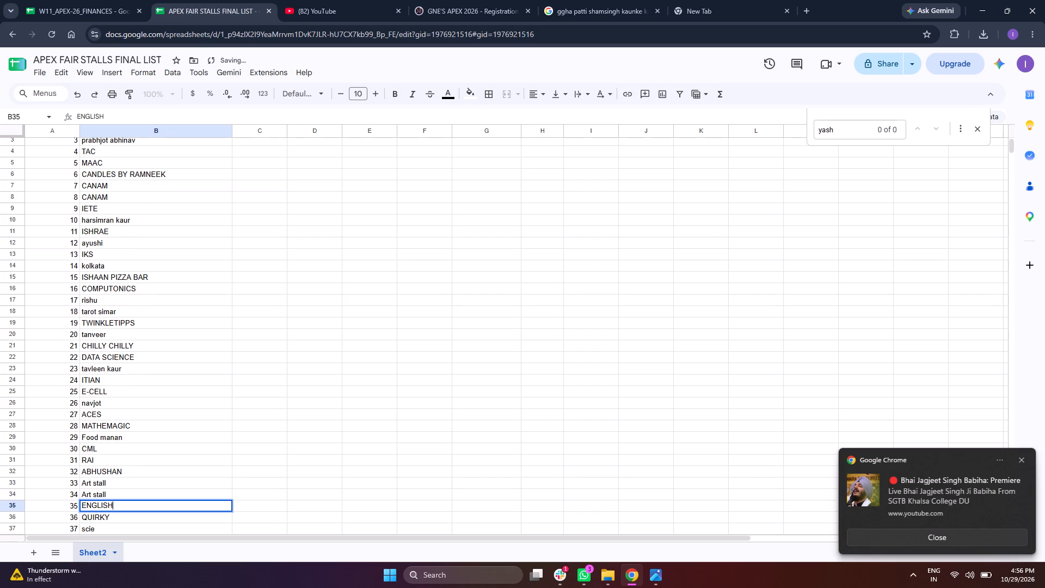
key(Down)
Rewrite the name of stall 37 as SCIE and replace the name of stall 38 with ISTE.
key(Down)
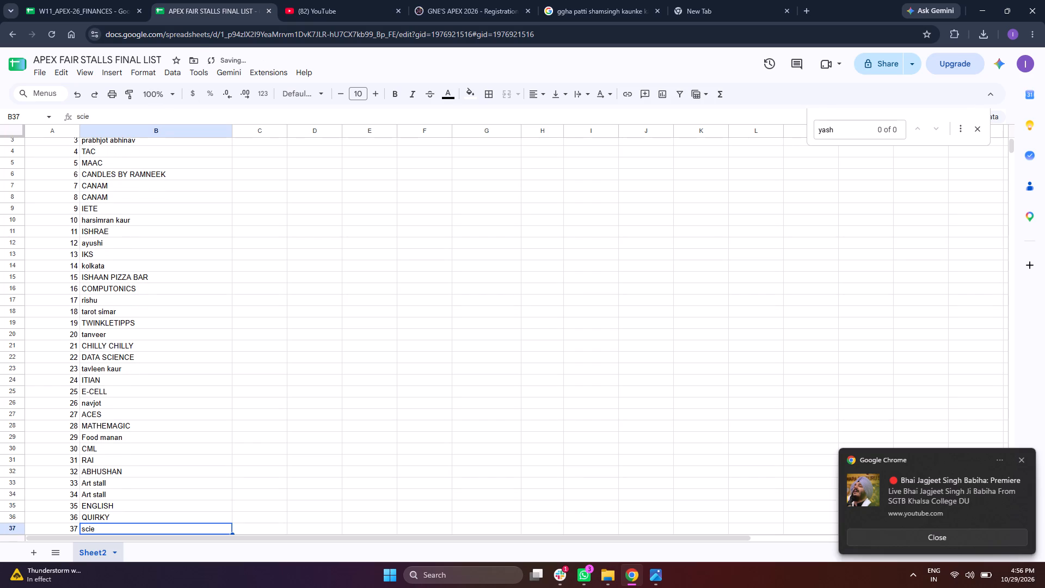
key(BackSpace)
text(SCIE)
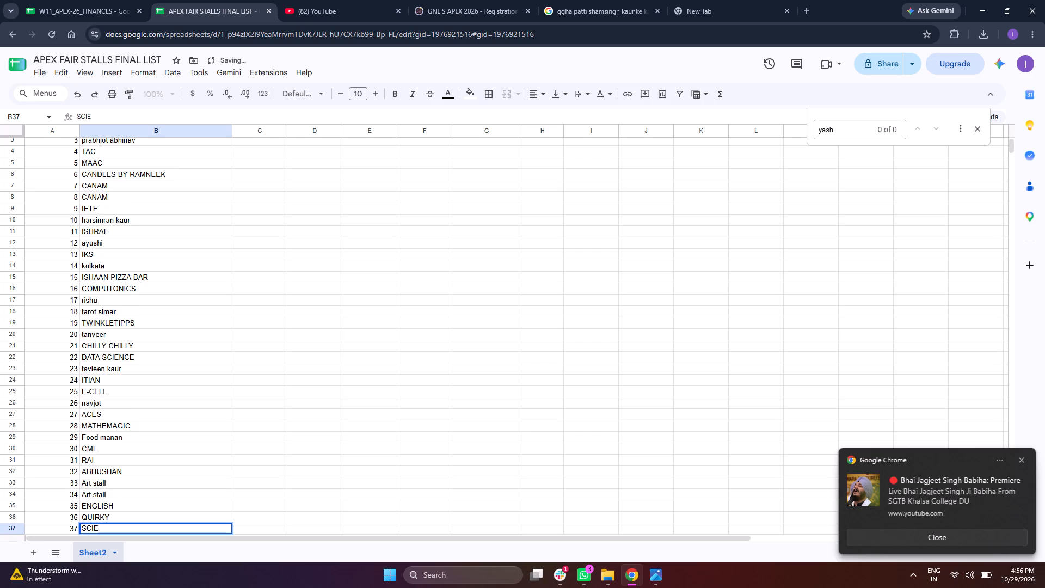
key(Down)
key(Down)
key(Up)
key(BackSpace)
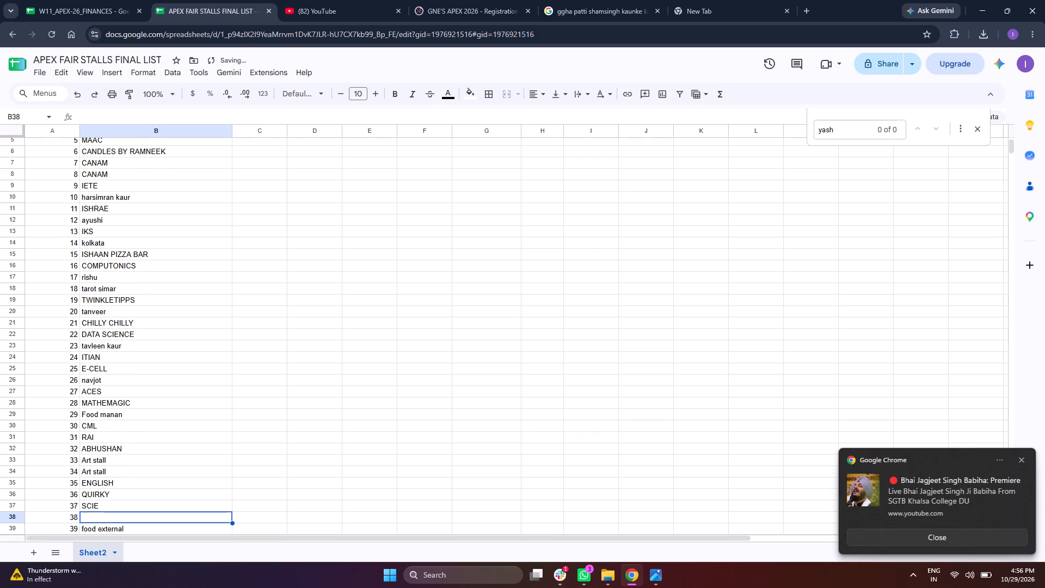
text(ISTE)
key(Down)
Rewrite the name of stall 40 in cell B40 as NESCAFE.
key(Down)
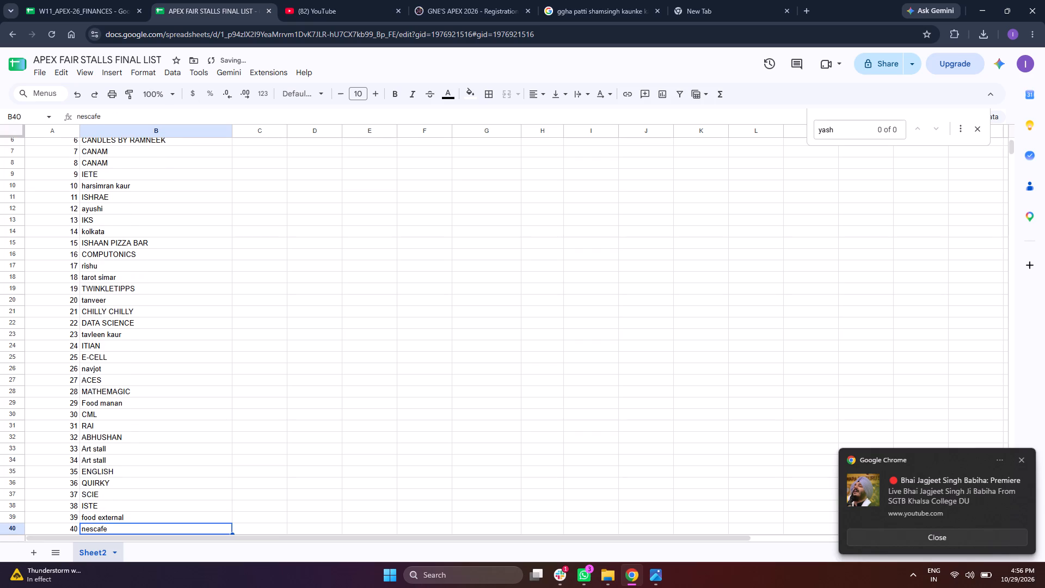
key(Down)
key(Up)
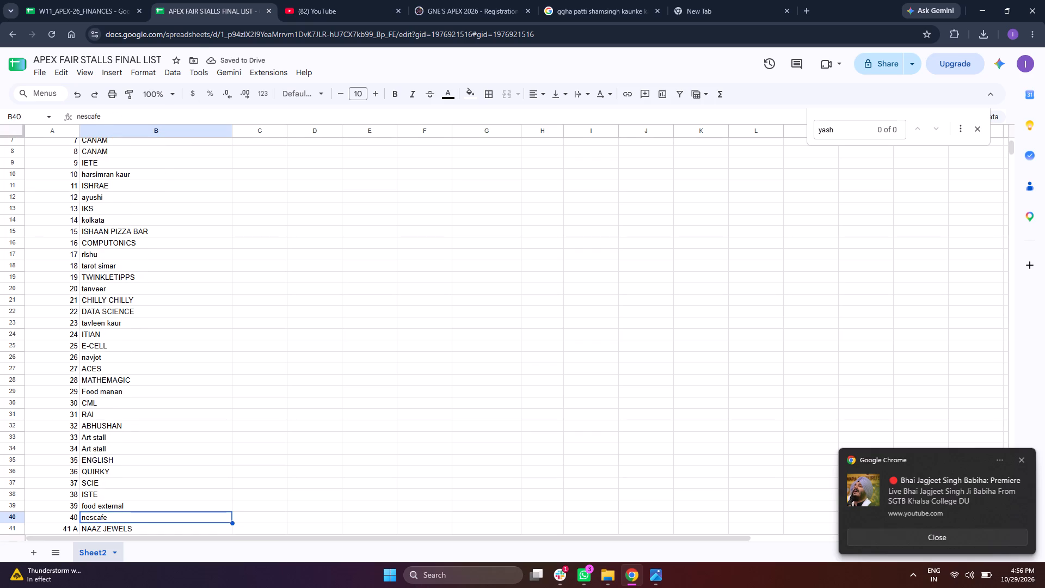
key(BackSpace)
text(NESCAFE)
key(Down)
Rewrite the name of stall 42 in cell B43 as NCC.
key(Down)
key(Down)
key(Down)
key(Up)
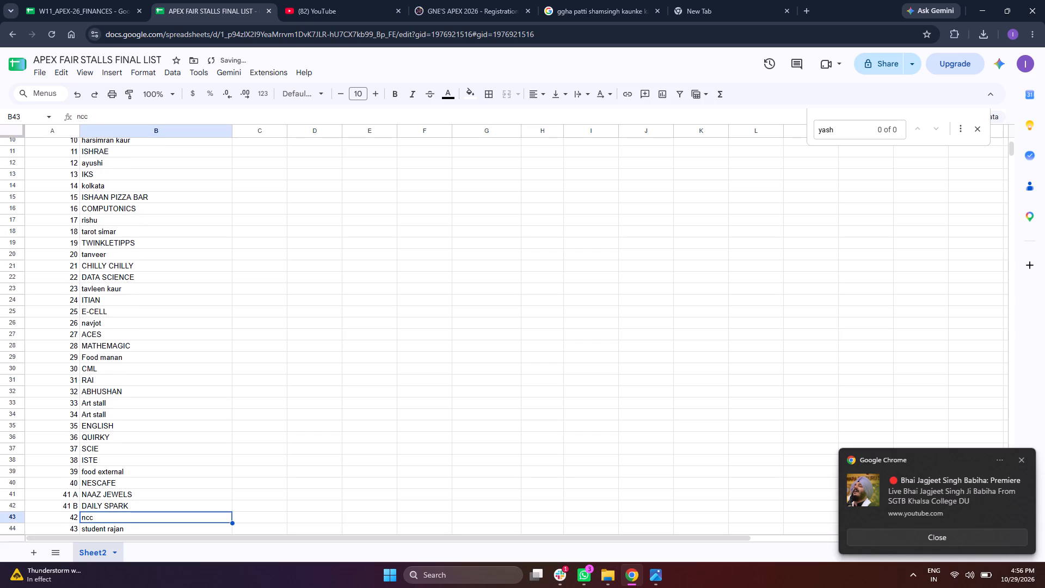
key(BackSpace)
text(NCC)
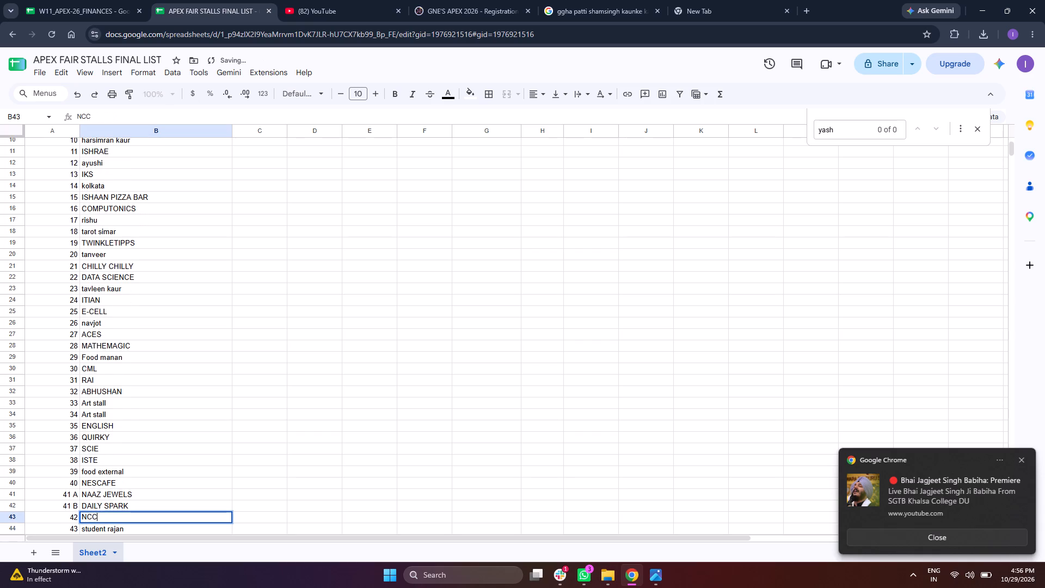
key(Up)
Replace the name of stall 40 in cell B40 with OFFLINE.
key(Up)
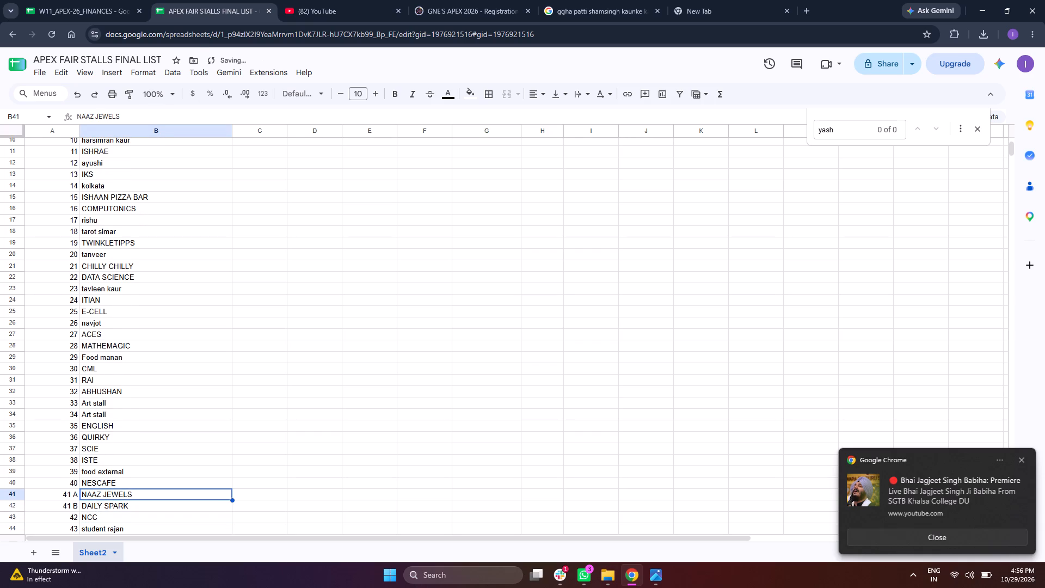
key(Up)
key(BackSpace)
text(OFFLINE)
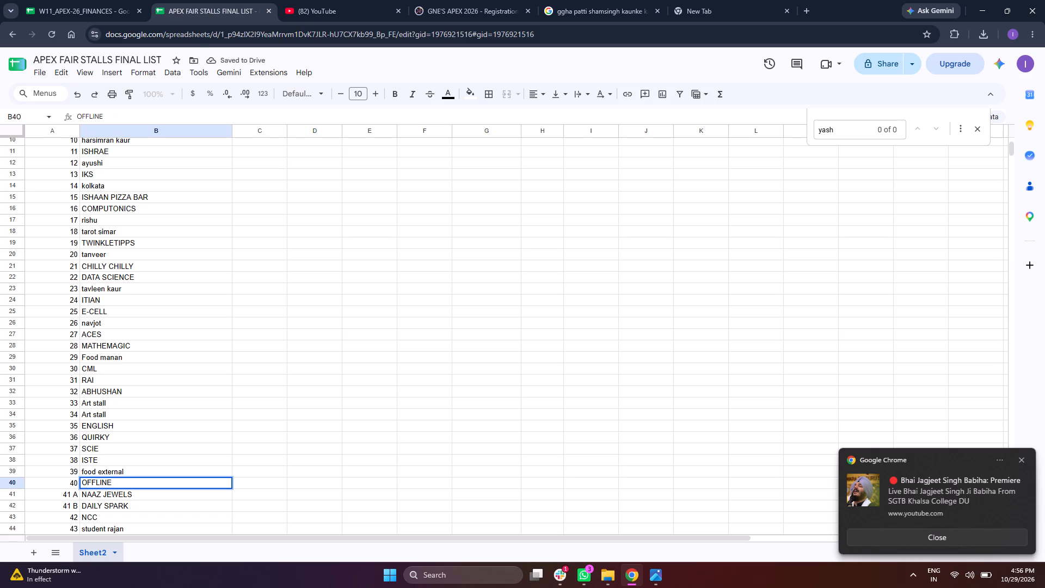
key(Down)
Replace the name of stall 44 with AMROSIA GRAND and rewrite the name of stall 45 as PUNJAB AND SIND BANK.
key(Down)
key(Down)
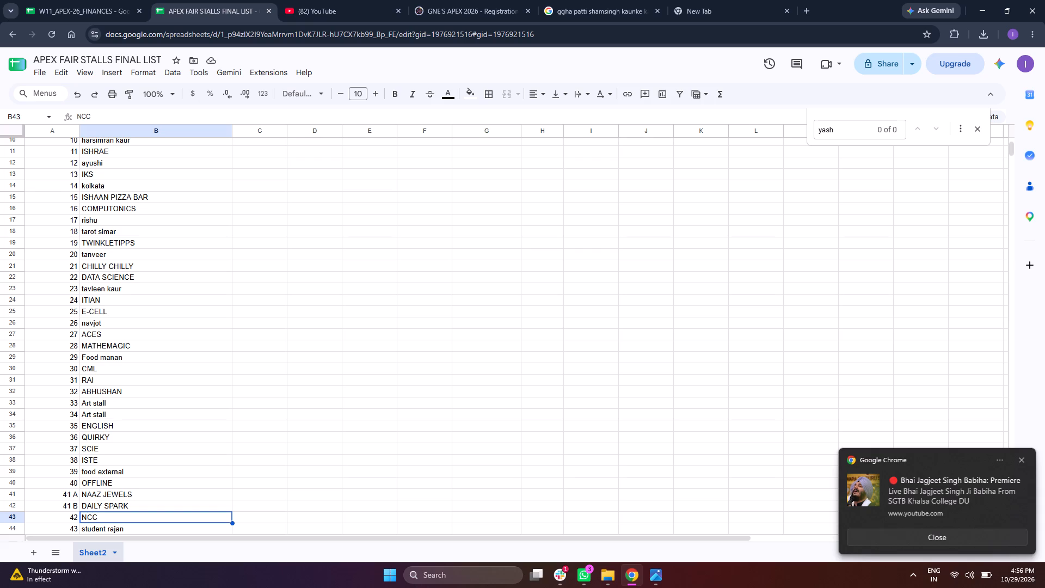
scroll(181, 483, down, 1)
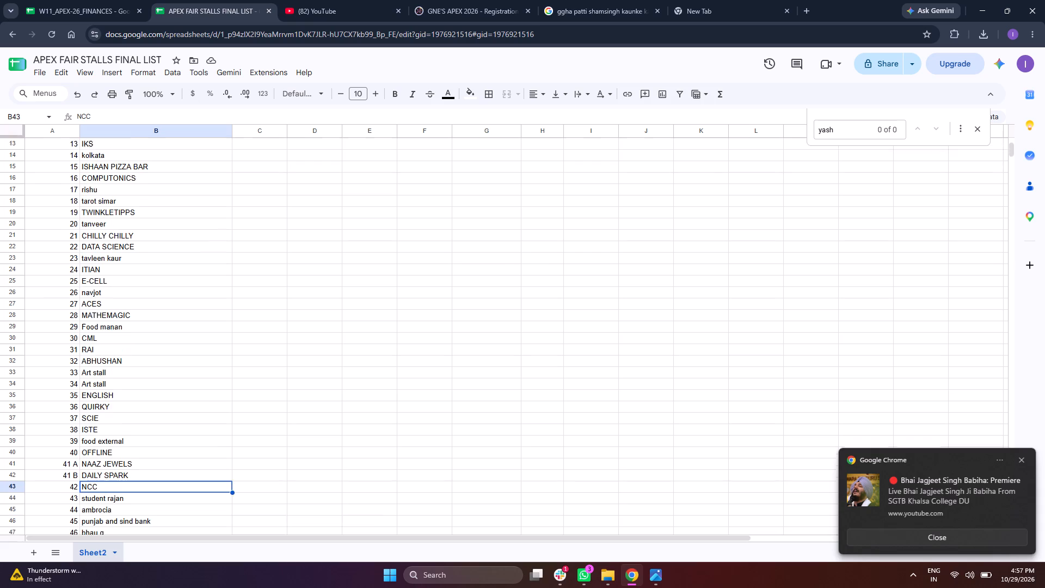
scroll(181, 483, down, 2)
click(156, 446)
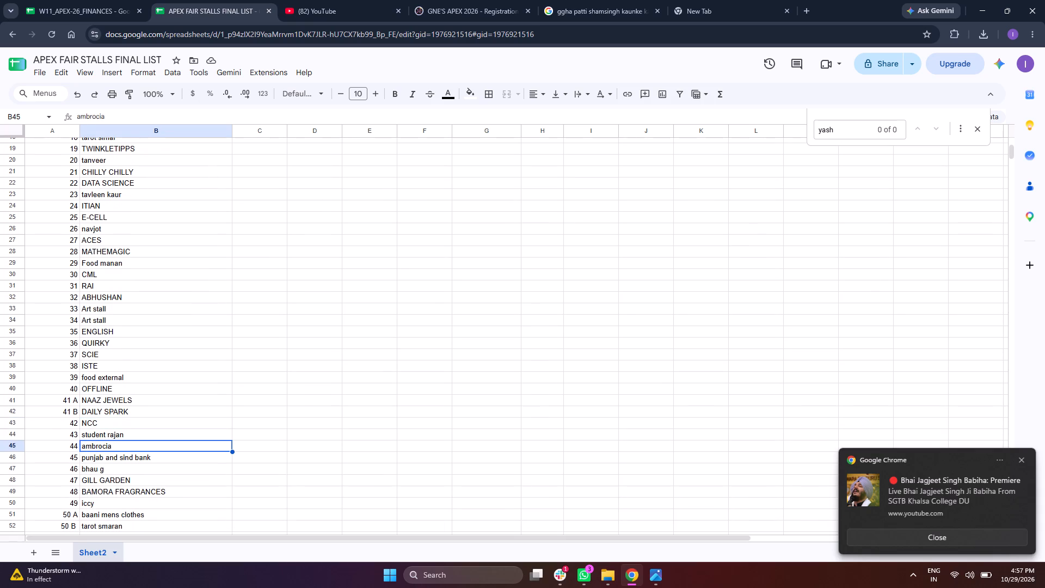
key(BackSpace)
text(AMROSIA)
key(space)
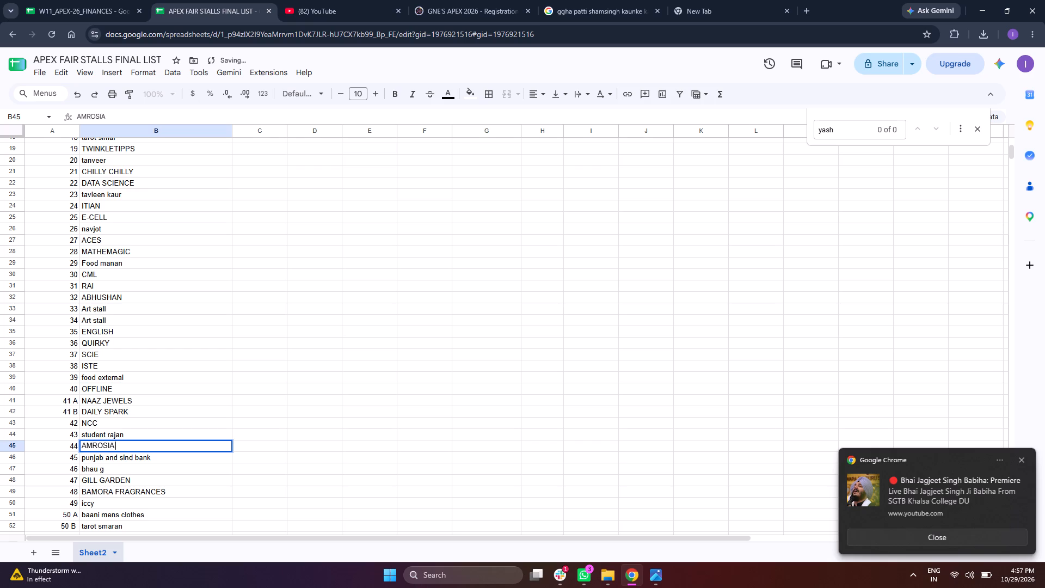
text(GRAND)
key(Down)
key(BackSpace)
text(PUNJAB AND SIND BANK)
key(Down)
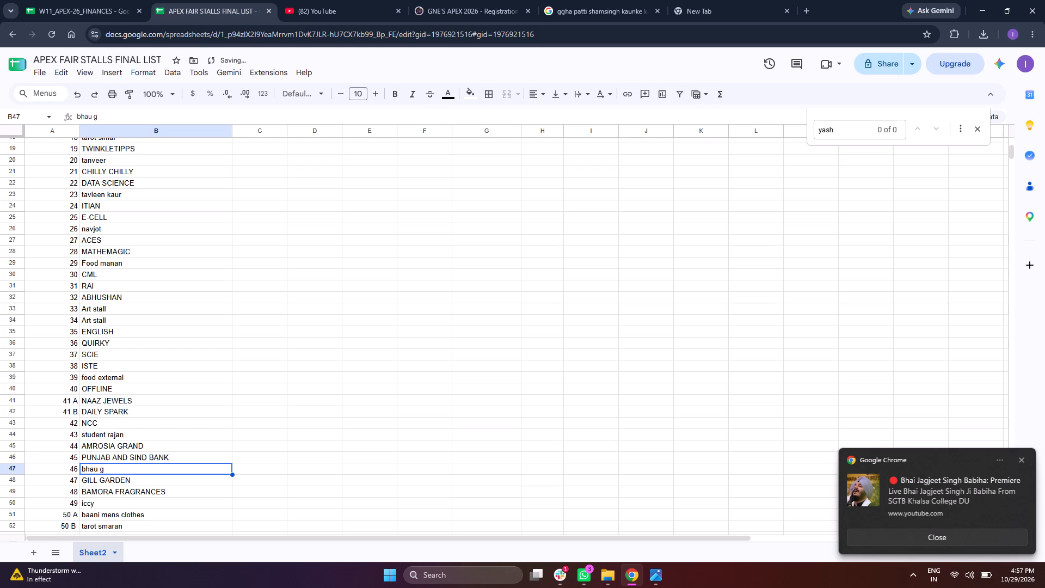
Replace the name of stall 46 in cell B47 with BAU G.
key(BackSpace)
text(BHAU)
key(space)
key(BackSpace)
key(BackSpace)
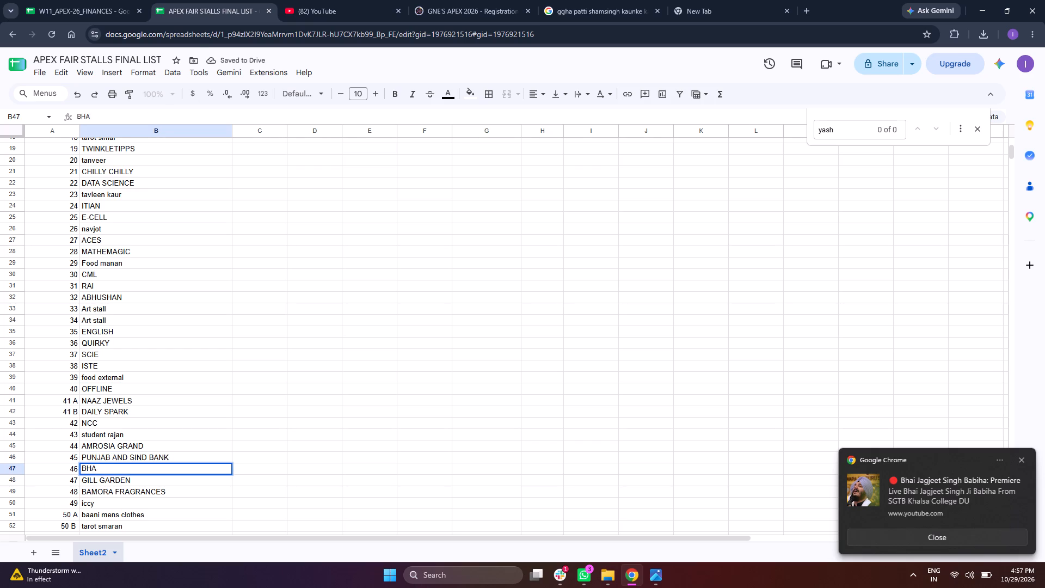
key(BackSpace)
key(BackSpace)
text(AU G)
key(BackSpace)
key(BackSpace)
key(g)
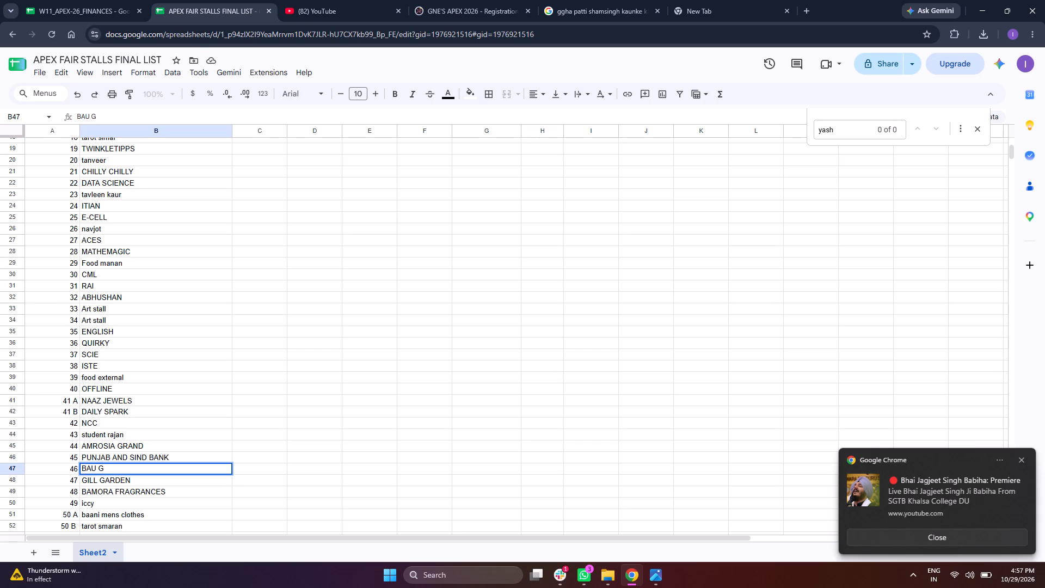
key(Down)
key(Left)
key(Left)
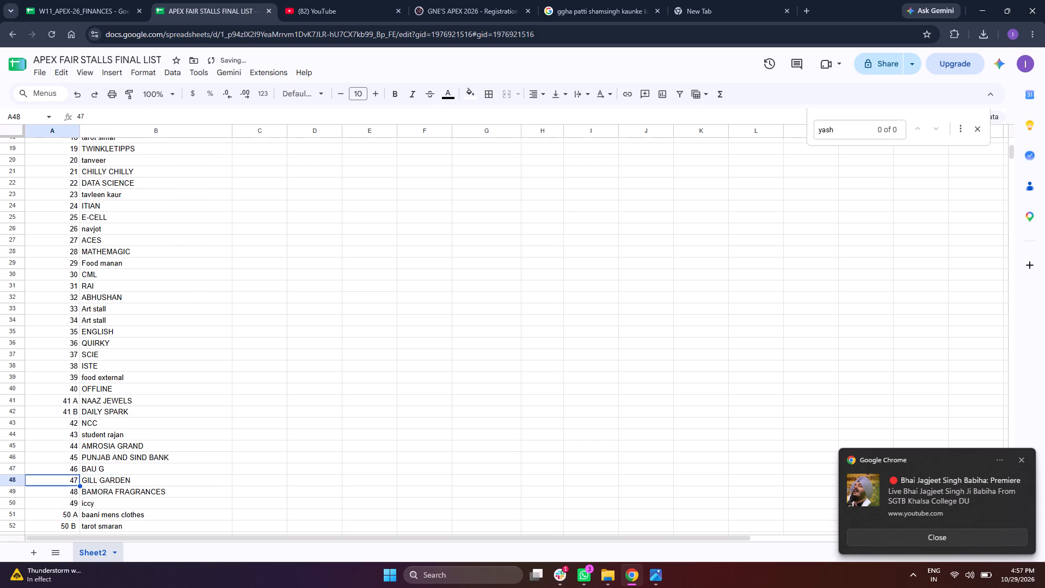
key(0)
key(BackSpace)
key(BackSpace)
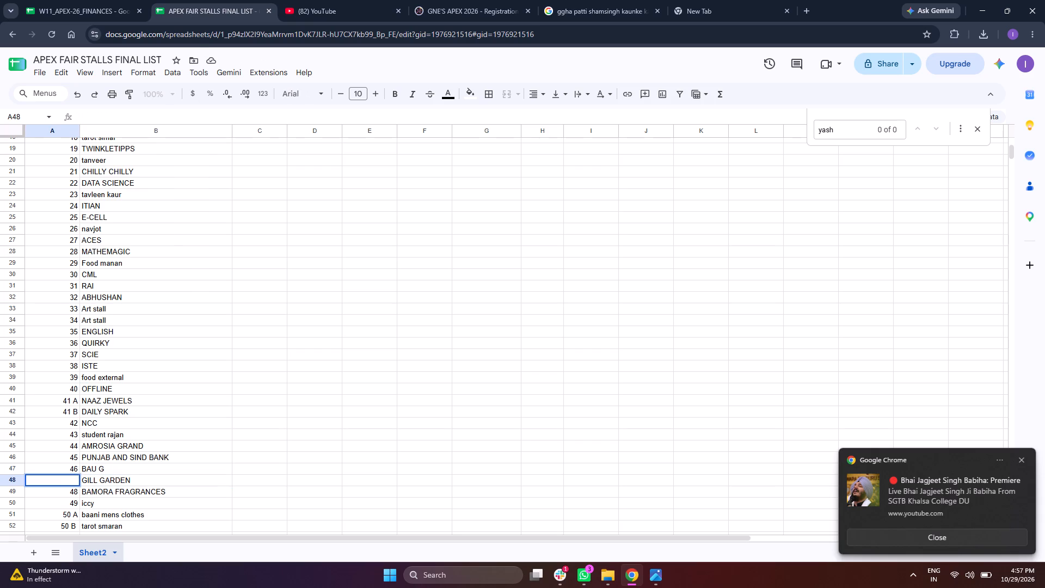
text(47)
Edit the name of stall 47 in cell B48 to GILLZ GARDEN.
click(99, 477)
double_click(99, 477)
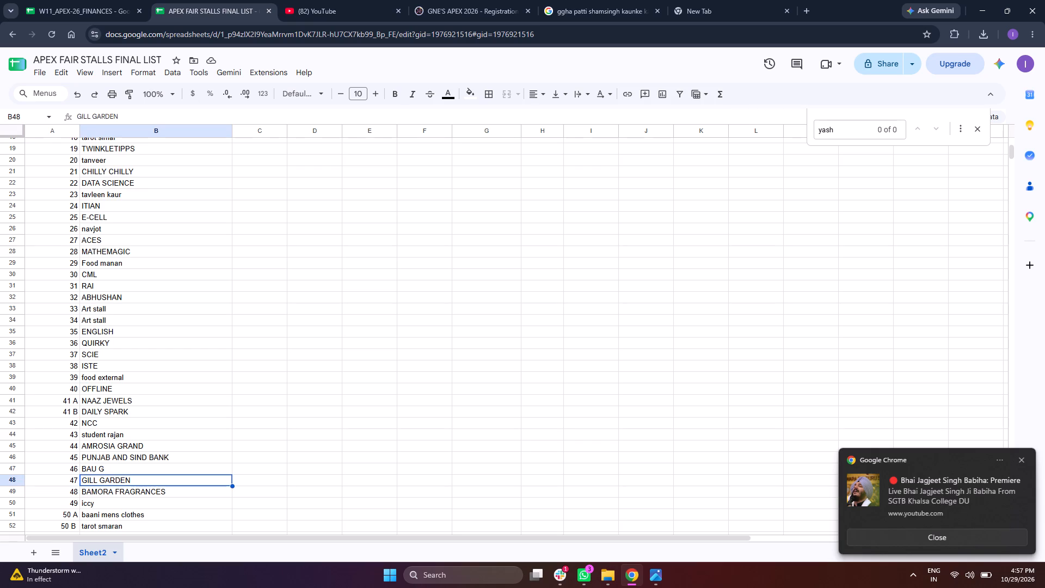
click(99, 477)
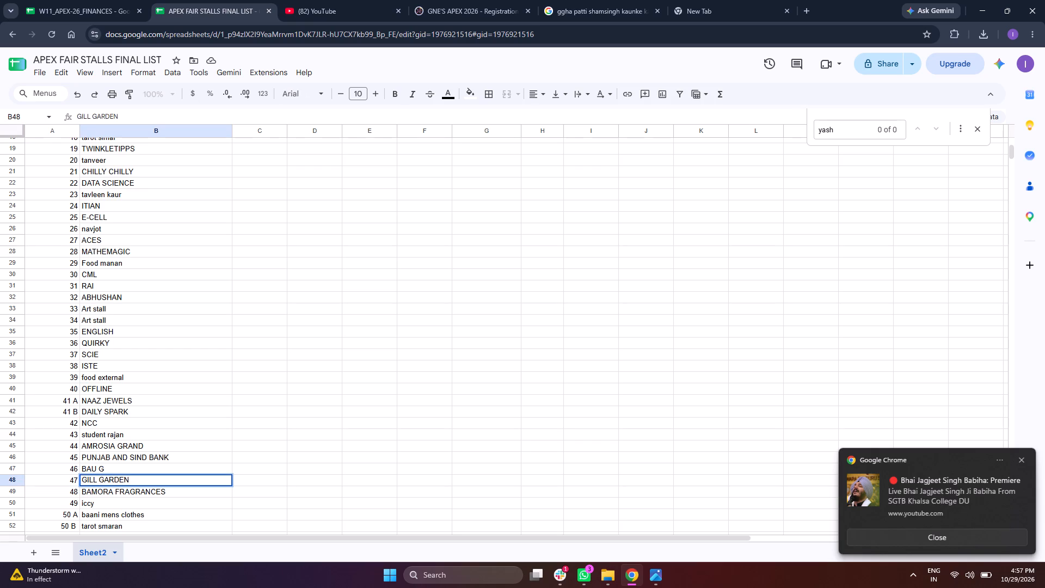
key(BackSpace)
text(Z)
key(space)
scroll(192, 498, down, 1)
click(202, 437)
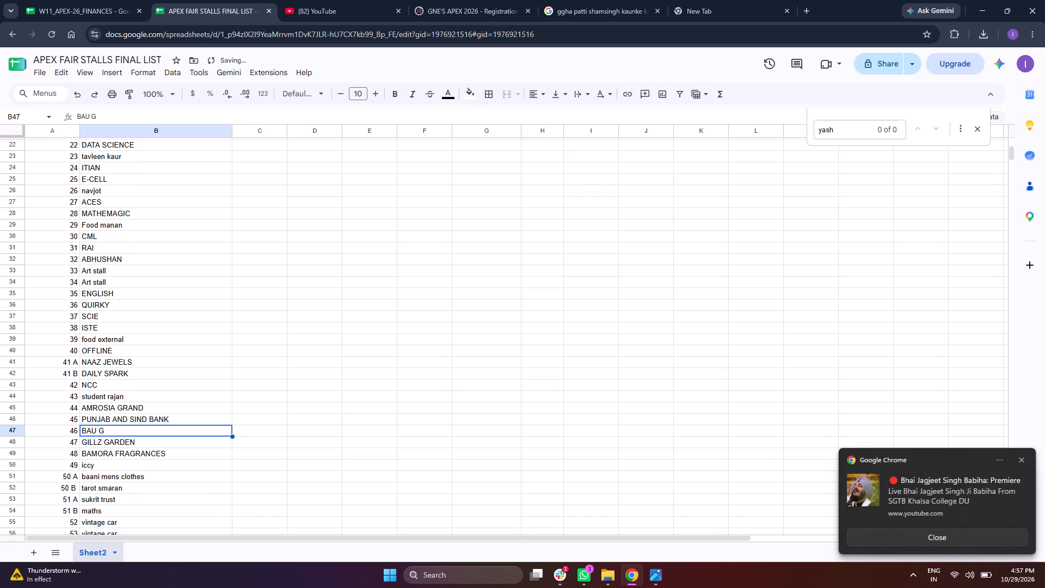
Replace the name of stall 49 with ICCY POPPS and the name of stall 51 B with MATHEMAGIC.
click(145, 465)
key(BackSpace)
text(ICCY POPPS)
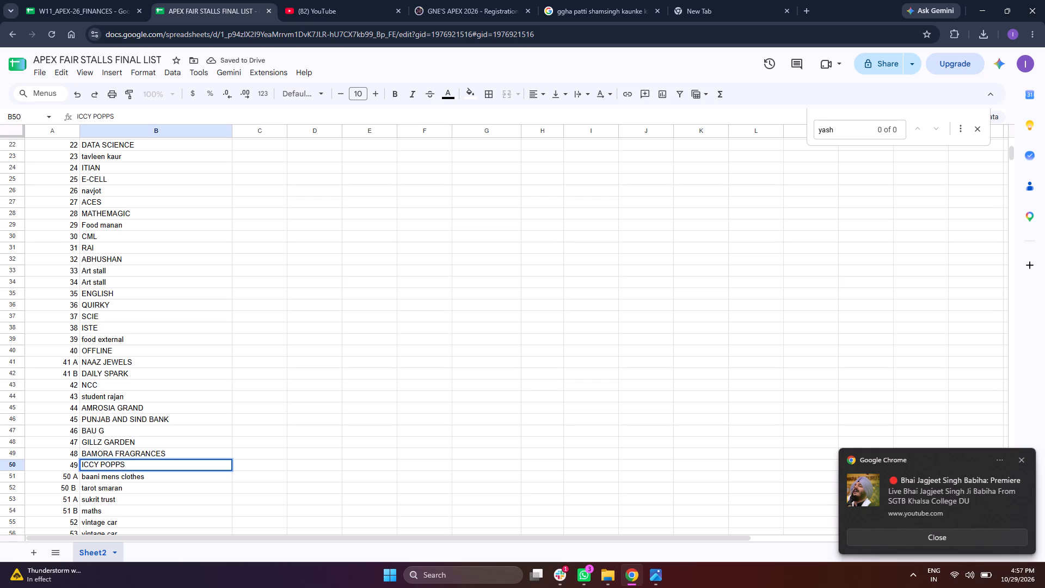
key(Down)
key(Down)
key(Down)
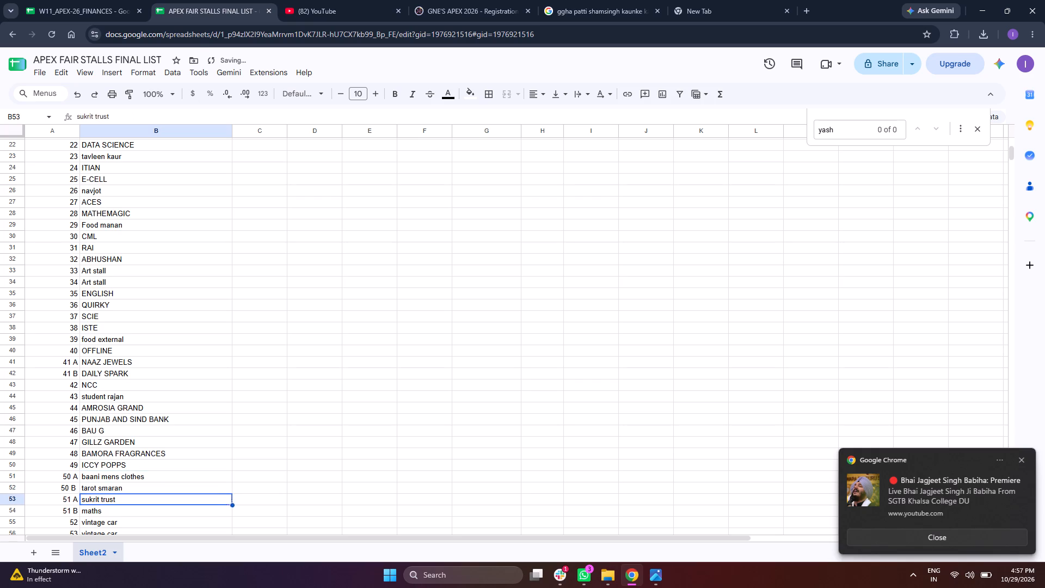
key(Down)
key(BackSpace)
text(MATHEMAGIC)
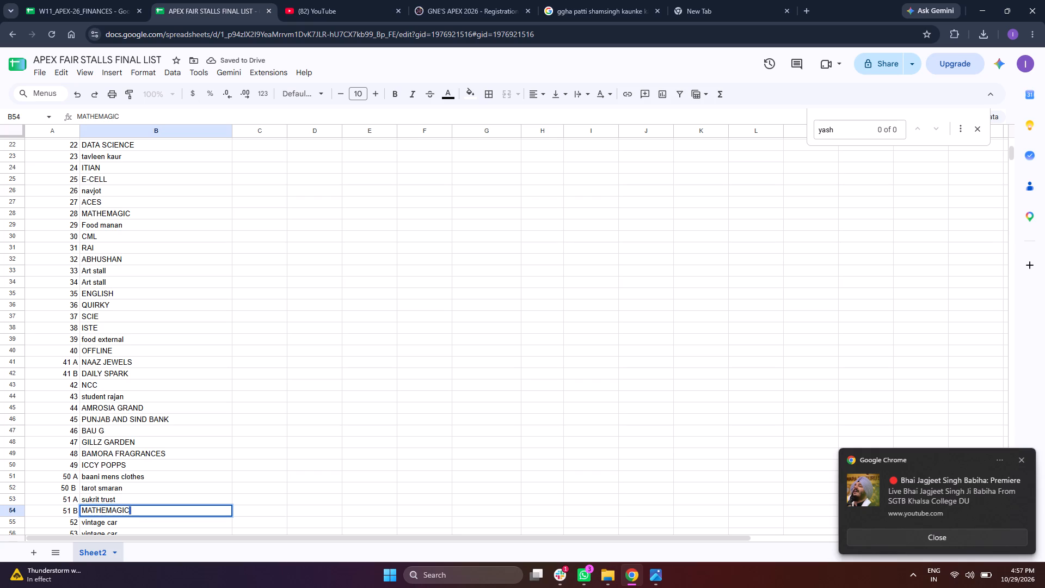
key(Down)
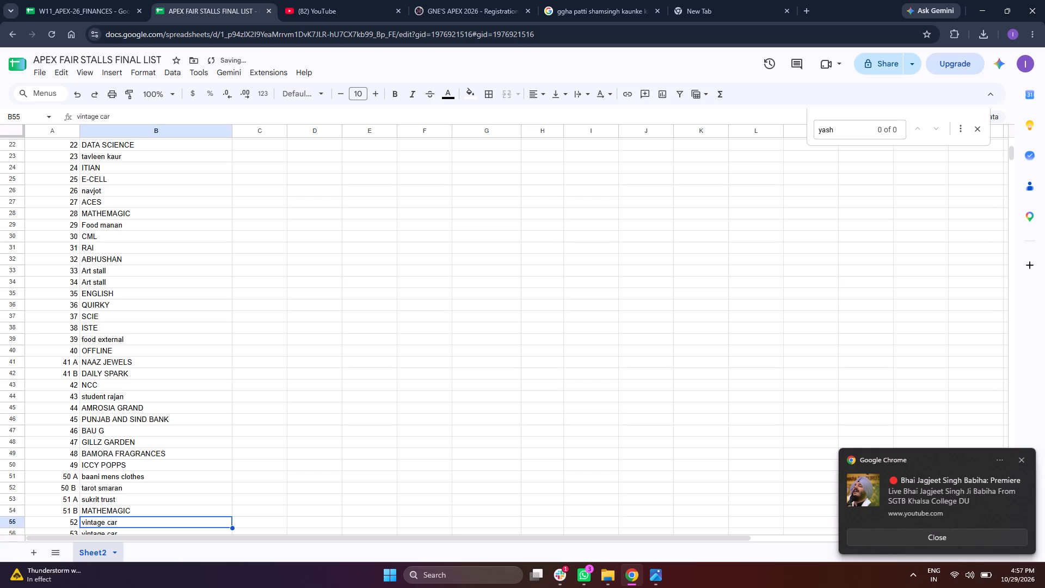
Clear the vintage car entries for stalls 52 and 53 in cells B55 and B56.
key(Down)
key(Down)
key(Up)
key(Up)
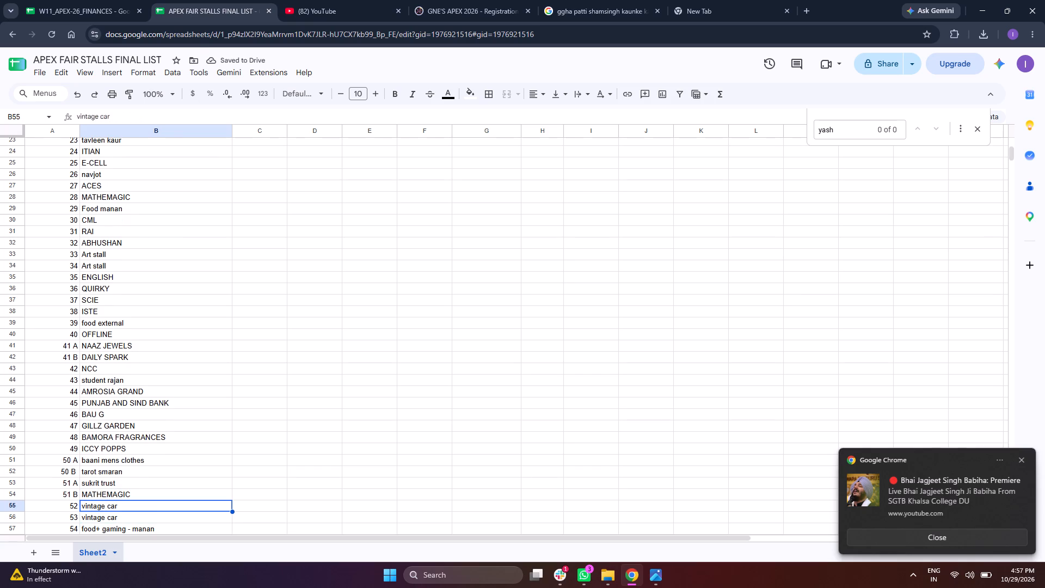
key(BackSpace)
key(Down)
key(BackSpace)
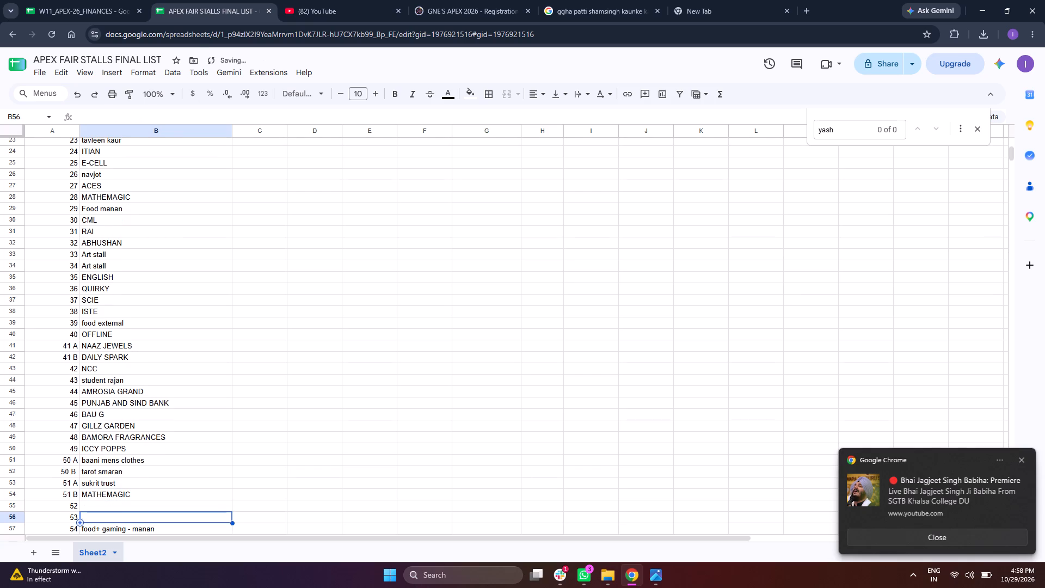
Rewrite the name of stall 55 in cell B58 as BLOOD BANK.
key(Down)
key(Down)
key(Down)
key(Up)
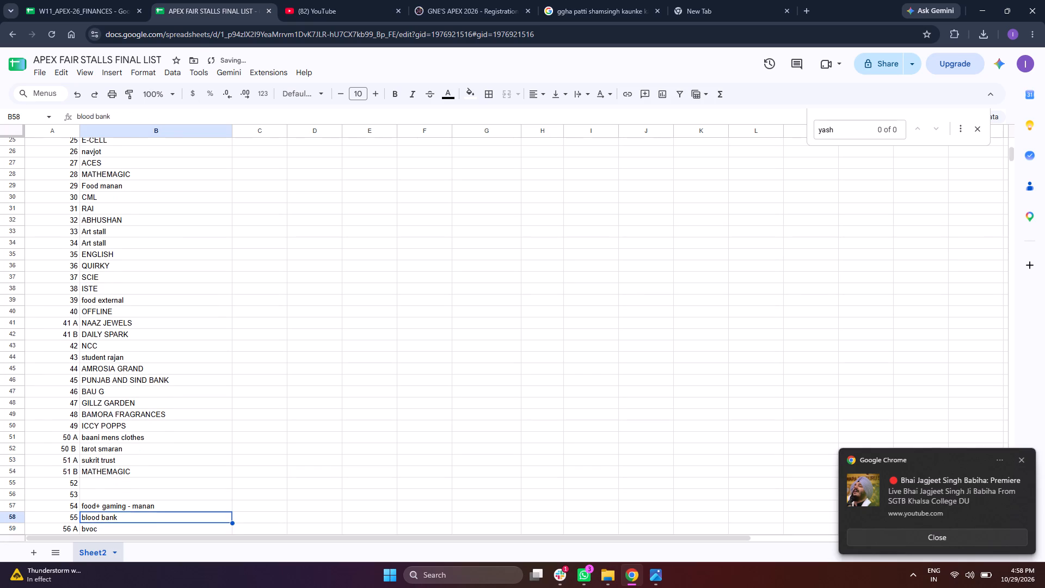
key(BackSpace)
text(BLOD)
key(BackSpace)
text(OD BANK)
key(Down)
Rewrite the names of stalls 56 A and 56 b in cells B59 and B60 as B.VOC.
key(Down)
key(Down)
key(Down)
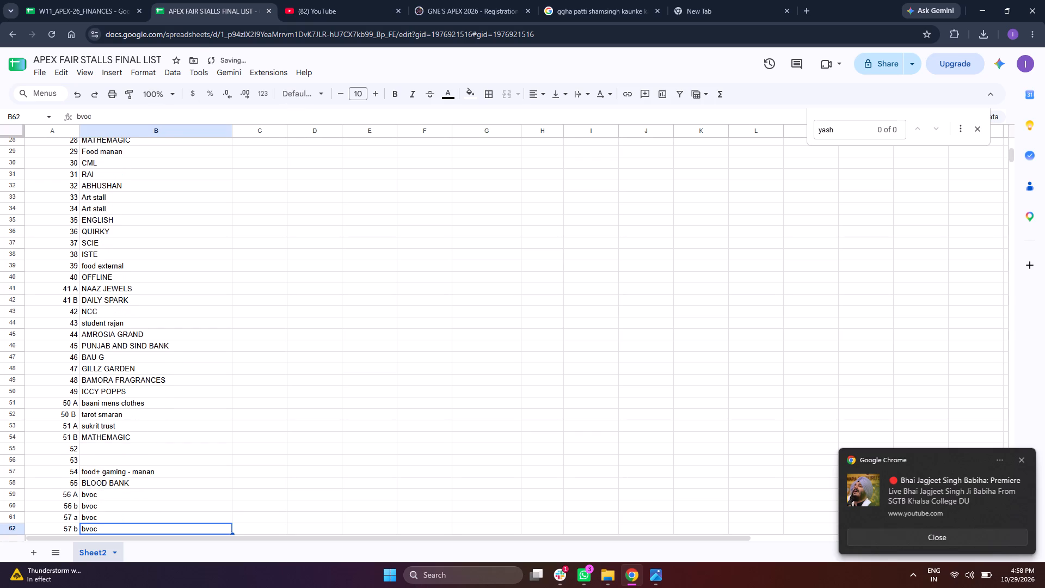
key(Down)
key(Up)
key(Up)
key(Up)
key(Up)
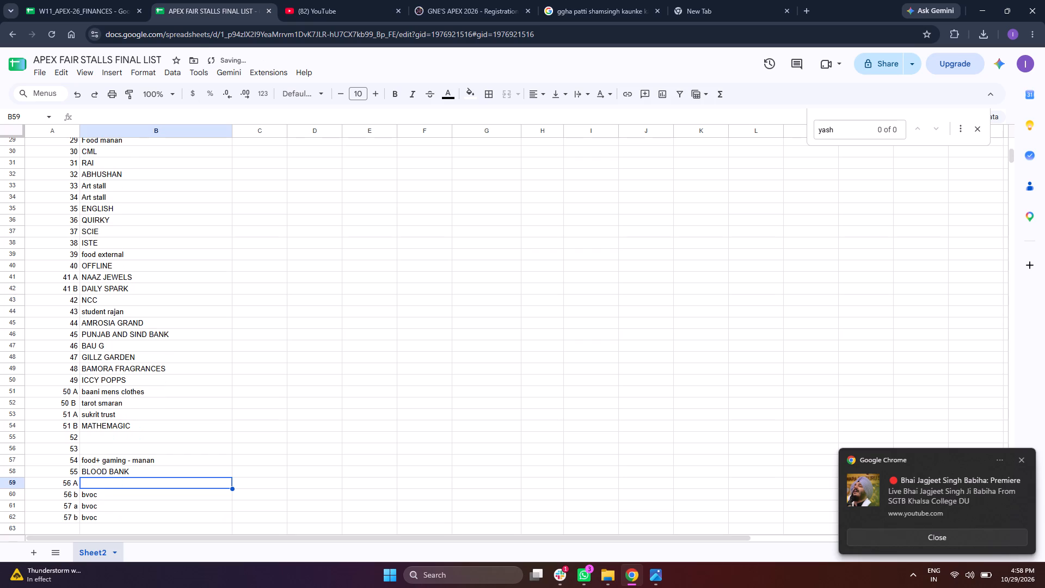
text(B.VOC)
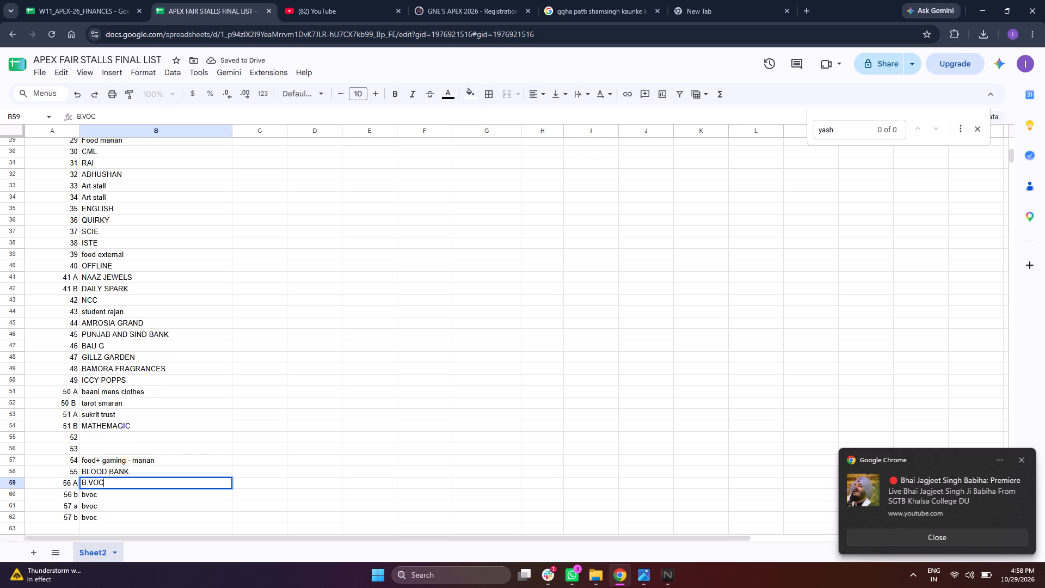
key(Down)
key(BackSpace)
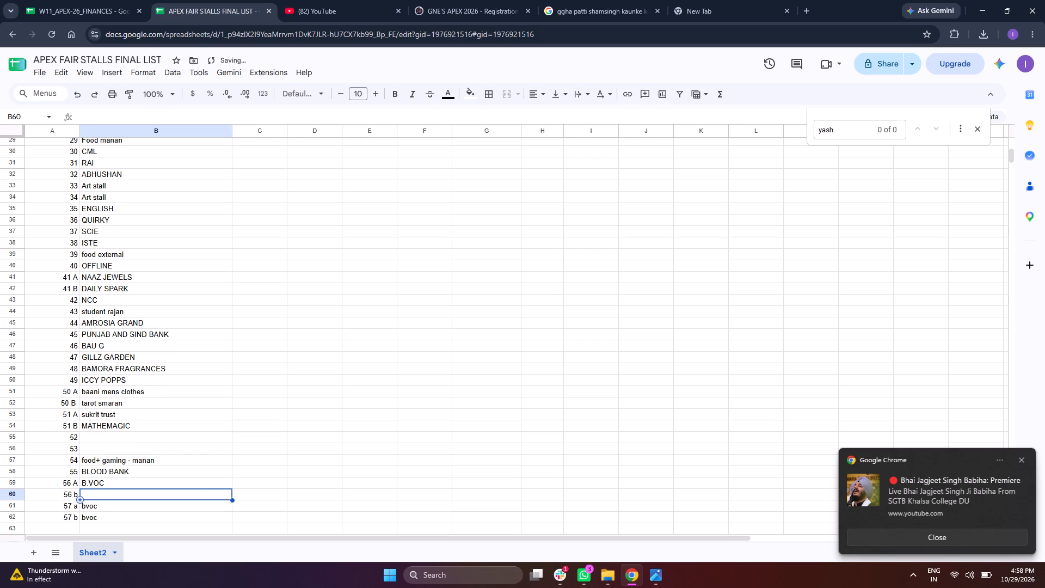
text(B.CO)
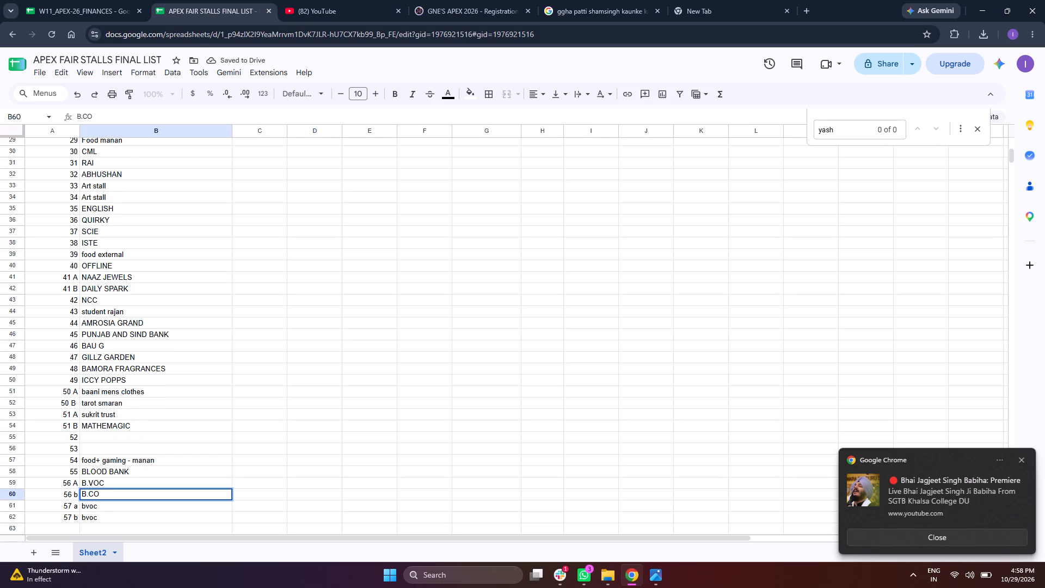
key(BackSpace)
key(BackSpace)
key(n)
key(BackSpace)
text(VOC)
key(Down)
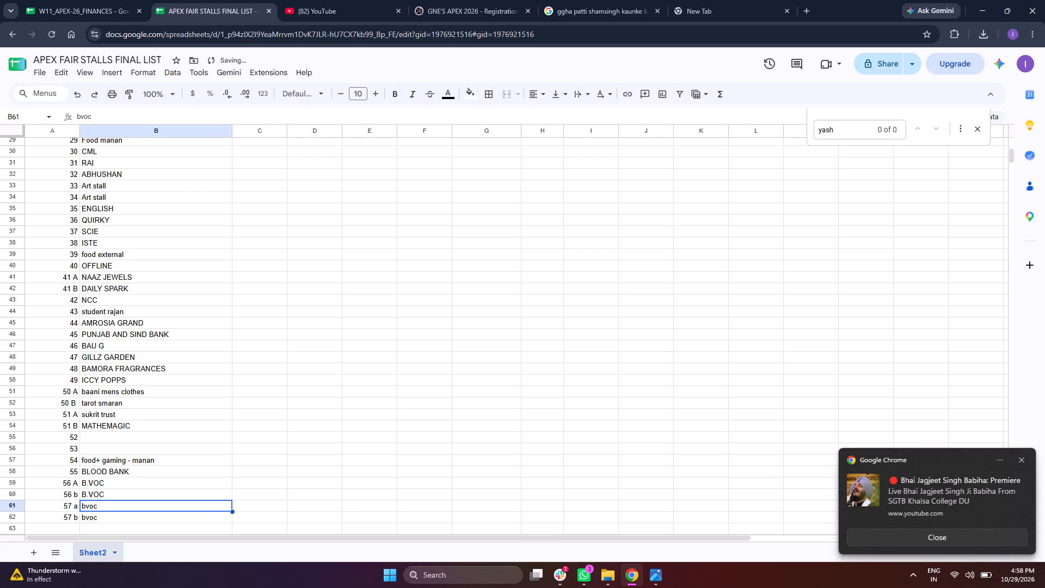
Replace the names of stalls 57 a and 57 b in cells B61 and B62 with B.ARCH.
key(BackSpace)
text(B.ARCH)
key(Down)
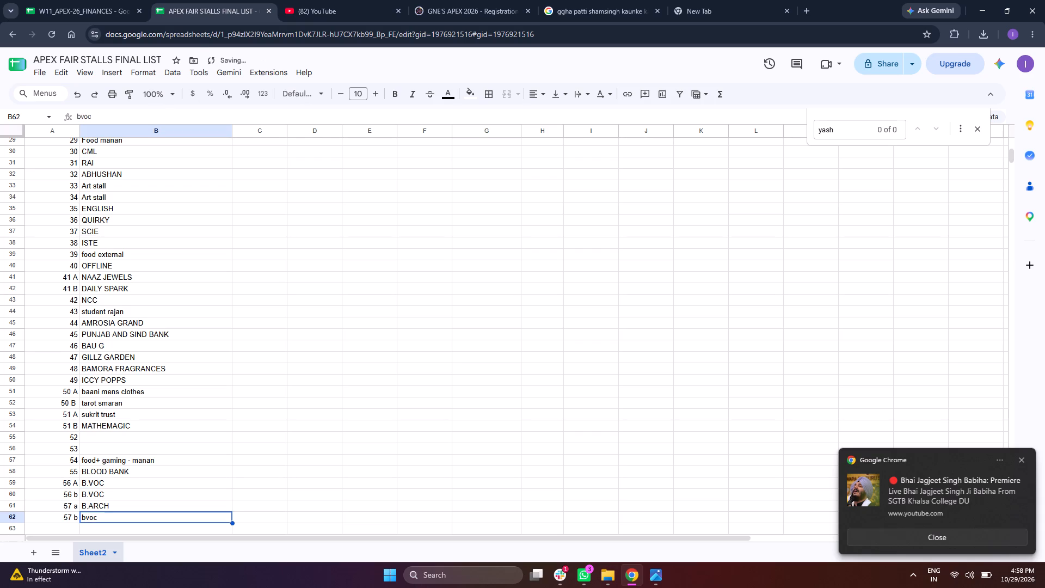
key(BackSpace)
text(B.ARCH)
key(Up)
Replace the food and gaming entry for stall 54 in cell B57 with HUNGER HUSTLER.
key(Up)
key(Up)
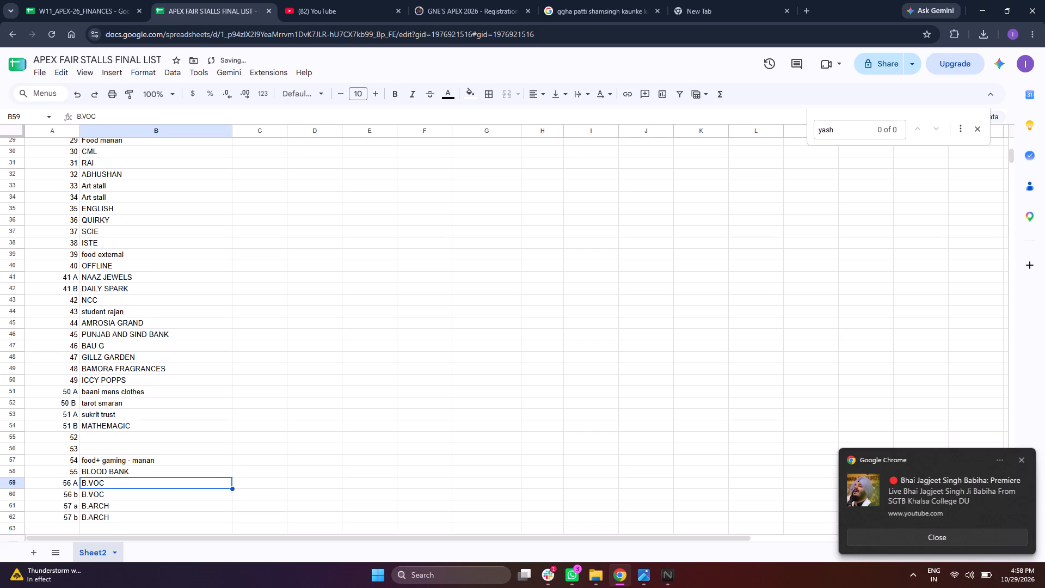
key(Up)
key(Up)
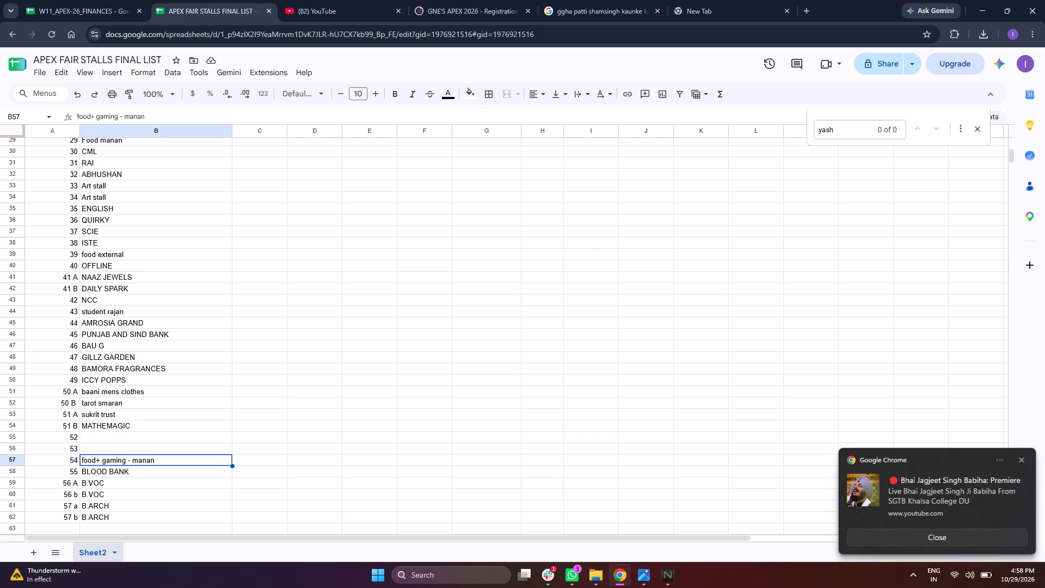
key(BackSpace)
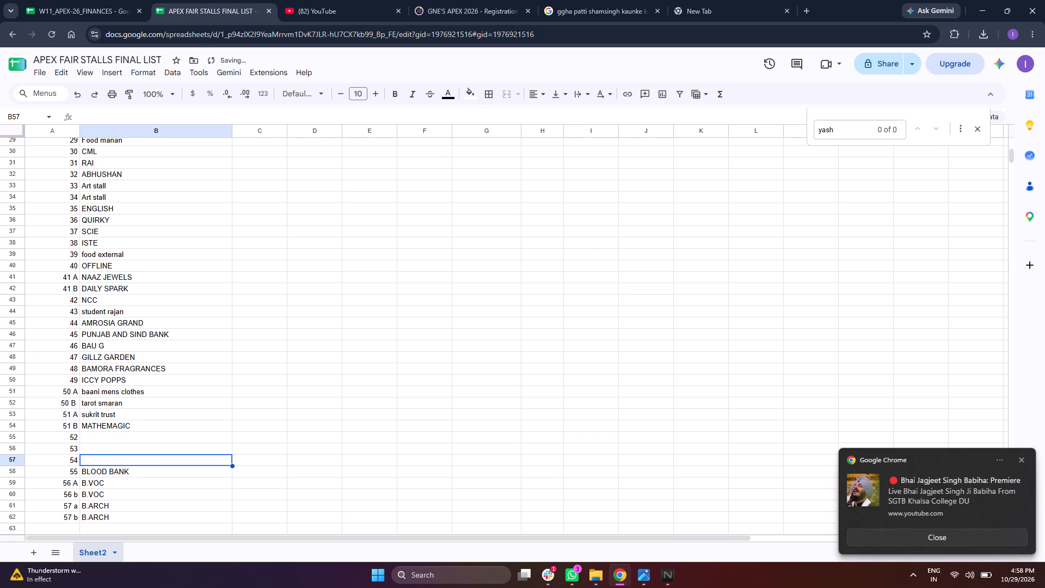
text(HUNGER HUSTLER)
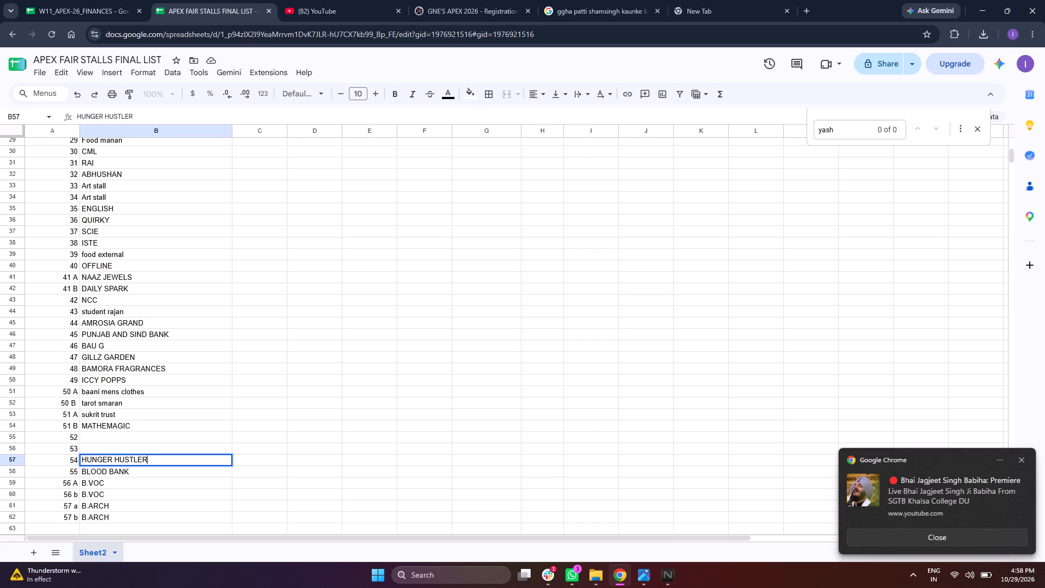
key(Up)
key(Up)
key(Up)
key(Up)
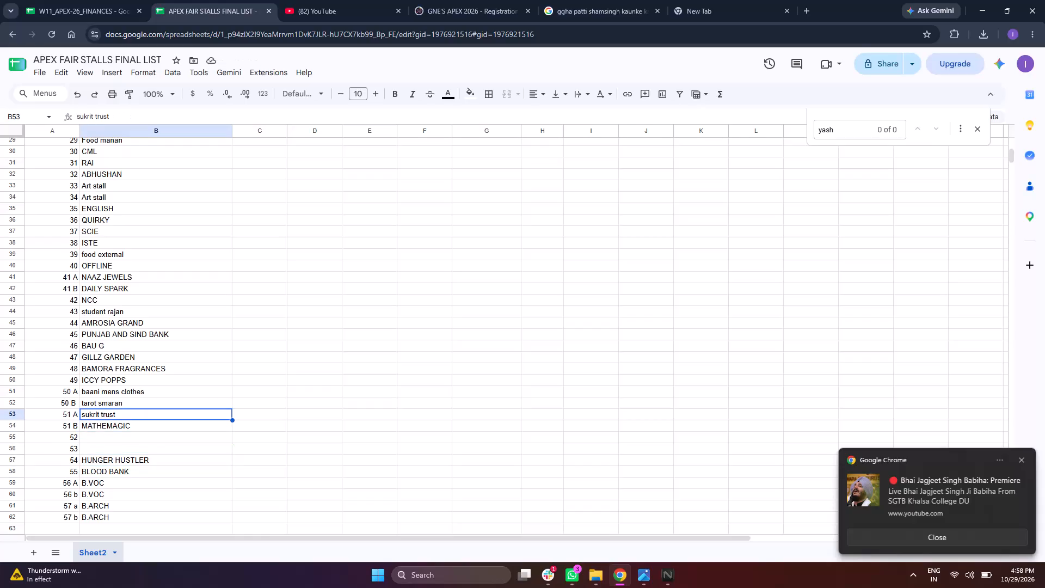
Change the name of stall 54 in cell B57 to HUNGRY HUSTLERS.
key(Down)
key(Down)
key(Down)
key(Down)
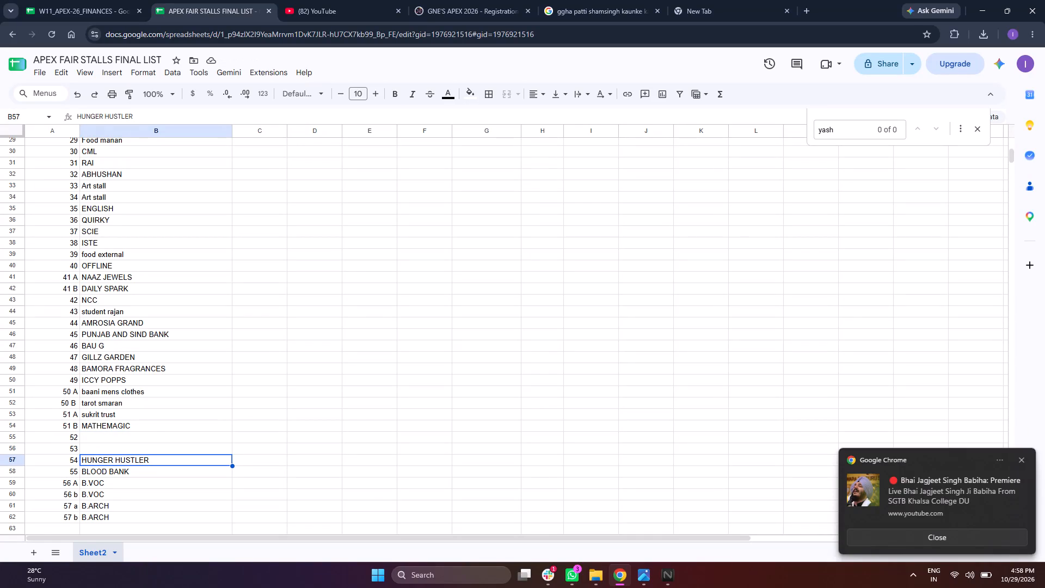
key(BackSpace)
text(HUNGRY HUSTLERS)
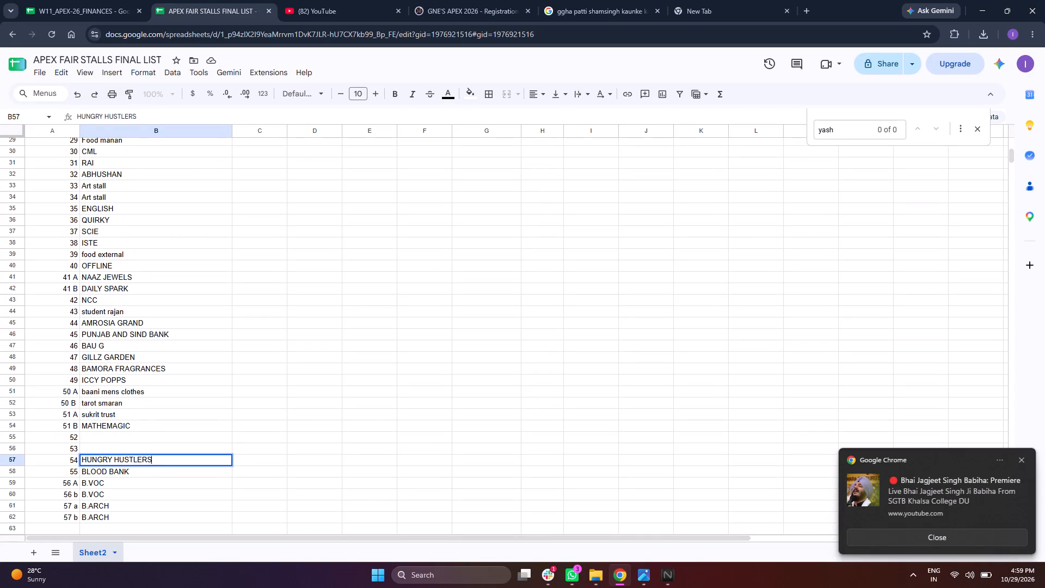
key(Up)
Rewrite the name of stall 51 A in cell B53 as SUKRIT TRUST.
key(Up)
key(Up)
key(Up)
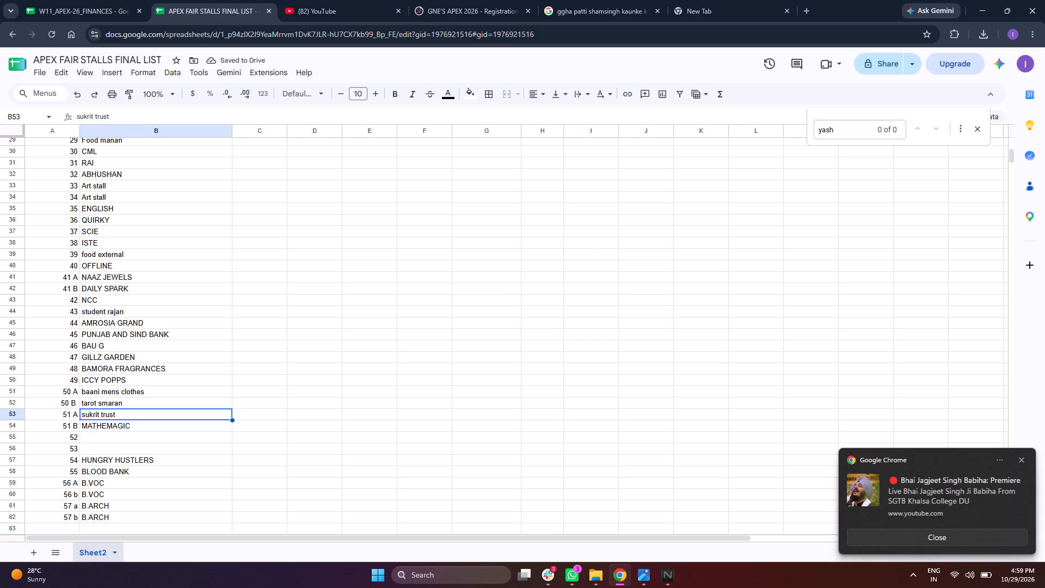
key(BackSpace)
text(SUKRIT TRUST)
key(Up)
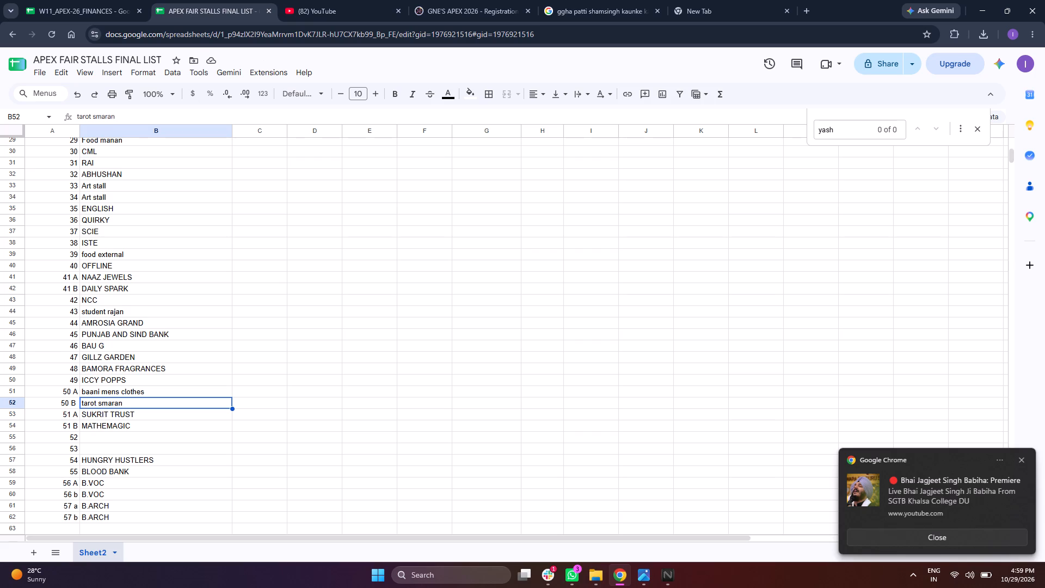
Replace the name of stall 50 B in cell B52 with SHWETA HUB.
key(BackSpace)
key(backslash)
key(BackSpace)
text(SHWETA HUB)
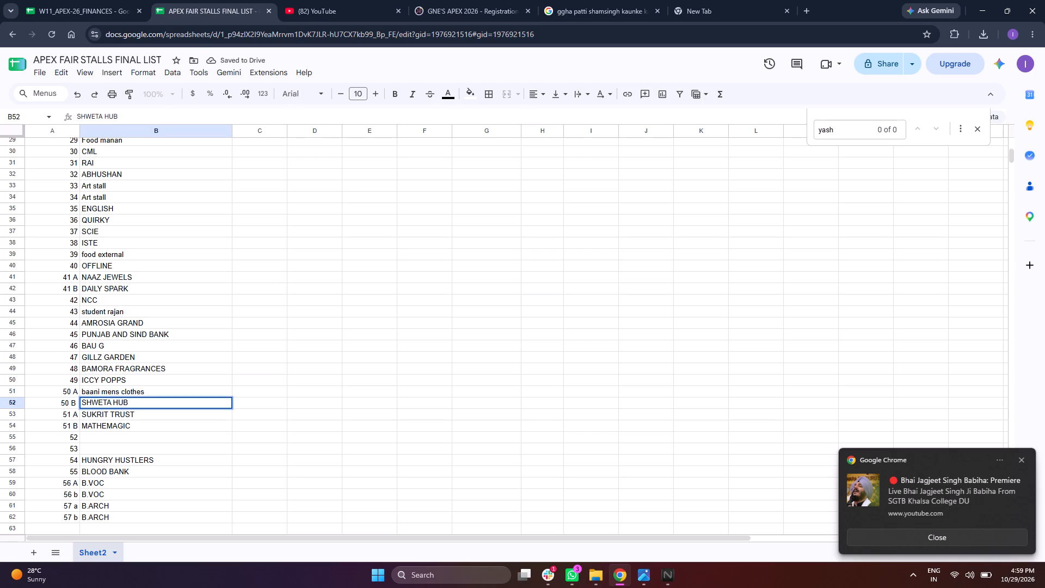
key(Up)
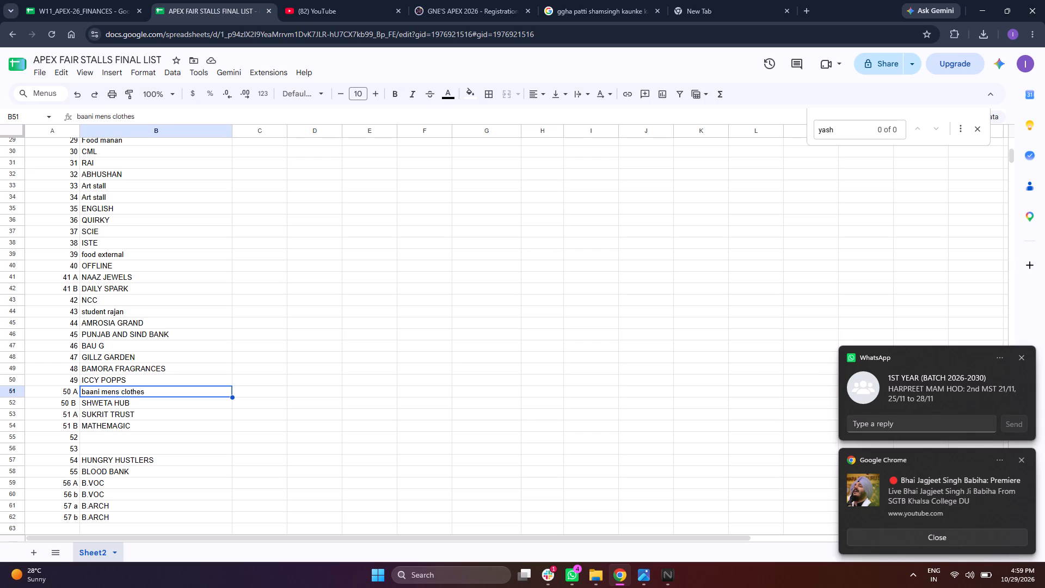
Close the find-in-sheet search for yash.
click(976, 131)
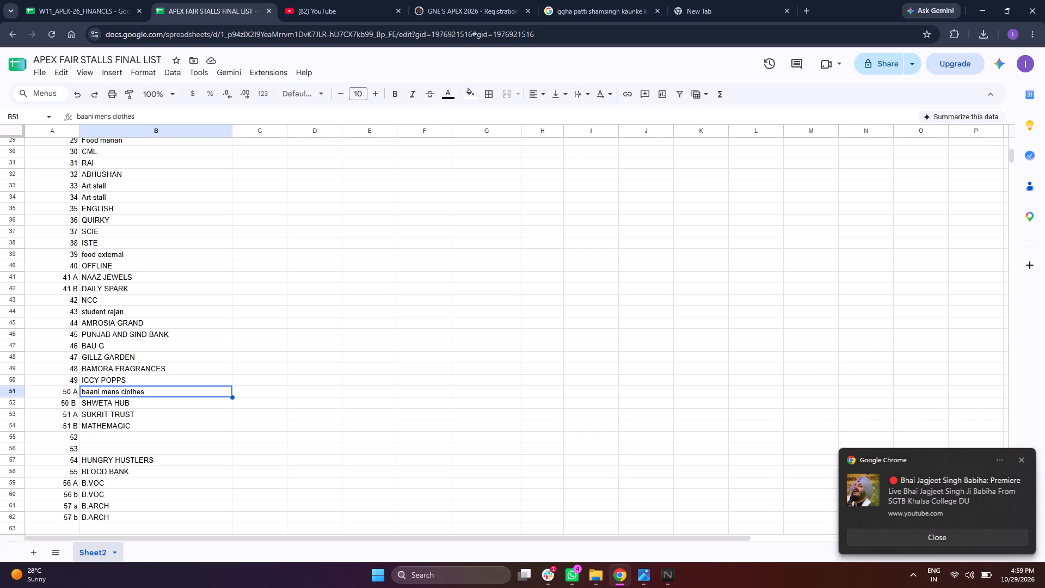
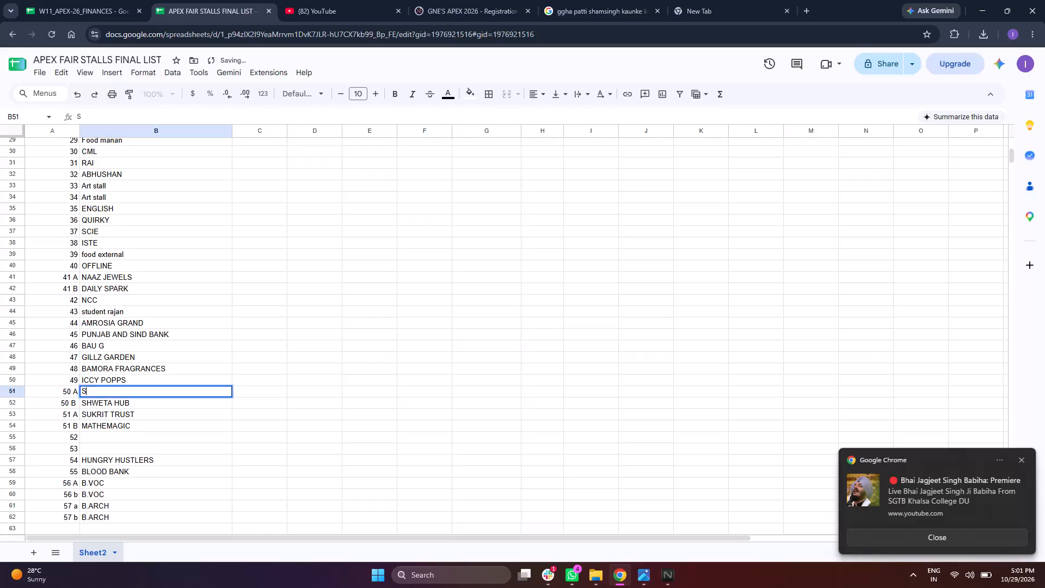
Complete the name of stall 50 A in cell B51 as STYLE ON.
text(TYLE ON)
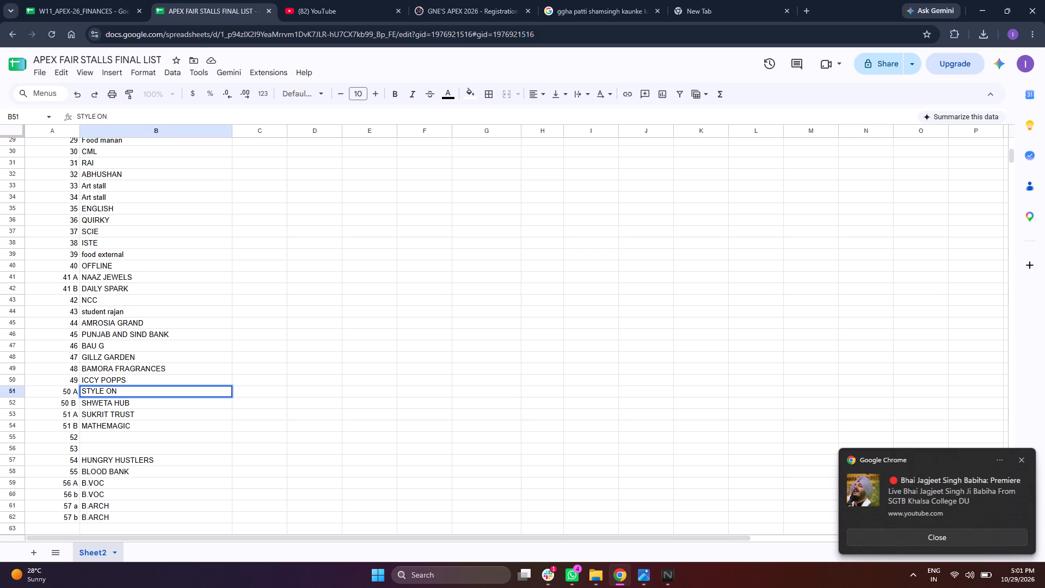
key(Up)
Replace the student entry for stall 43 in cell B44 with ROCKS N ROLL.
key(Up)
key(Up)
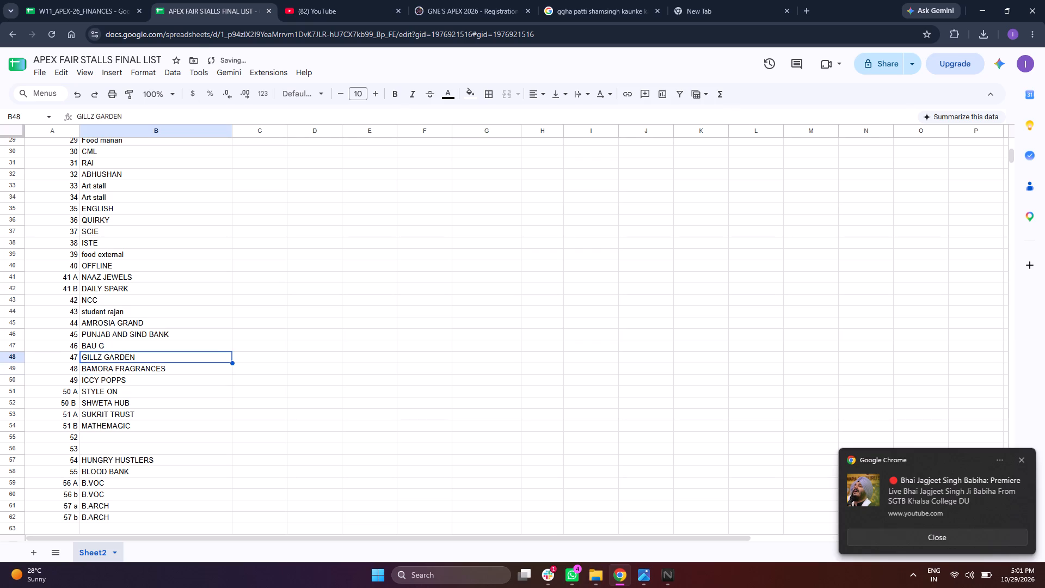
key(Up)
key(Up)
key(Up)
key(Up)
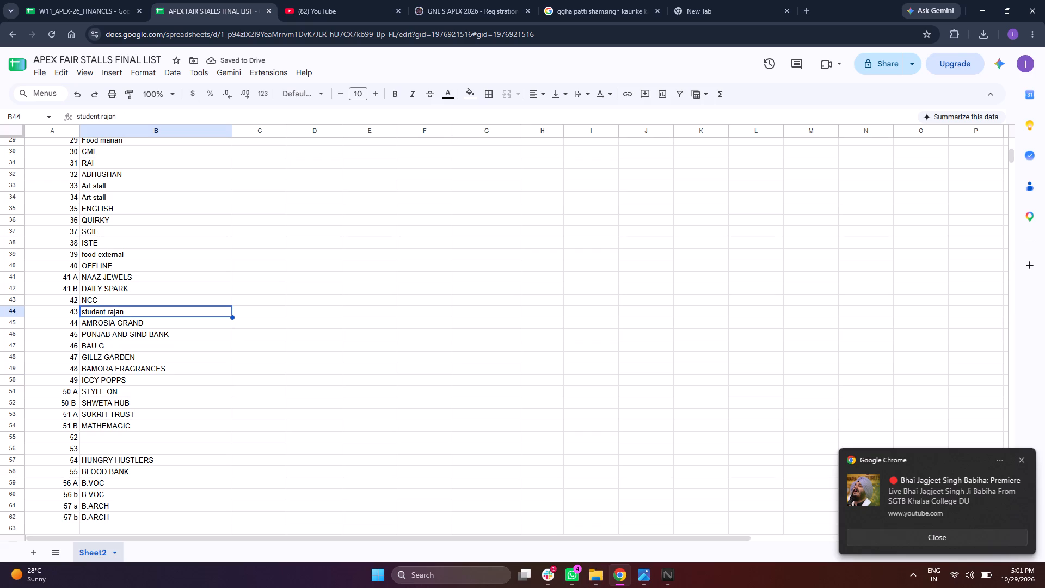
key(BackSpace)
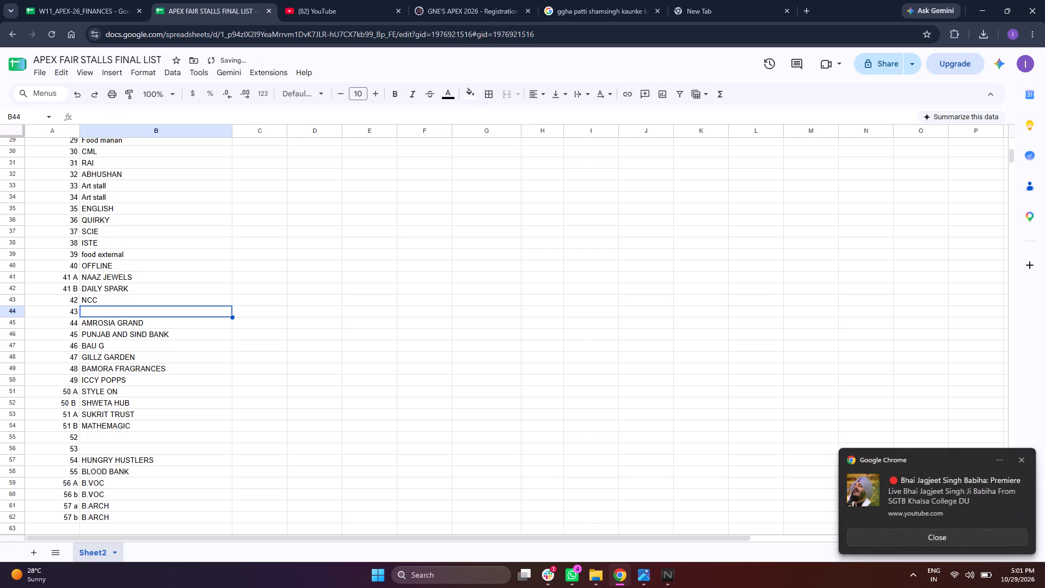
text(RO)
text(CK)
text(S N ROLL)
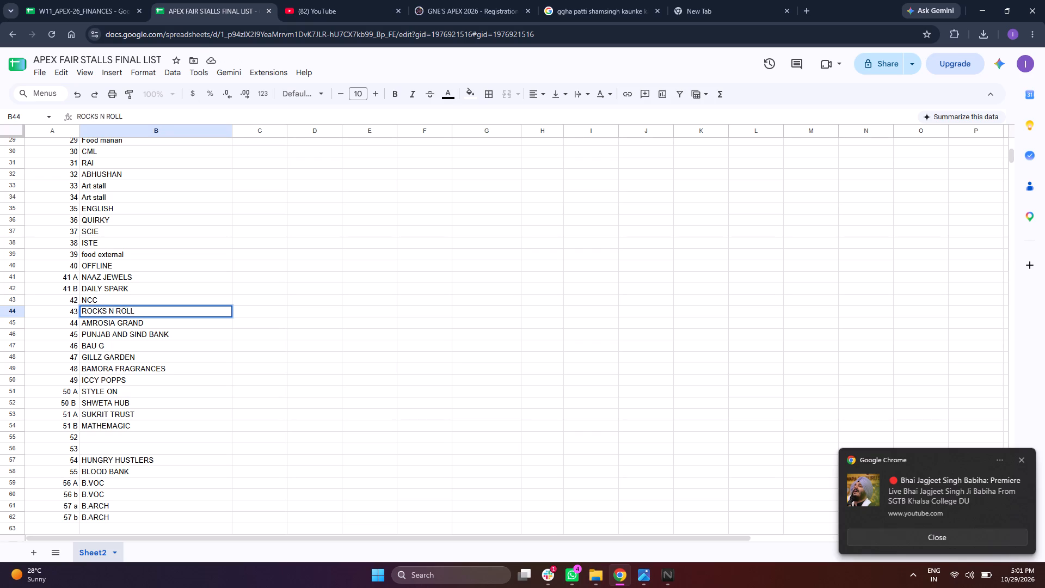
key(Up)
Extend the name of stall 41 B in cell B42 to DAILY SPARK JEWEL.
key(Up)
key(Up)
key(Up)
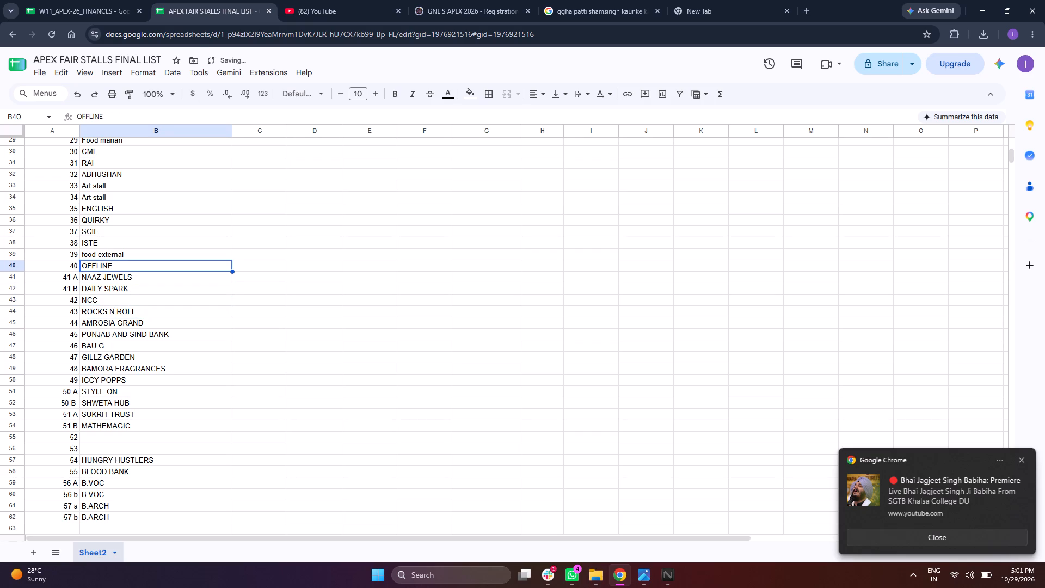
key(Up)
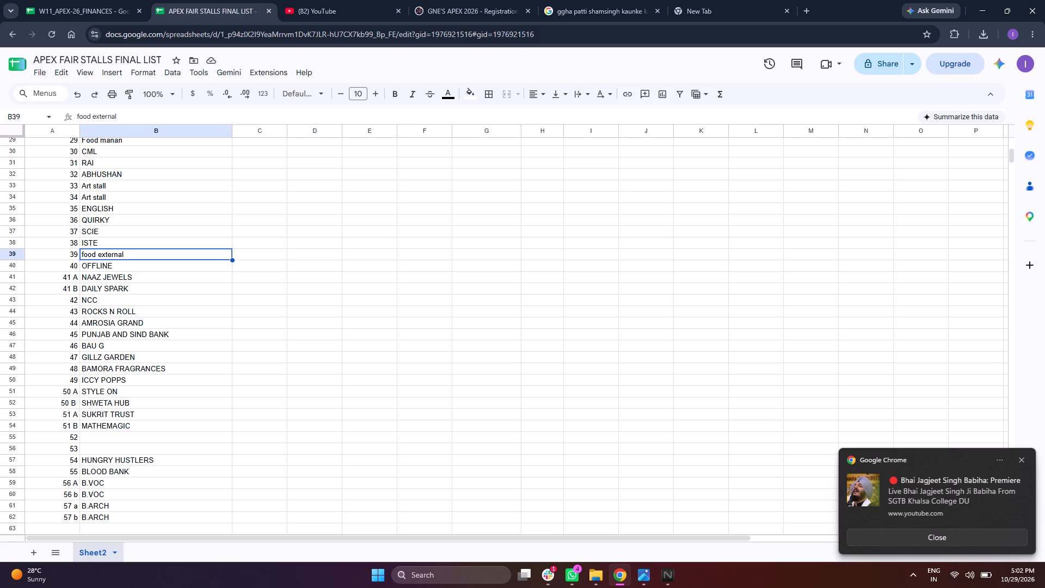
key(Down)
key(Down)
key(Down)
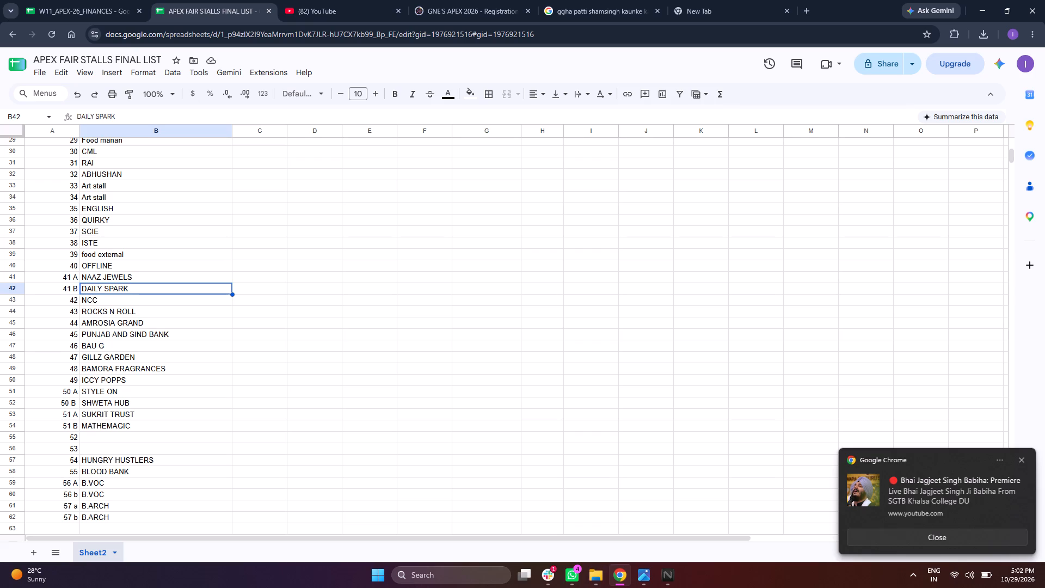
double_click(194, 286)
key(space)
text(JEWEL)
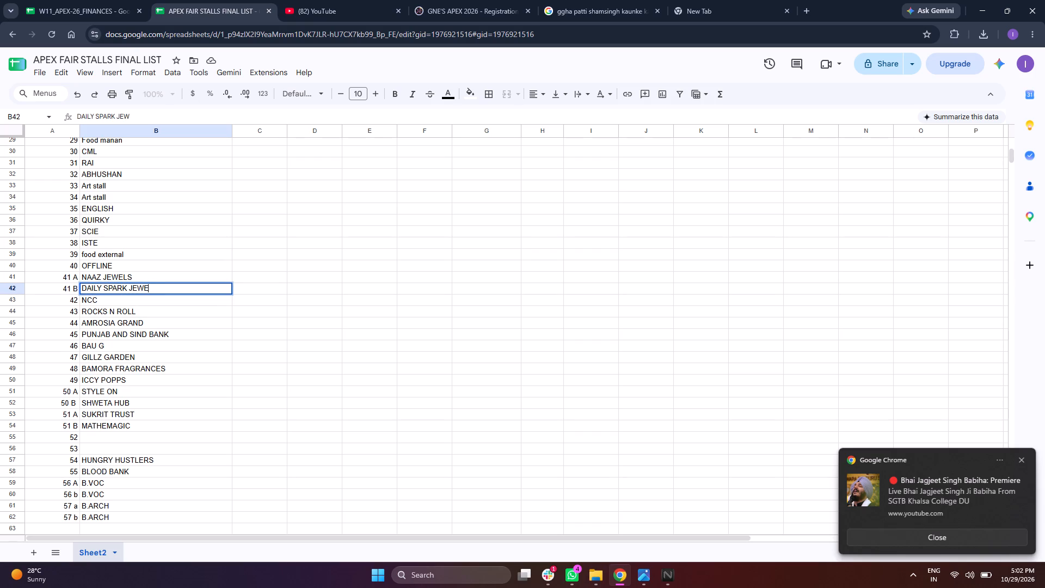
click(156, 314)
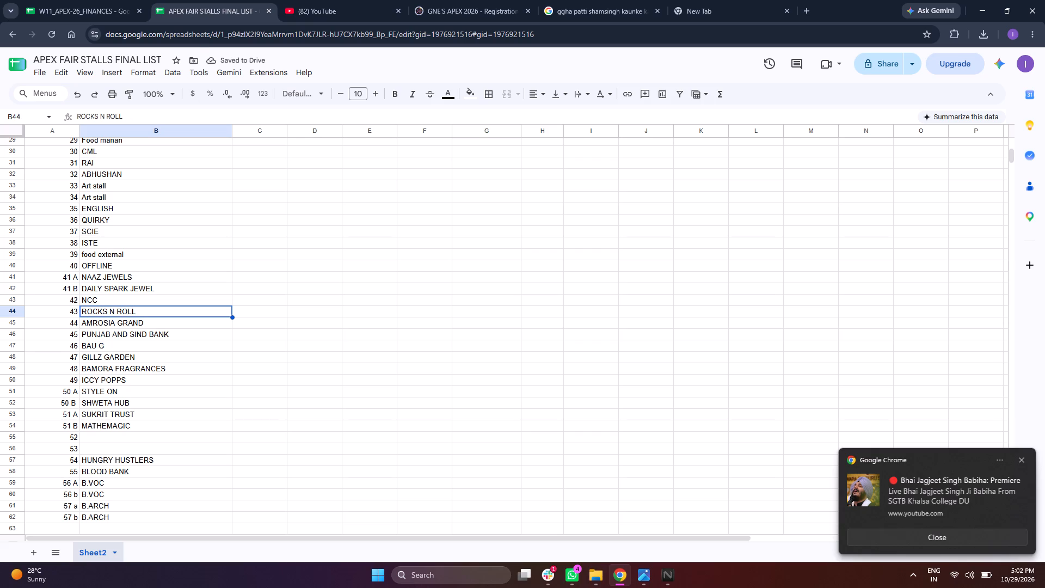
Extend the name of stall 36 in cell B36 to QUIRKY JEWEL.
click(180, 252)
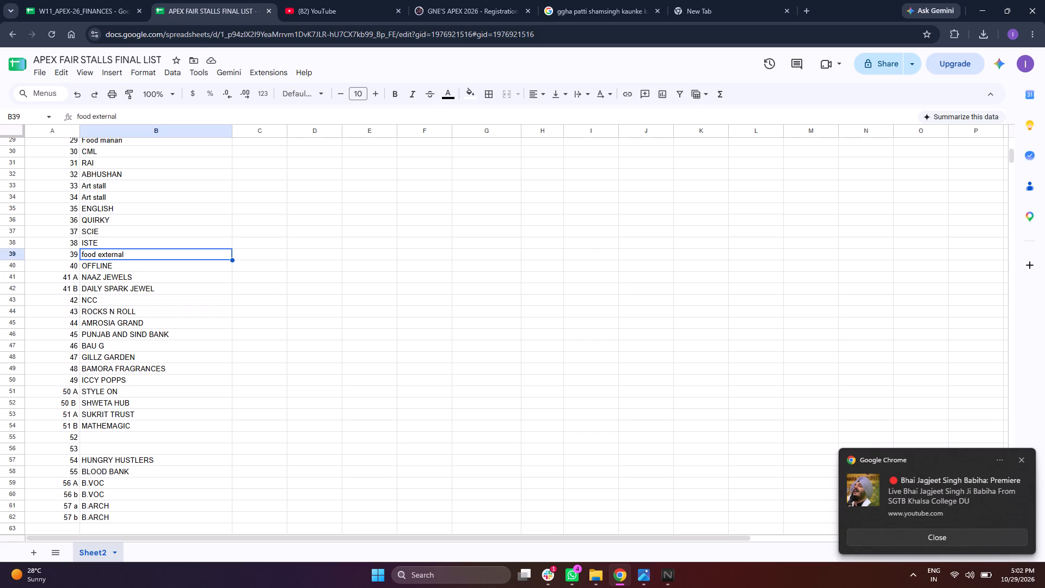
click(167, 221)
double_click(167, 221)
key(space)
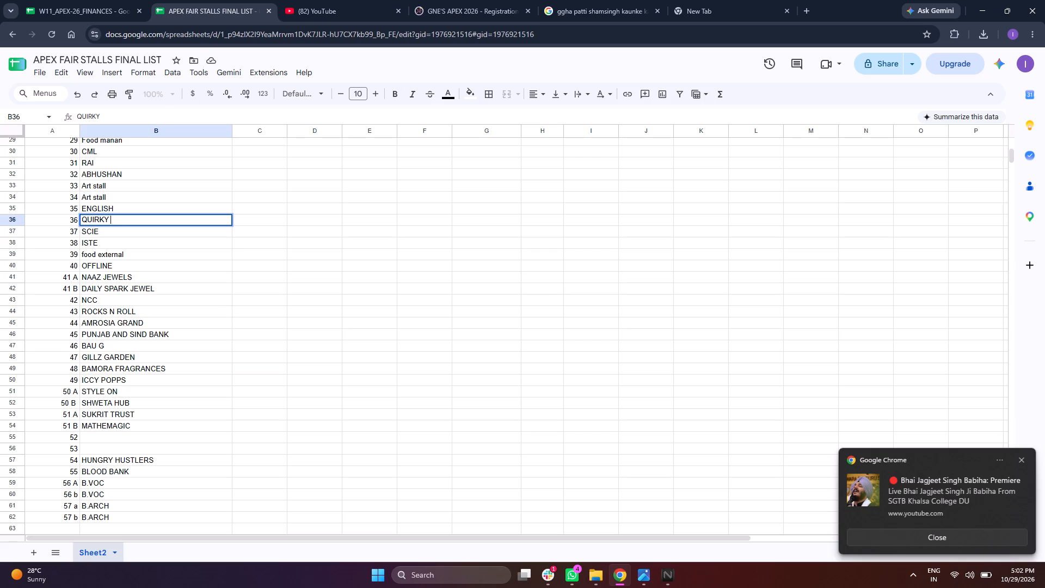
text(JEWEL)
click(179, 405)
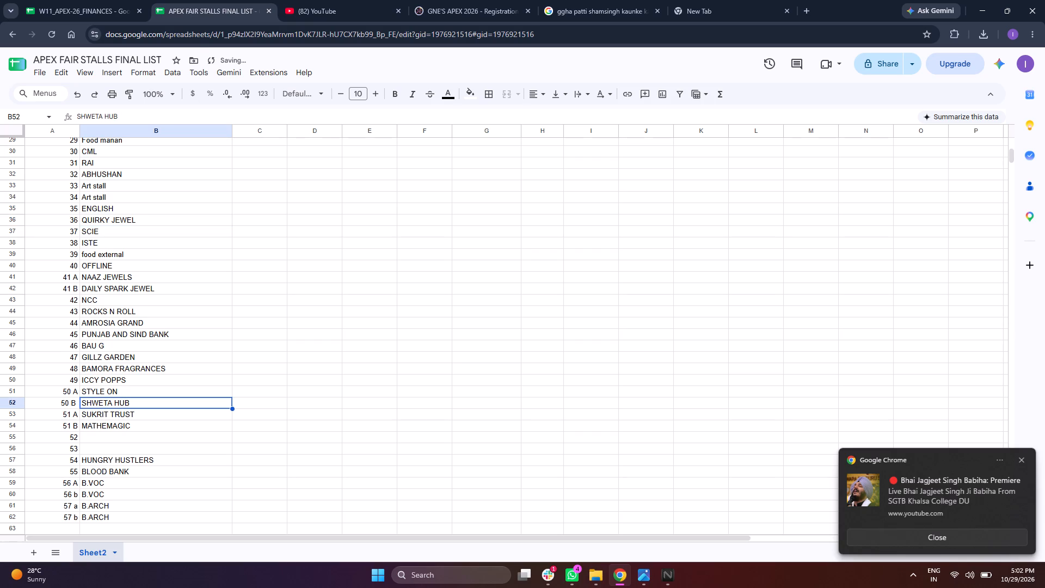
Open the name of stall 32 in cell B32 for editing and add a space after ABHUSHAN.
click(206, 203)
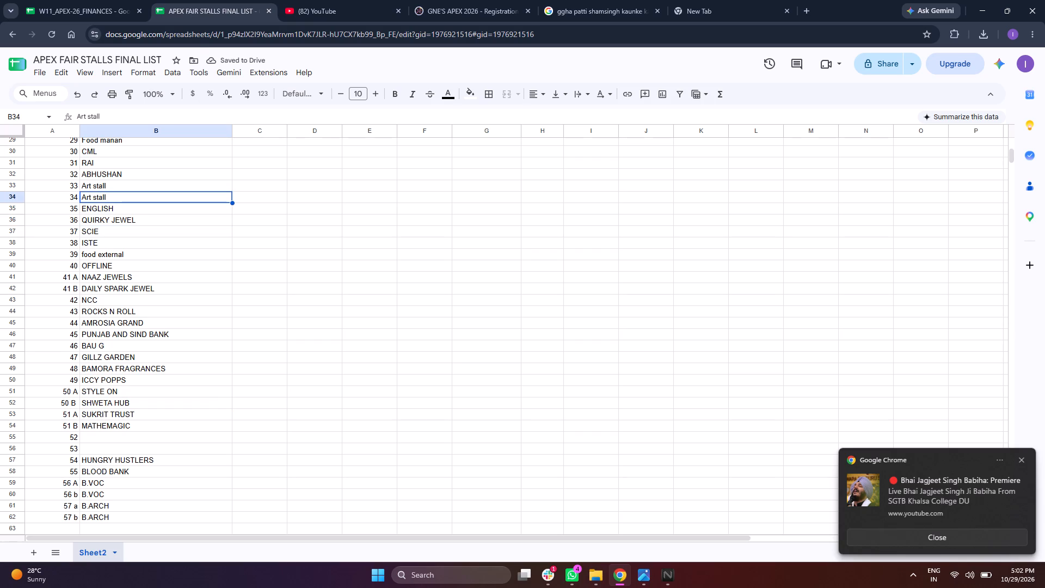
click(154, 254)
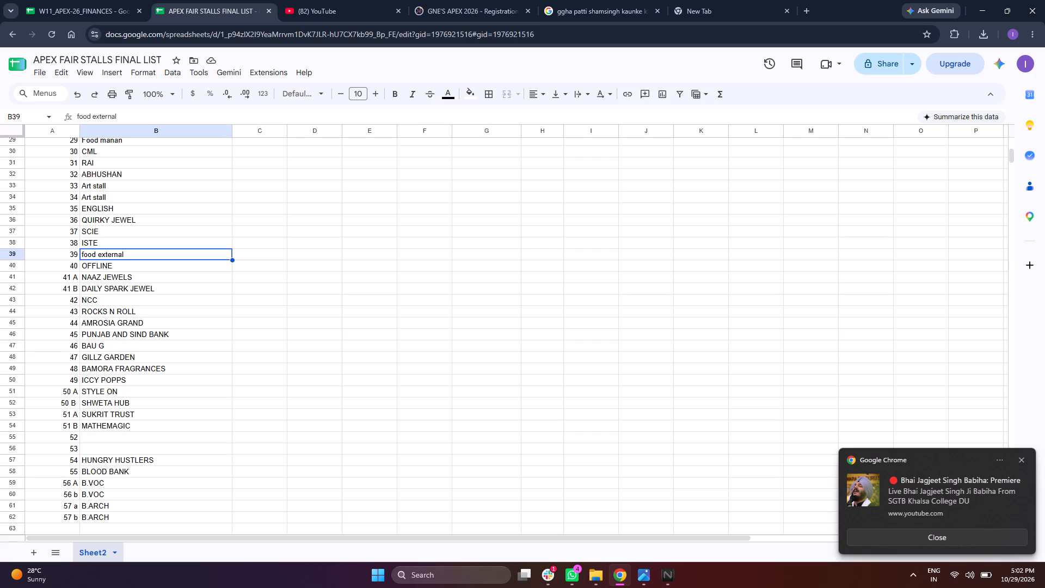
click(297, 281)
scroll(297, 281, up, 2)
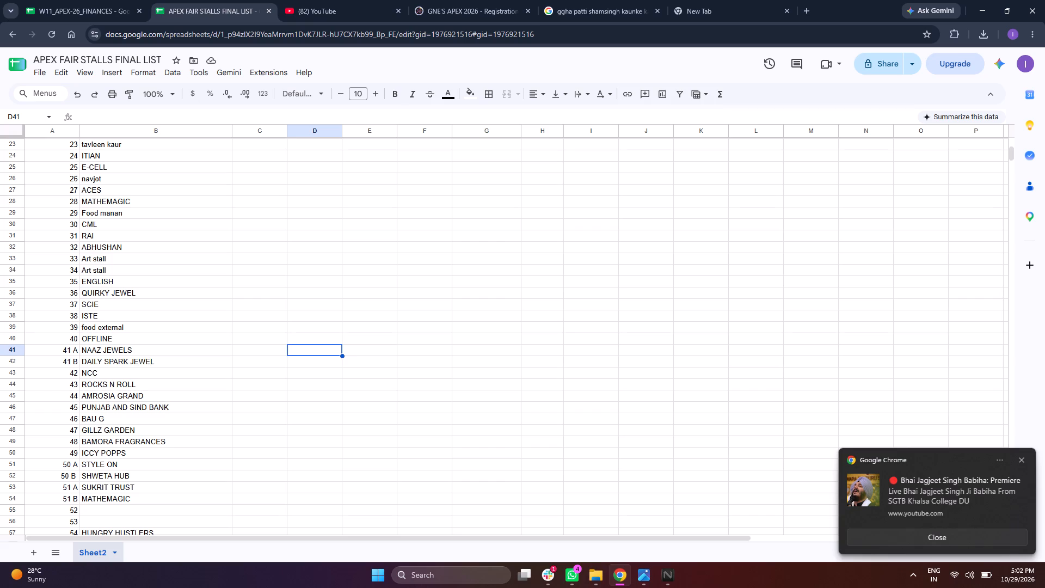
scroll(158, 268, up, 1)
click(147, 271)
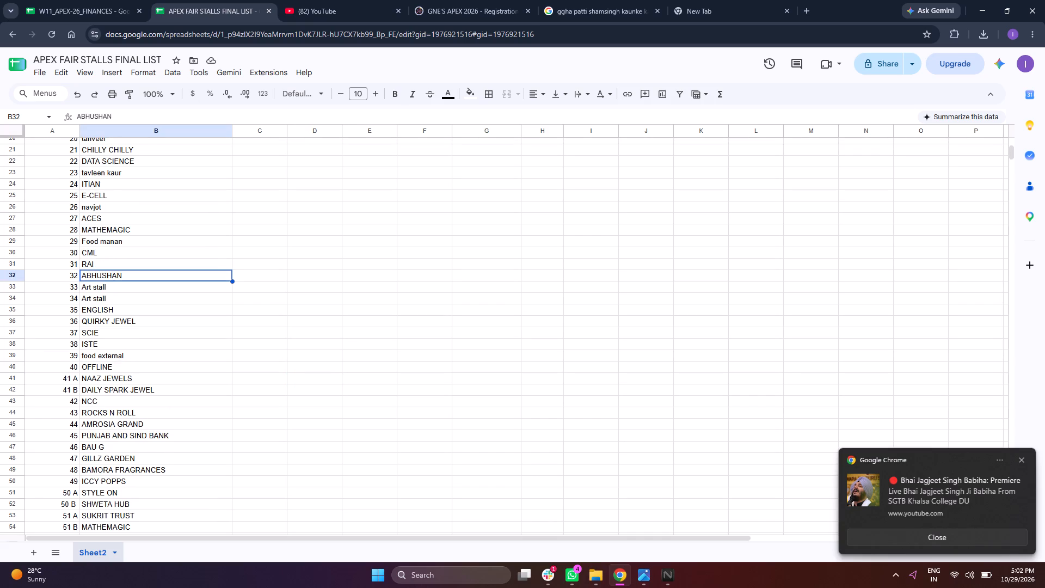
double_click(147, 271)
double_click(153, 274)
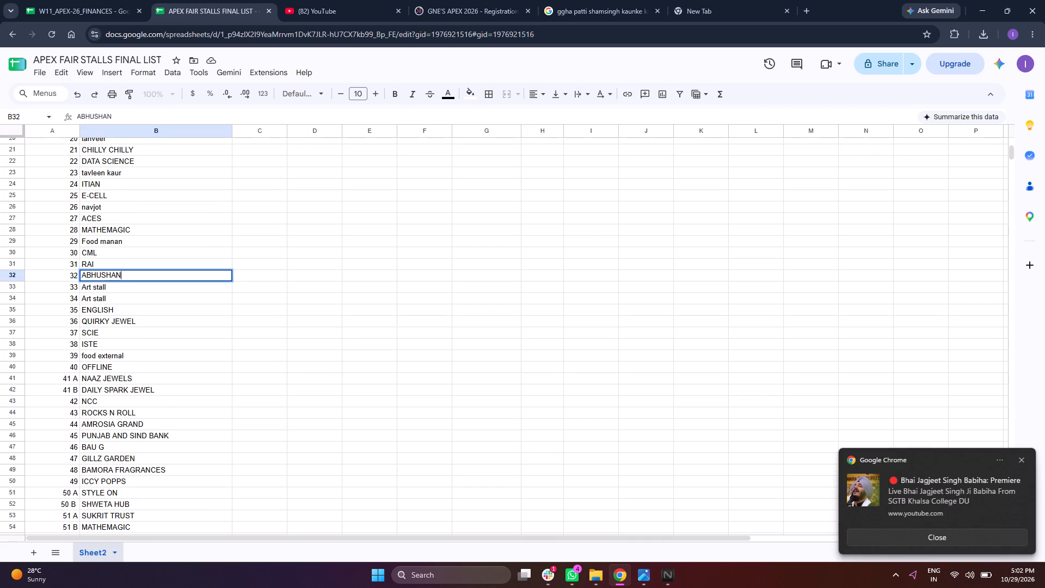
key(space)
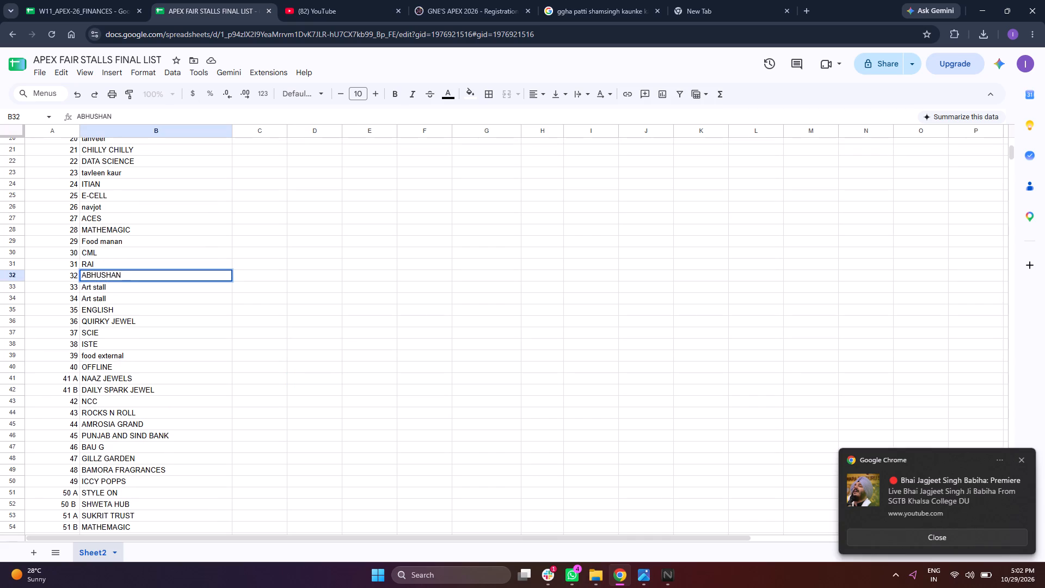
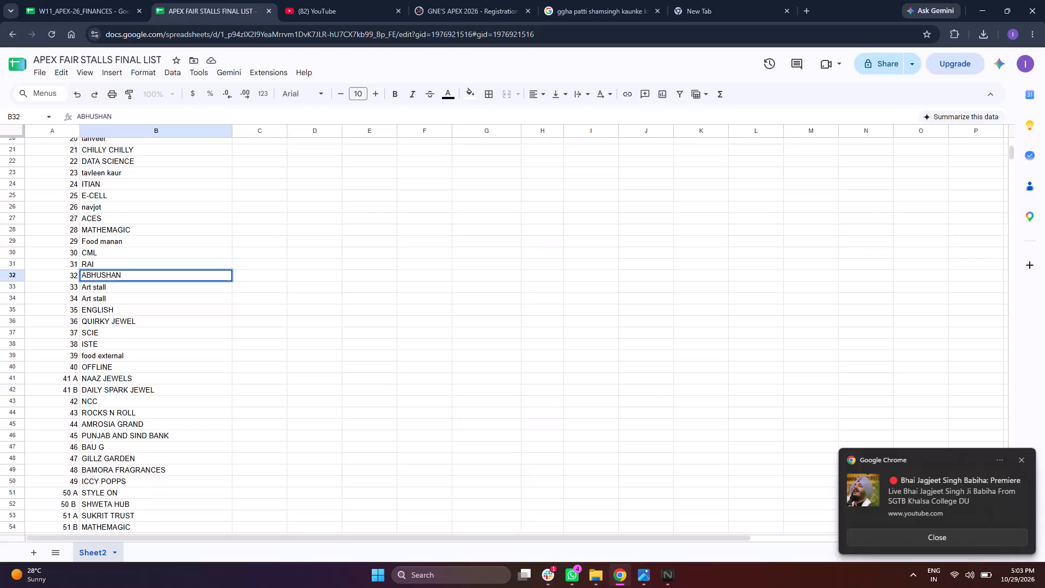
Finish editing the stall 32 name in cell B32, keeping it as ABHUSHAN.
key(Down)
key(Up)
key(Up)
key(Up)
click(259, 290)
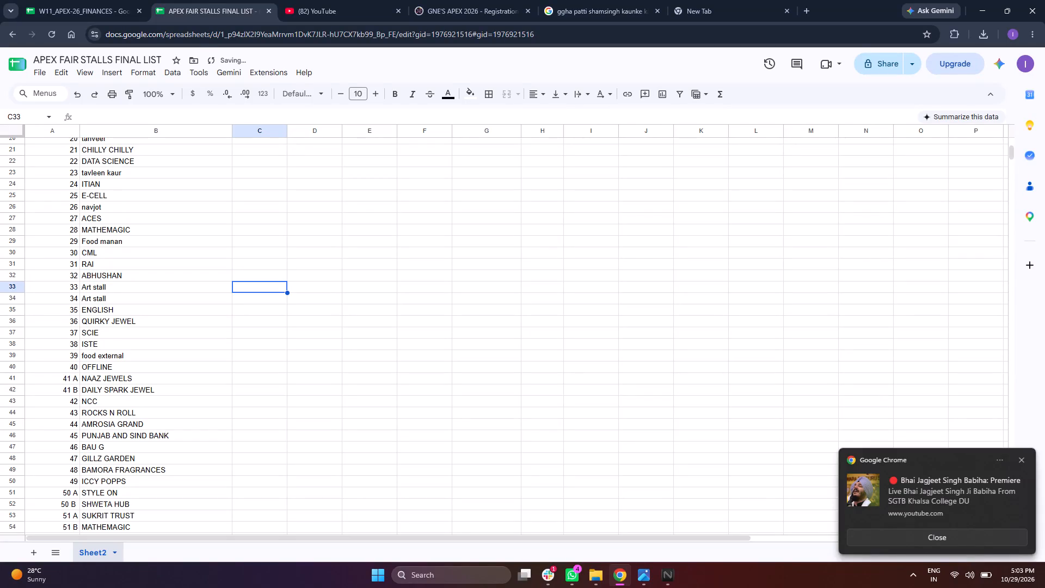
Review the stall names in column B from stall 33 back up toward stall 6 for entries still needing correction.
scroll(193, 272, up, 2)
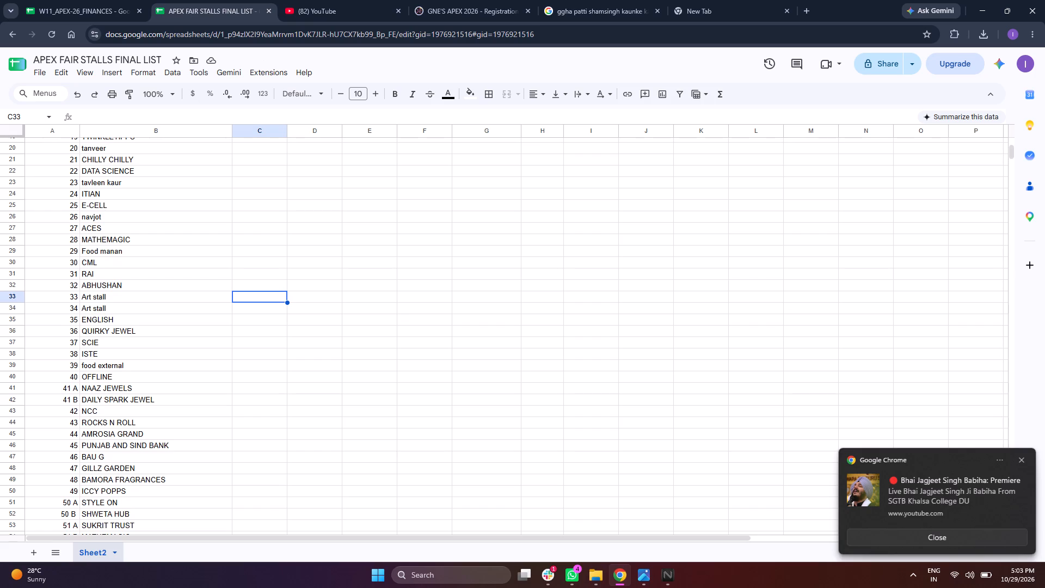
scroll(178, 249, up, 1)
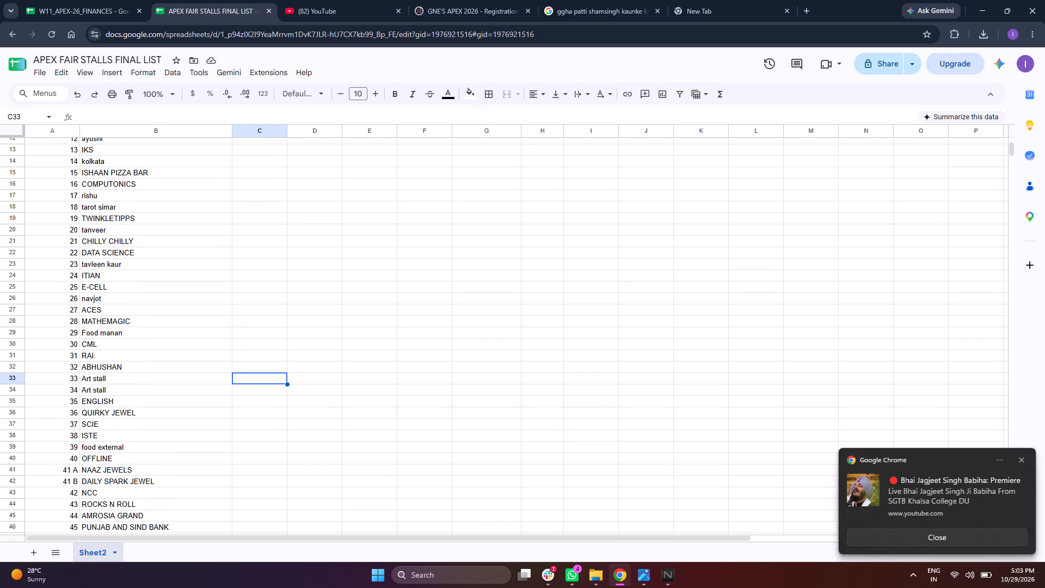
scroll(178, 249, up, 2)
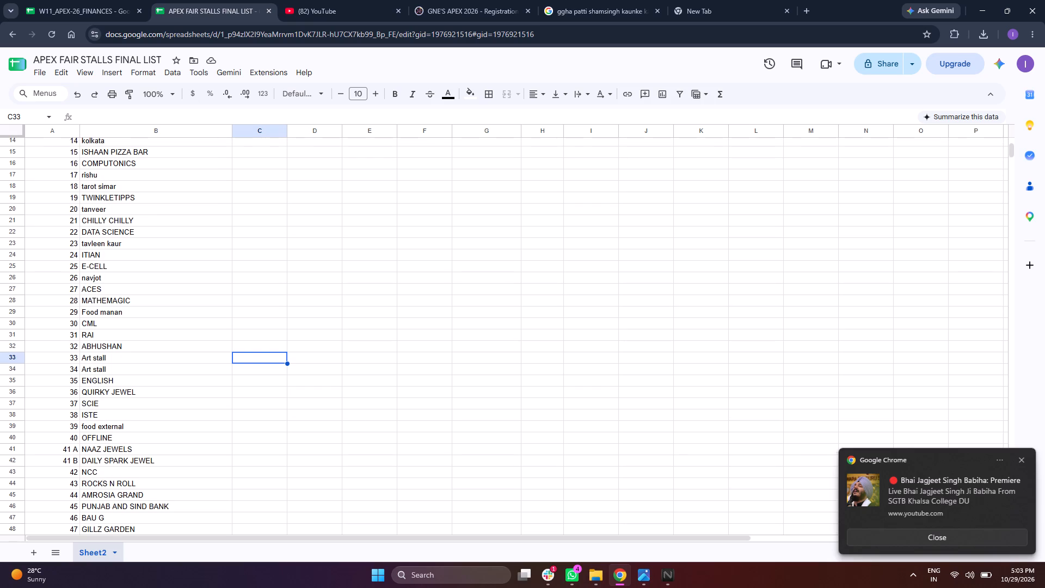
scroll(159, 311, up, 1)
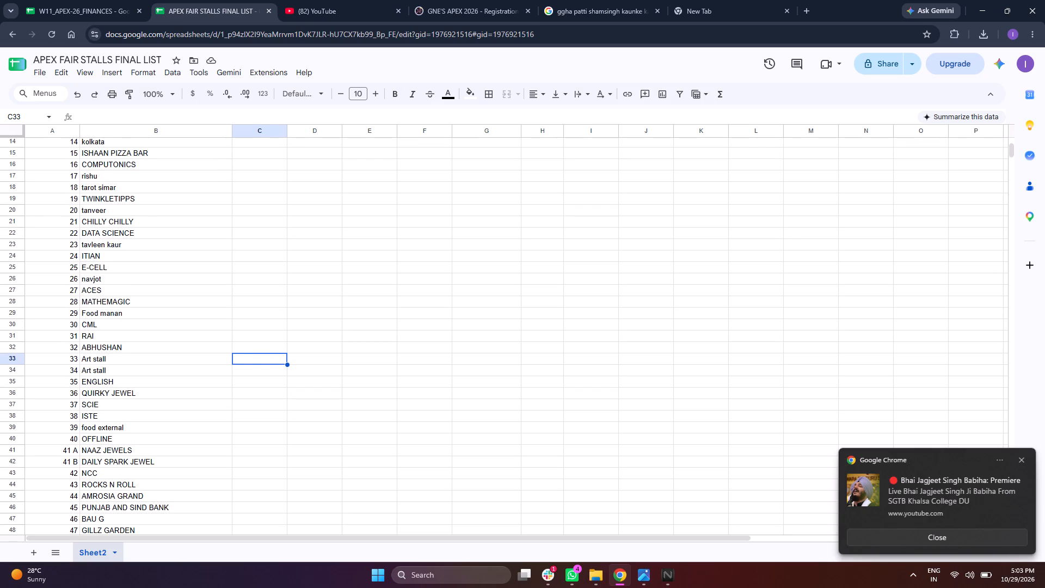
scroll(159, 311, up, 3)
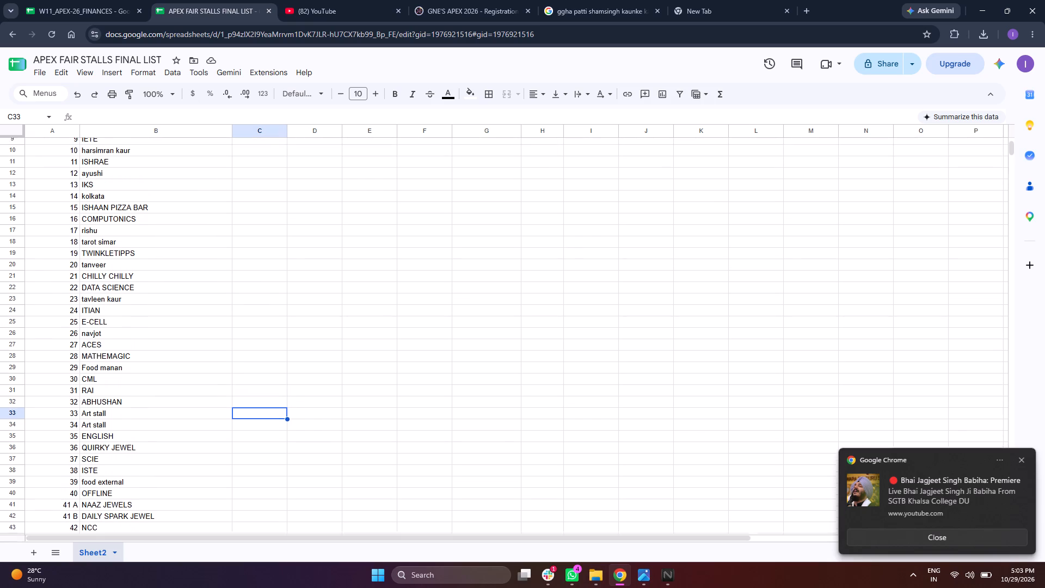
scroll(159, 311, up, 1)
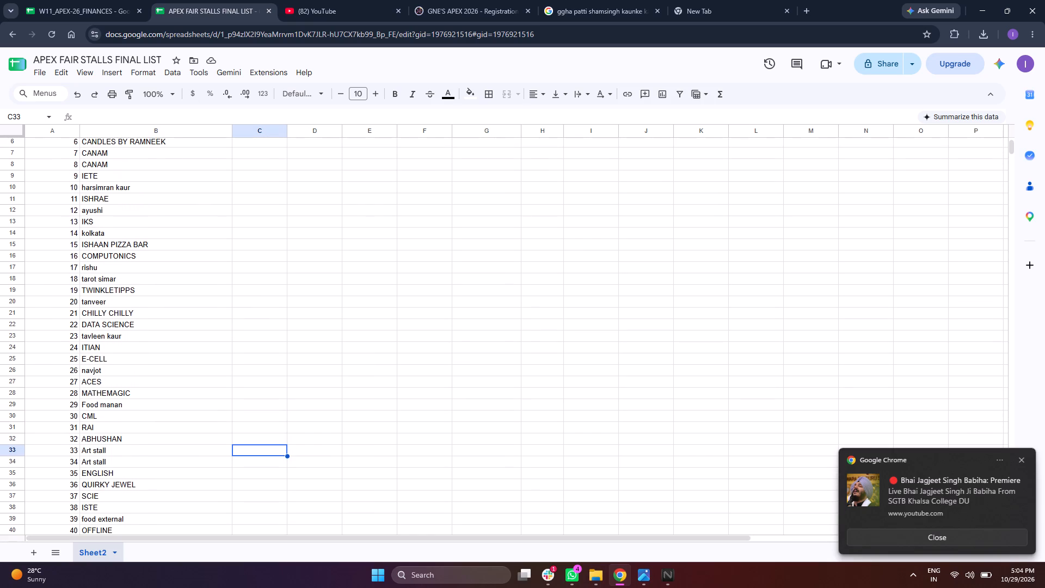
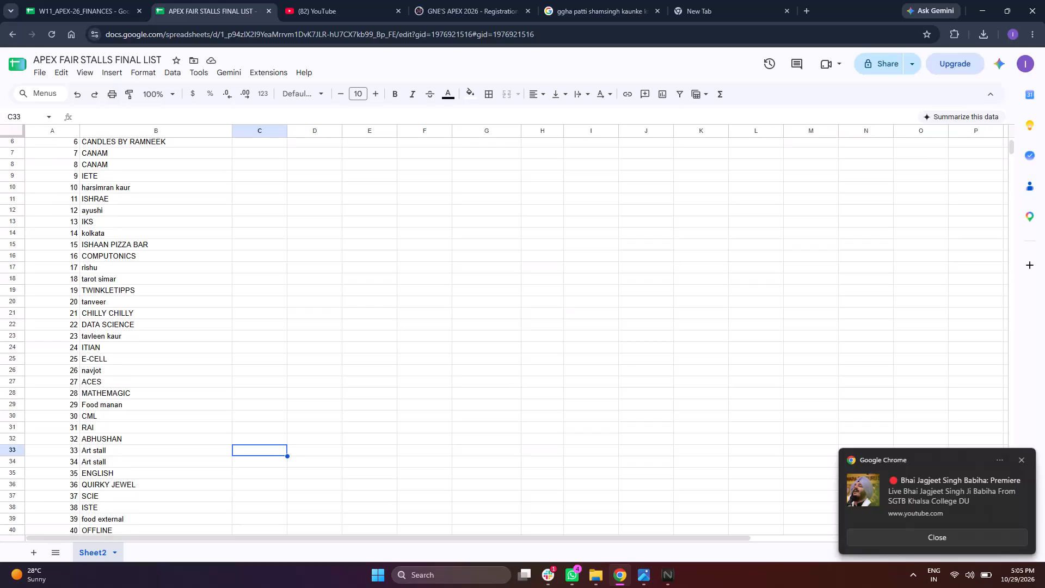
Replace CANDLES with MELTING MOMENTS in the stall 6 name in cell B6, giving MELTING MOMENTS BY RAMNEEK.
scroll(142, 154, up, 1)
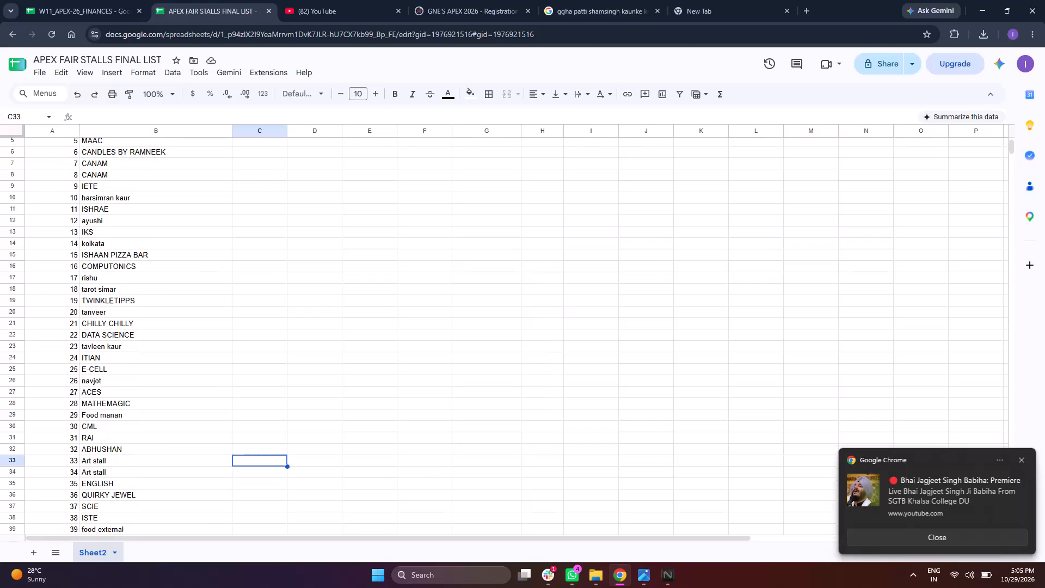
scroll(142, 154, up, 1)
click(122, 154)
double_click(113, 154)
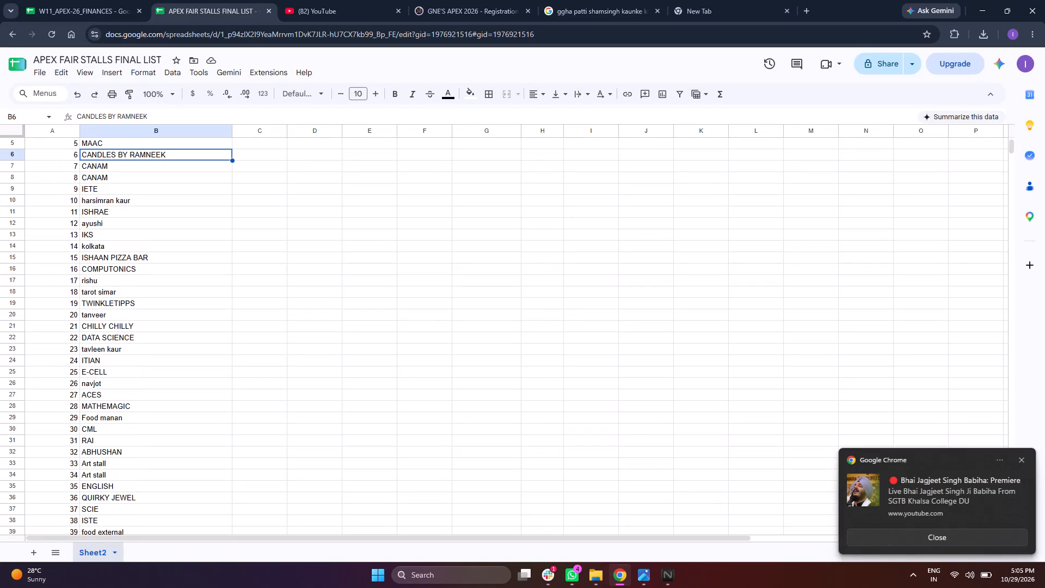
key(Left)
key(Left)
key(Left)
key(Left)
key(Left)
key(Left)
key(Left)
key(Left)
key(Left)
key(Left)
key(Left)
key(Left)
key(Left)
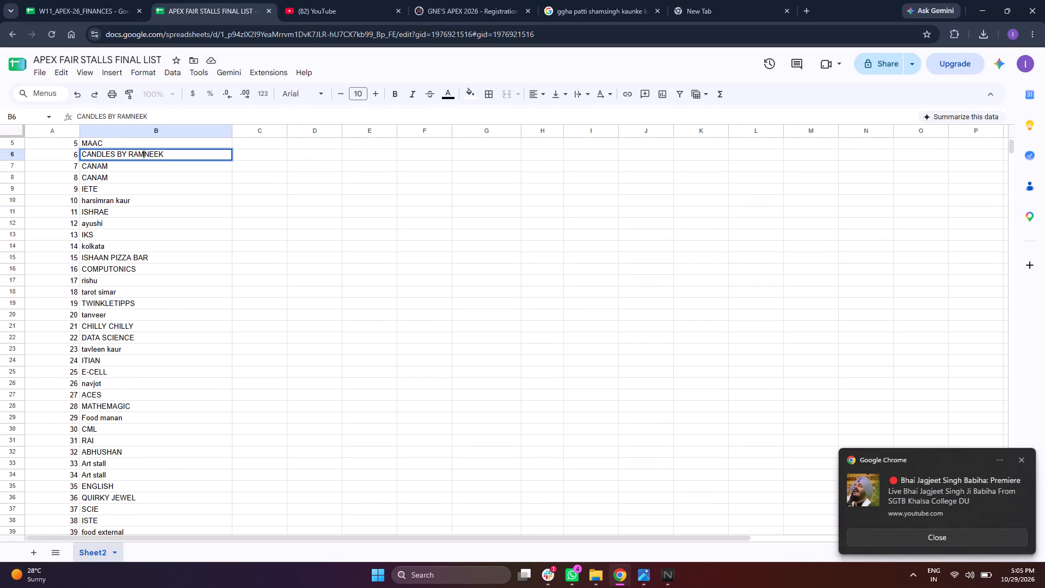
key(Right)
key(Right)
key(BackSpace)
key(BackSpace)
key(BackSpace)
key(BackSpace)
key(BackSpace)
key(BackSpace)
key(BackSpace)
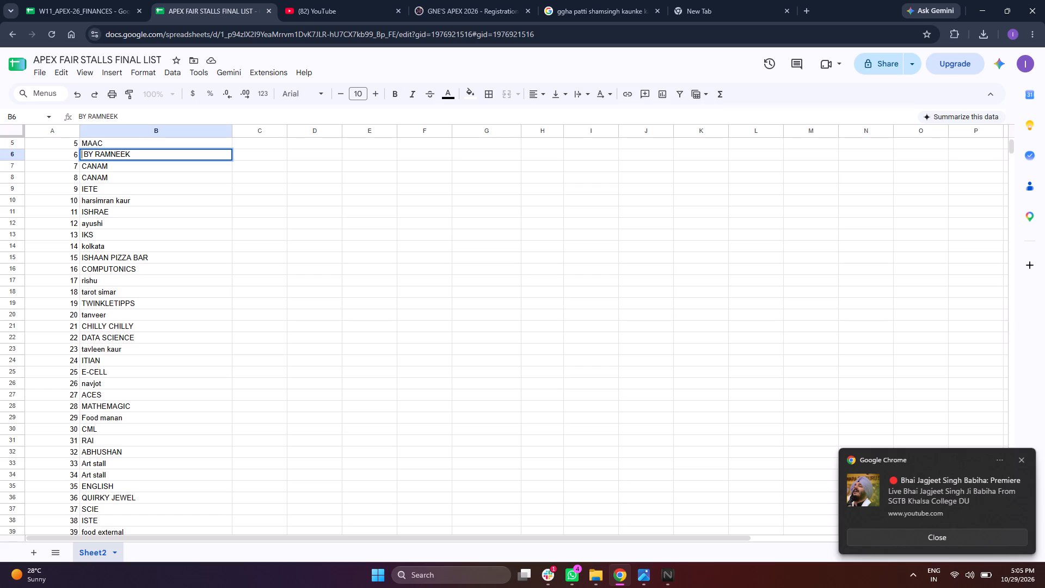
text(MELTING MOMENTS)
key(space)
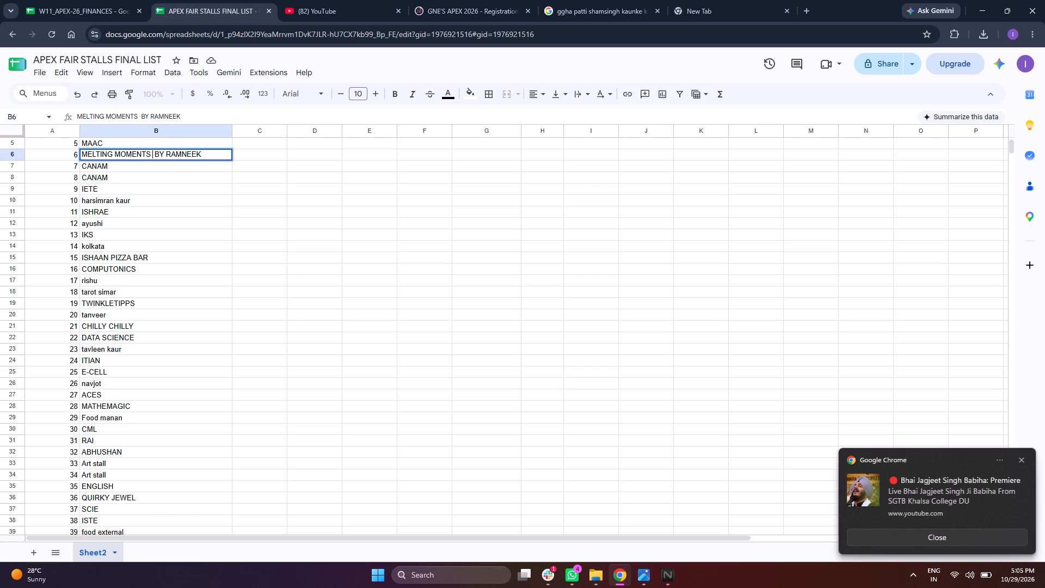
key(BackSpace)
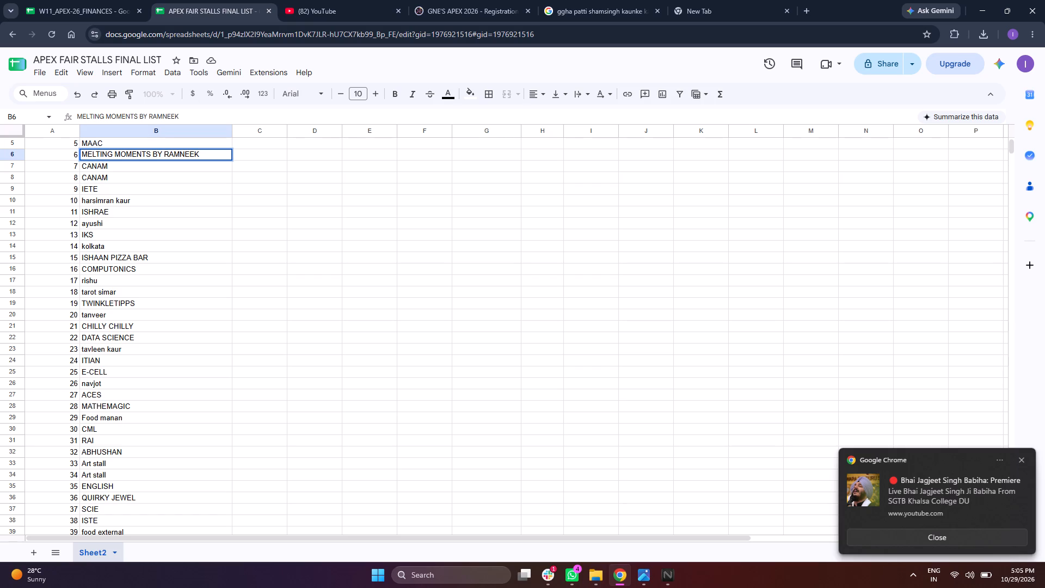
click(375, 266)
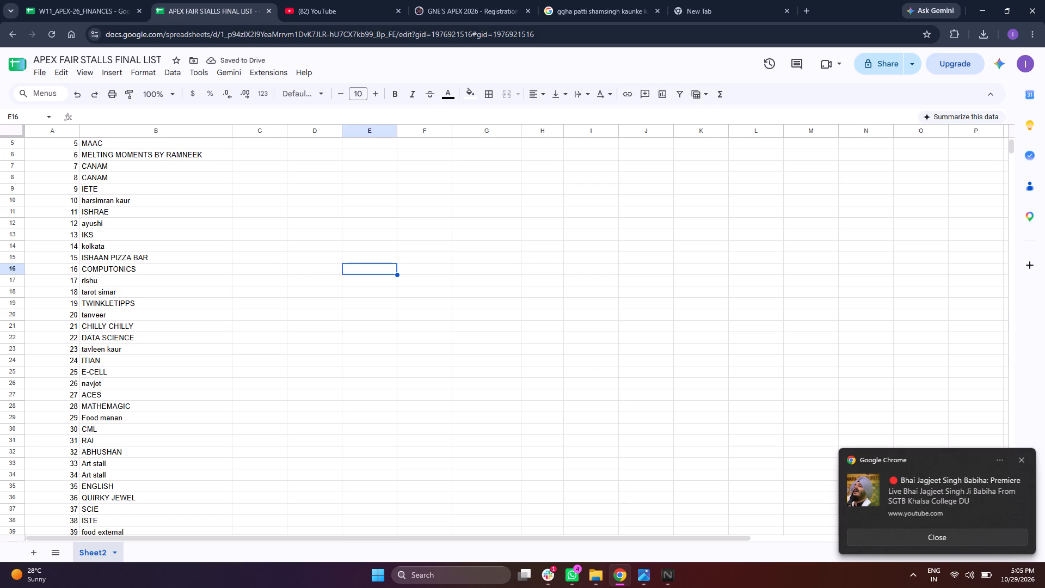
Change the stall 41 B name in cell B42 to DAILY SPARK BY RAVINA, replacing the word JEWEL.
scroll(208, 352, down, 1)
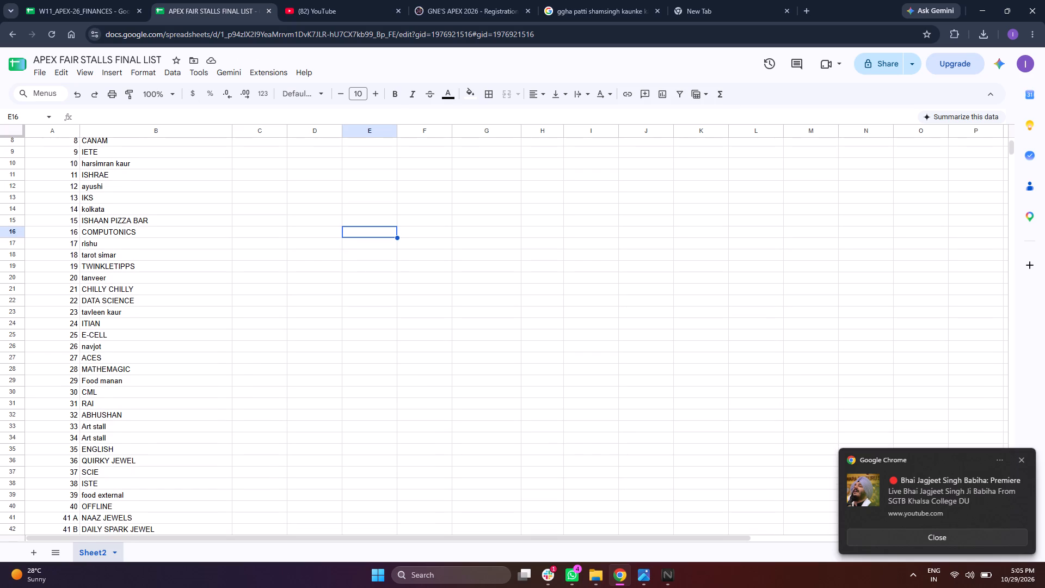
click(189, 530)
double_click(189, 530)
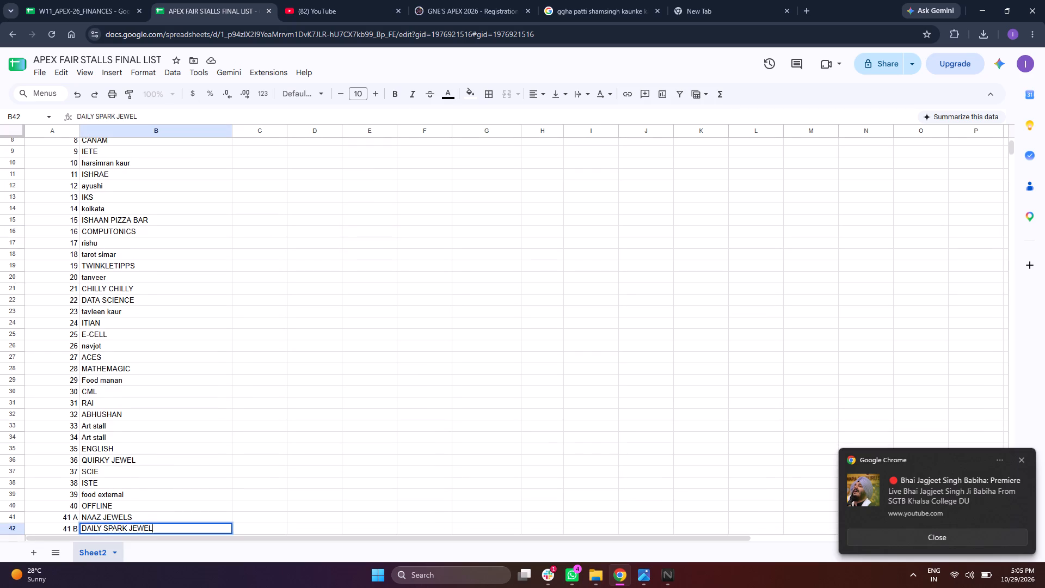
click(189, 530)
text(==)
key(BackSpace)
key(BackSpace)
key(BackSpace)
key(BackSpace)
key(BackSpace)
key(BackSpace)
key(BackSpace)
text(BY RAVINA)
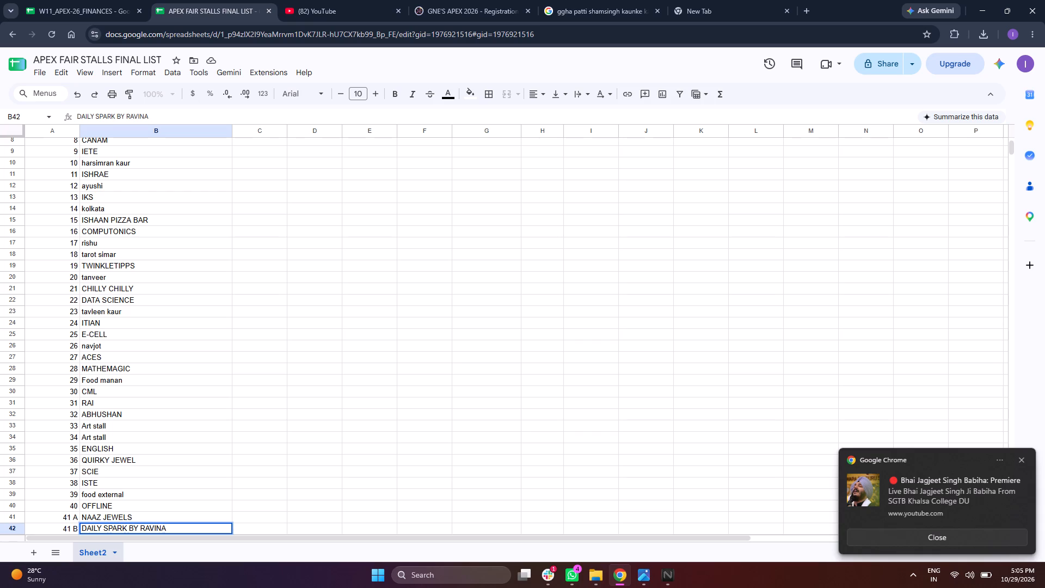
click(338, 543)
click(389, 479)
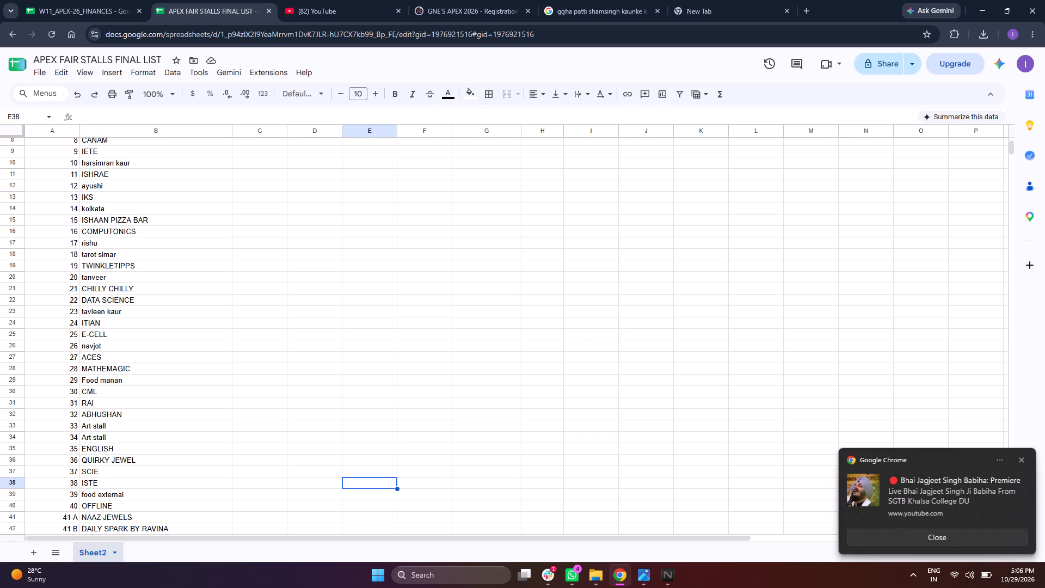
Replace the stall 10 entry in cell B10 with RCM FRANCHISES.
click(156, 163)
key(BackSpace)
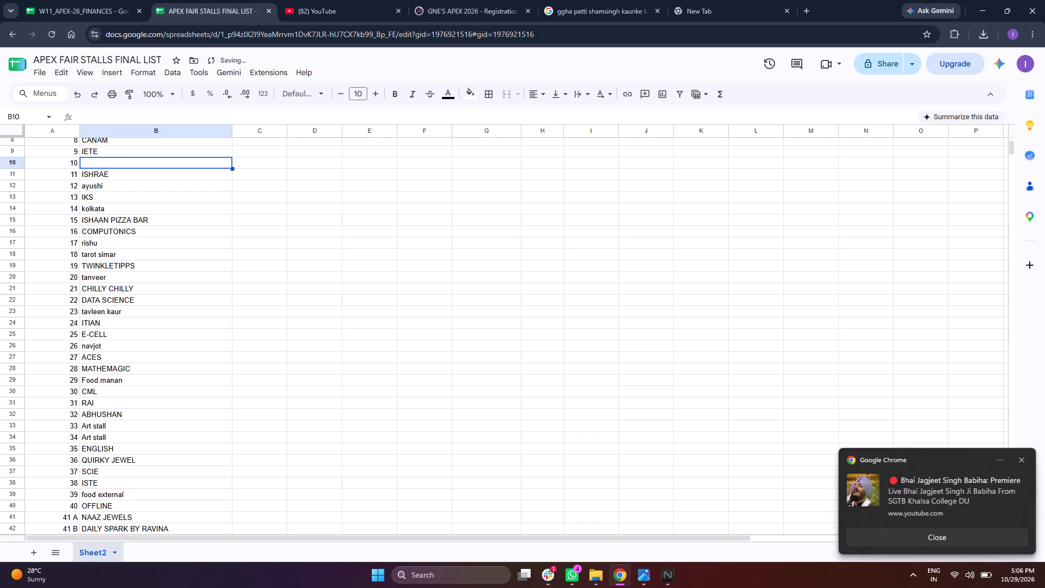
text(RCM FRANCHISES)
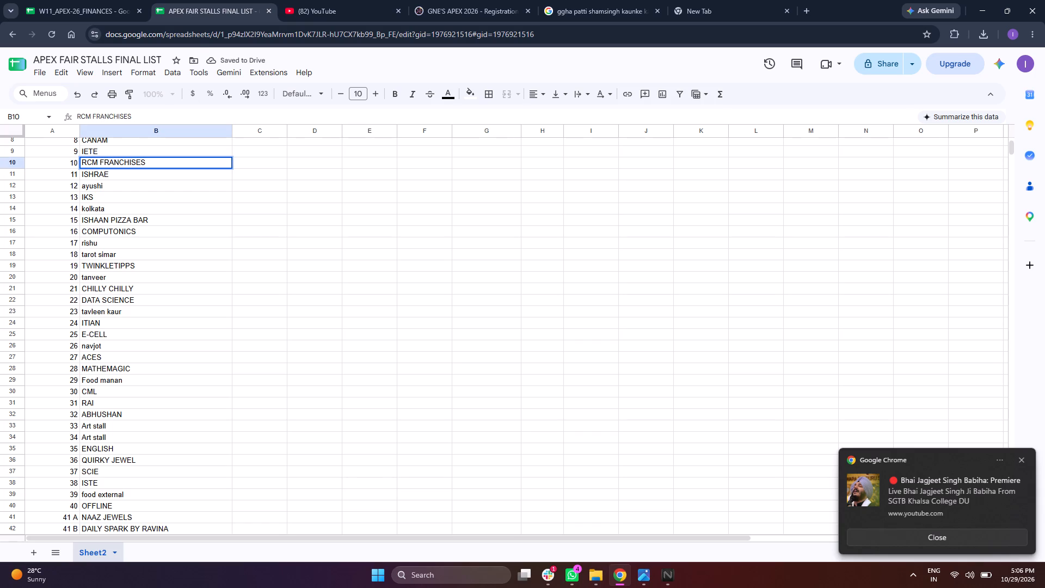
click(316, 204)
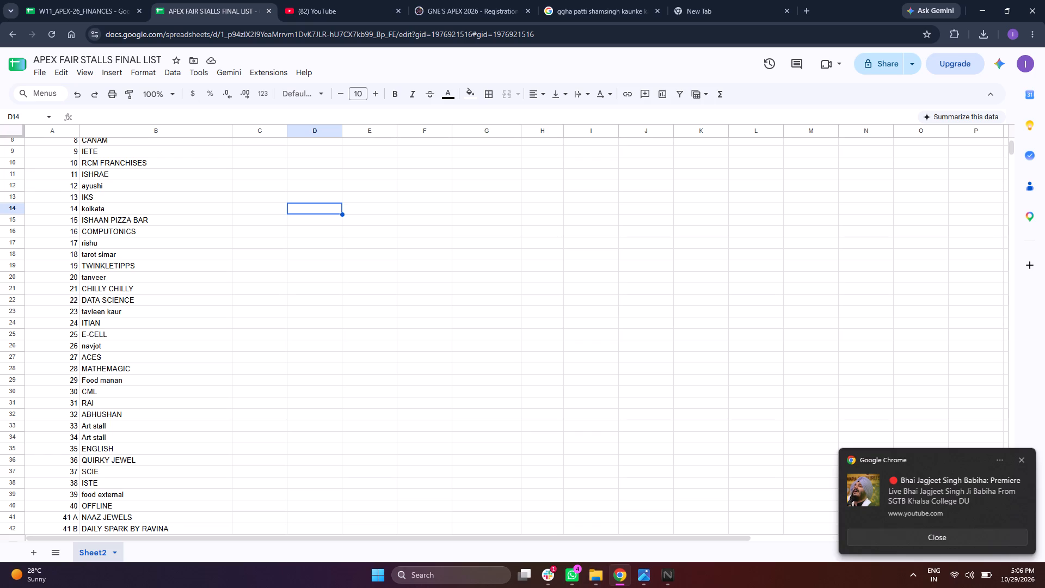
Replace the stall 26 entry in cell B26 with a name starting with PIPE.
click(100, 342)
key(BackSpace)
text(PIPE)
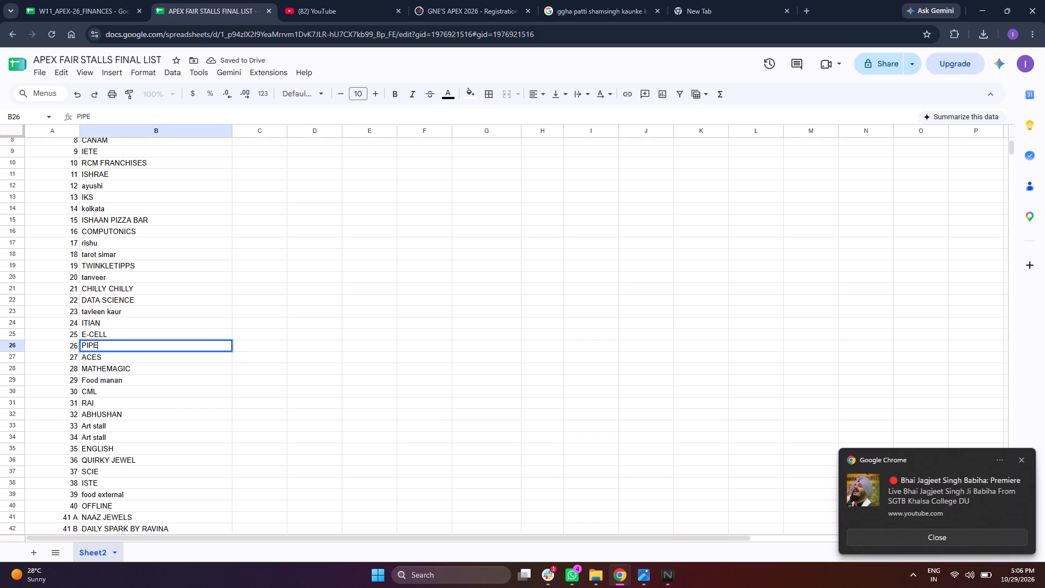
key(space)
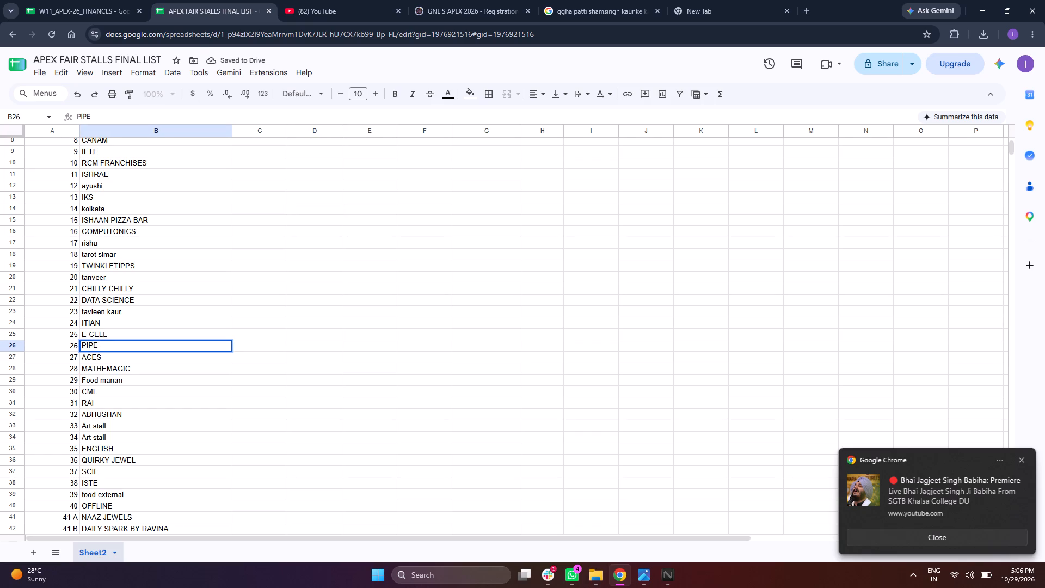
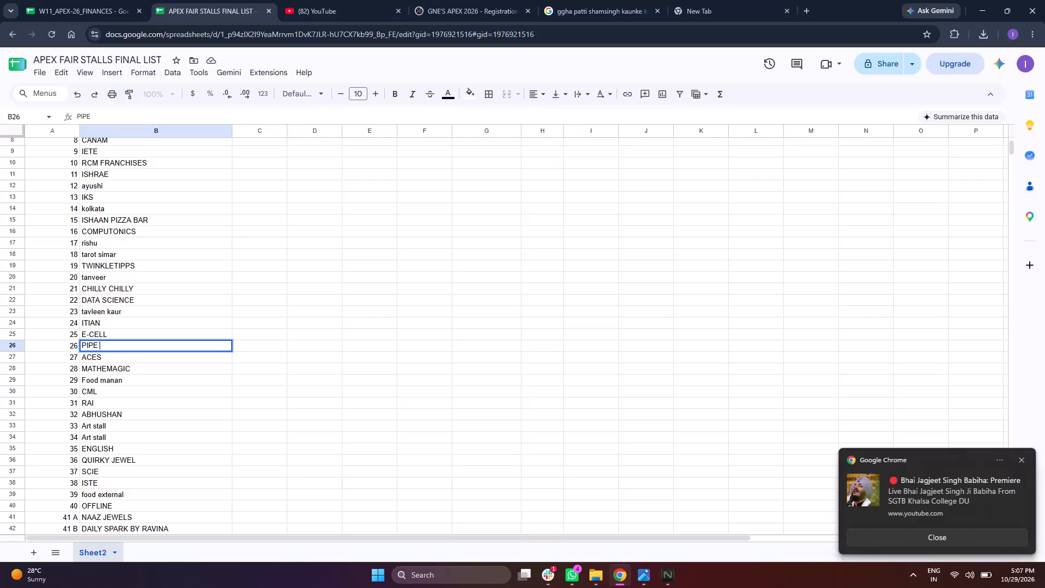
Complete the stall 26 name in cell B26 as PIPE LEARNER CRAFT.
click(804, 0)
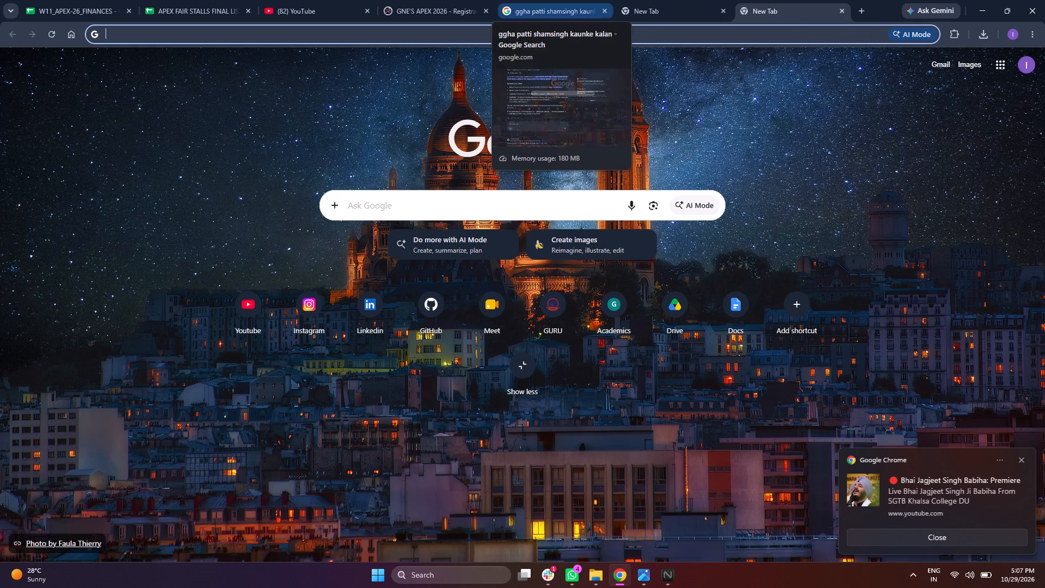
click(214, 0)
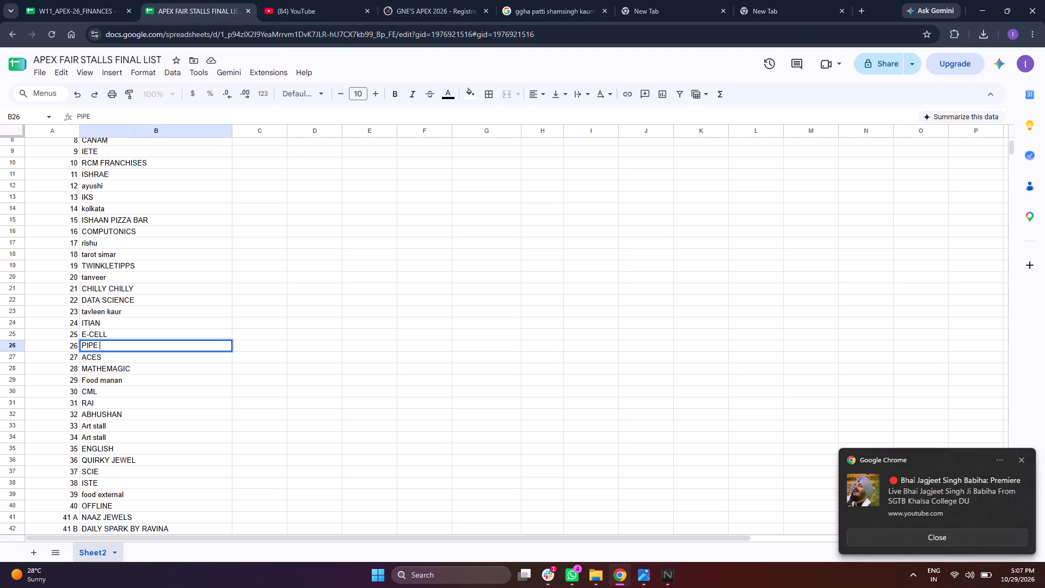
text(LEARNER CRAFT)
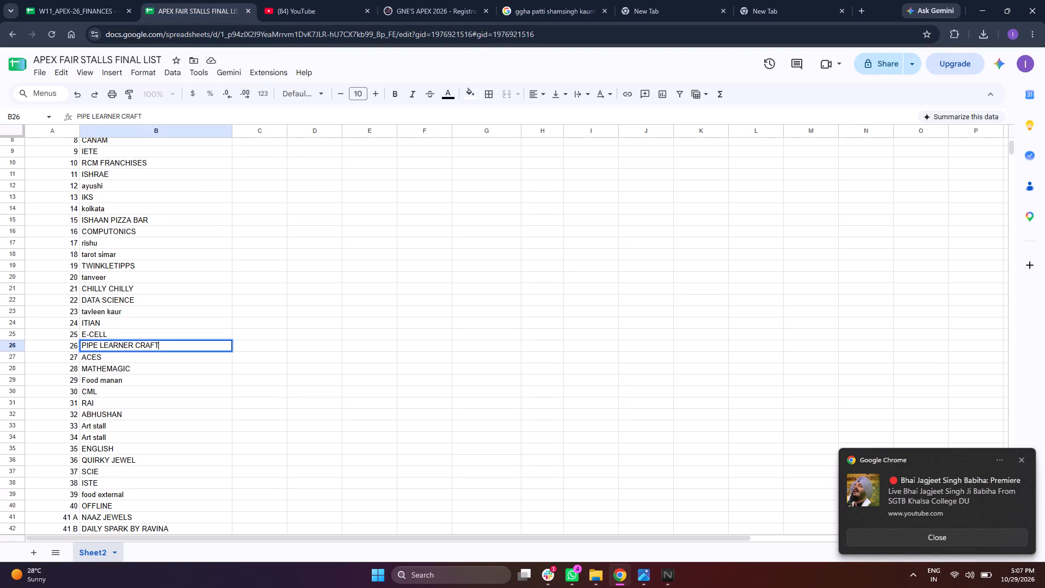
key(Up)
key(Up)
key(Up)
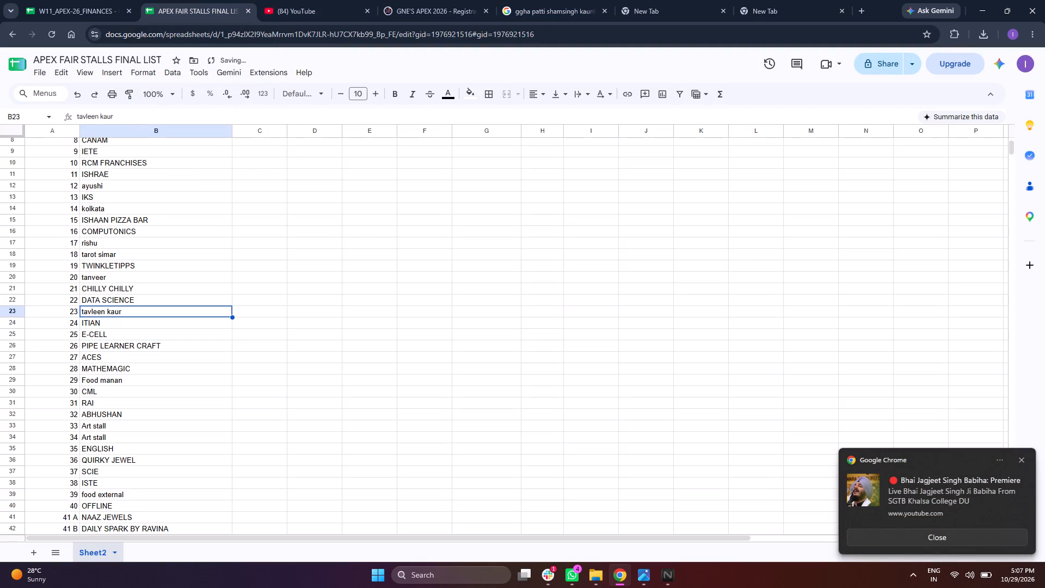
key(Down)
key(Down)
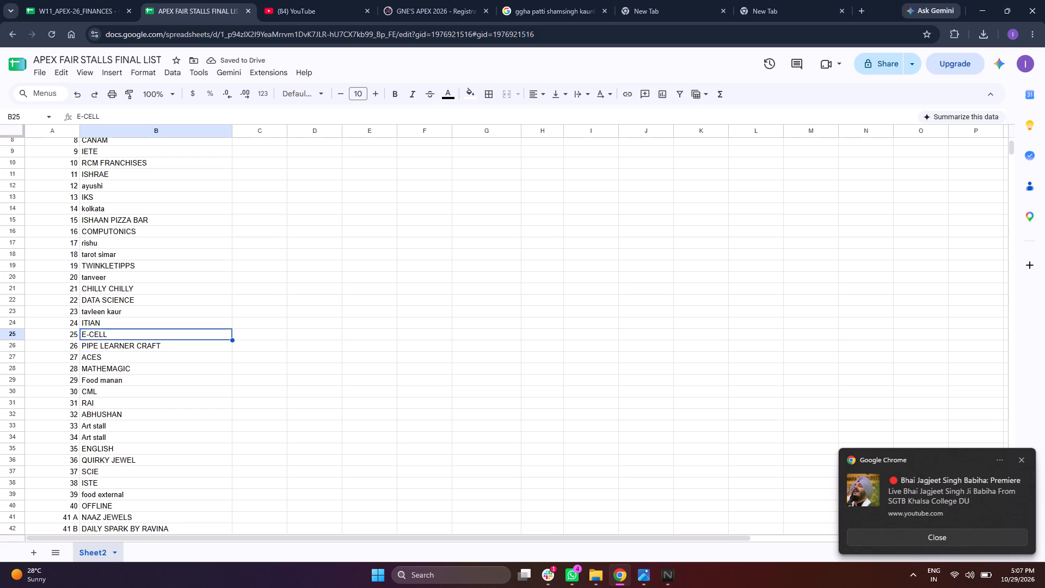
Add BY PREETY to the stall 32 name in cell B32, giving ABHUSHAN BY PREETY.
click(153, 411)
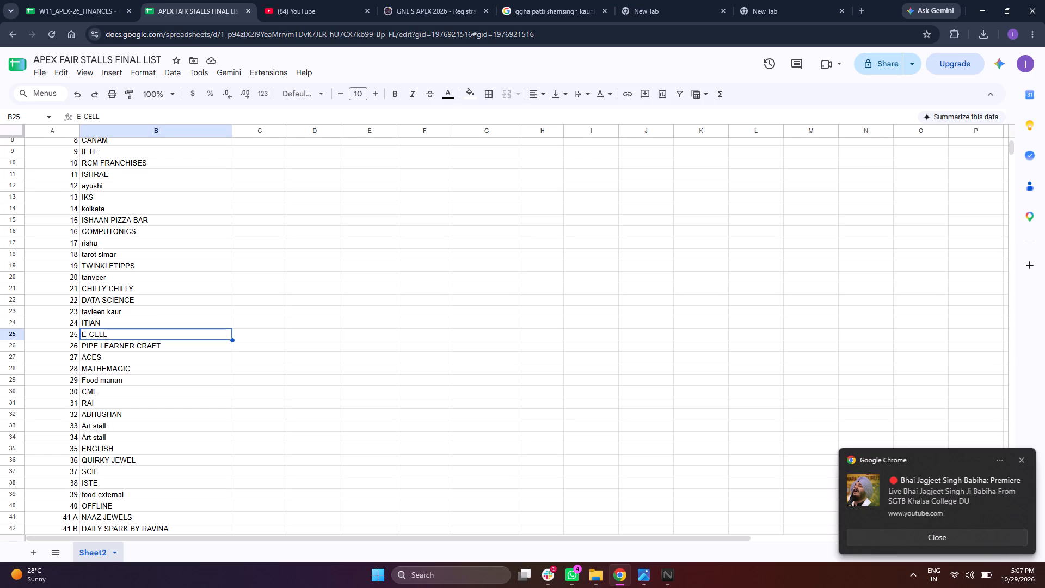
double_click(153, 411)
text(BY PREETY)
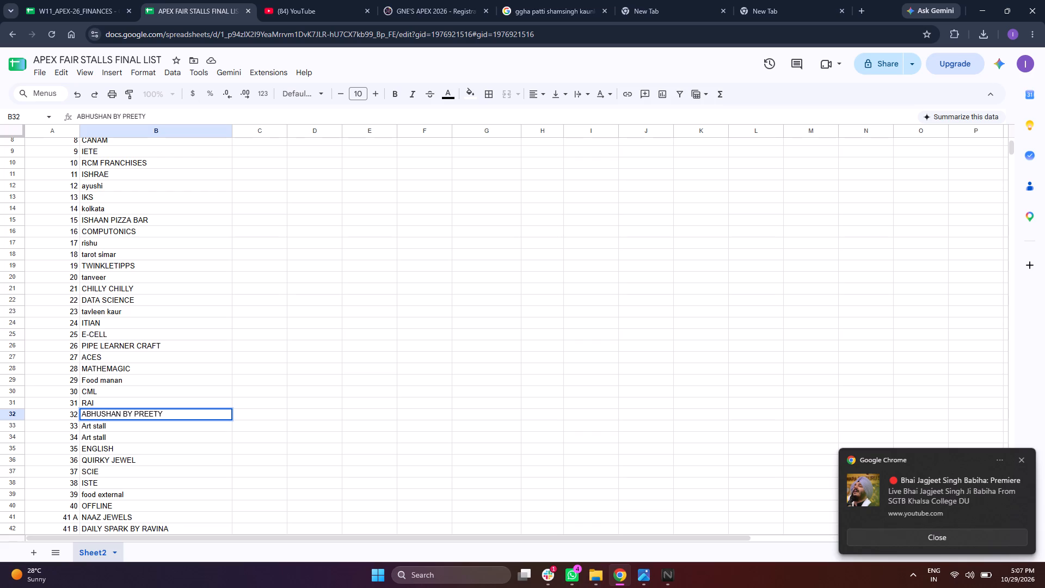
click(251, 439)
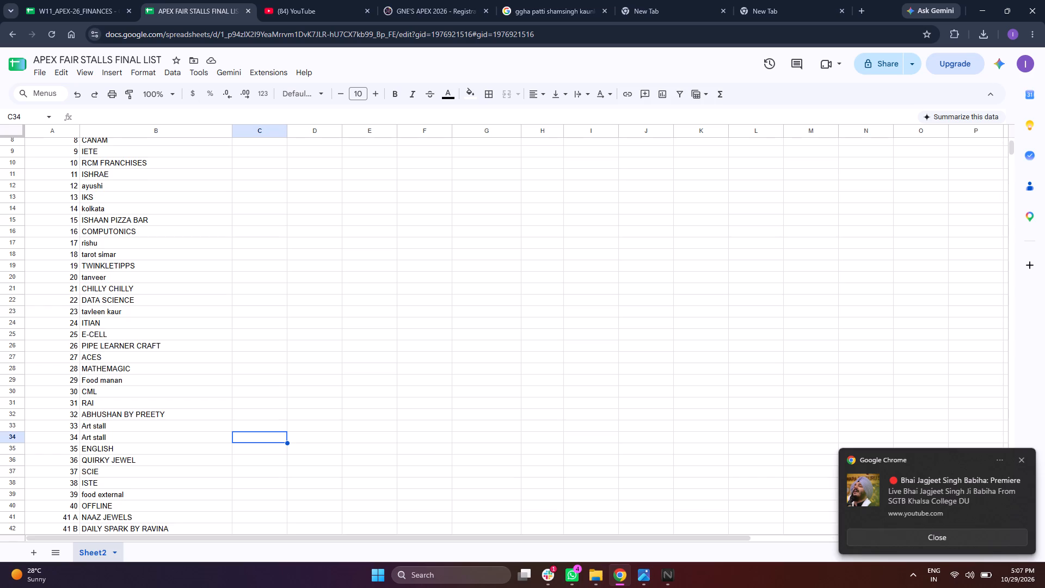
Replace the stall 3 entry in cell B3 with NEED FOR SPEED.
scroll(133, 283, up, 5)
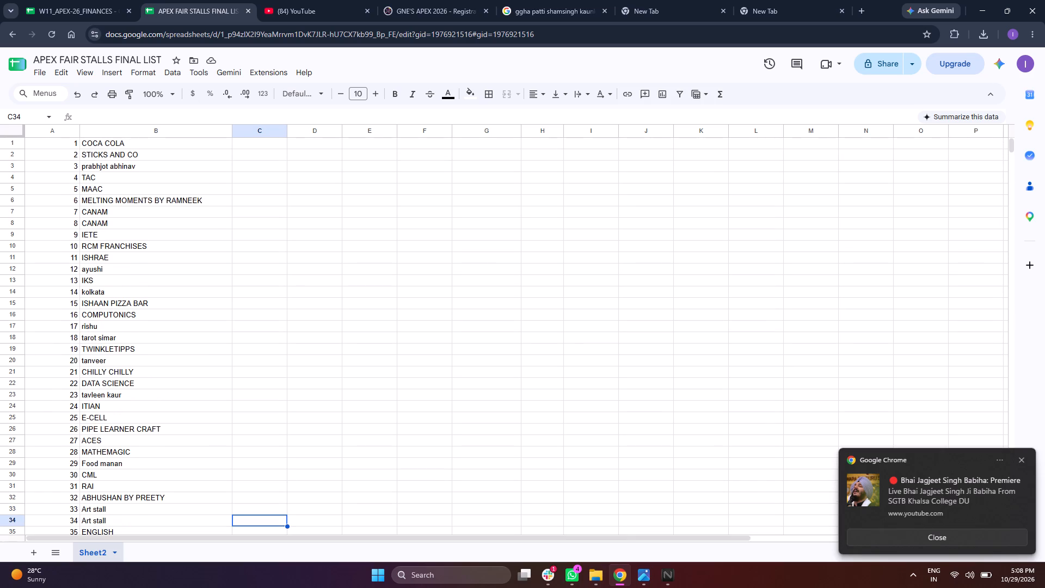
click(166, 164)
key(BackSpace)
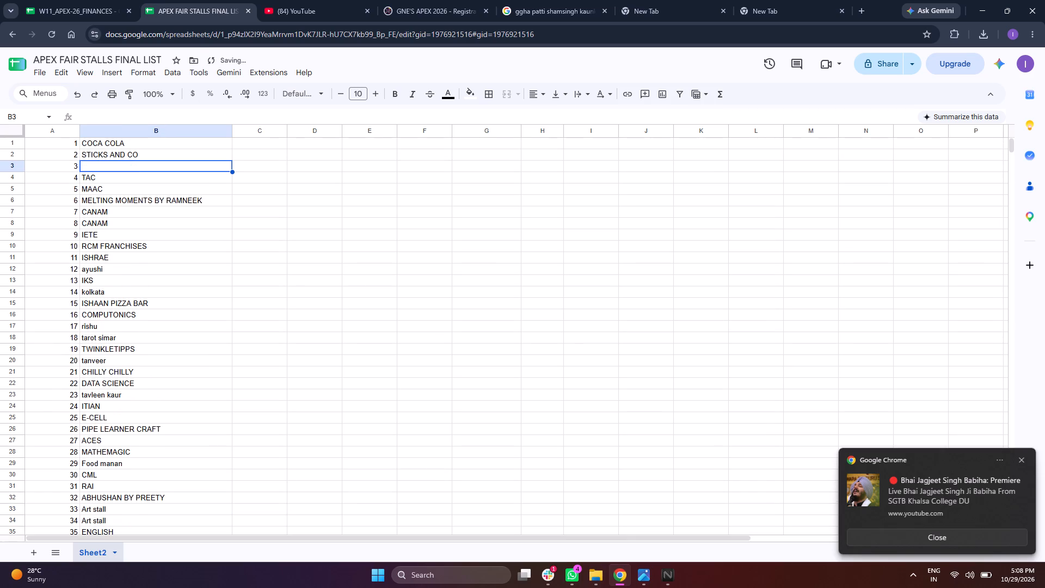
text(NEED FOR SPEED)
click(321, 223)
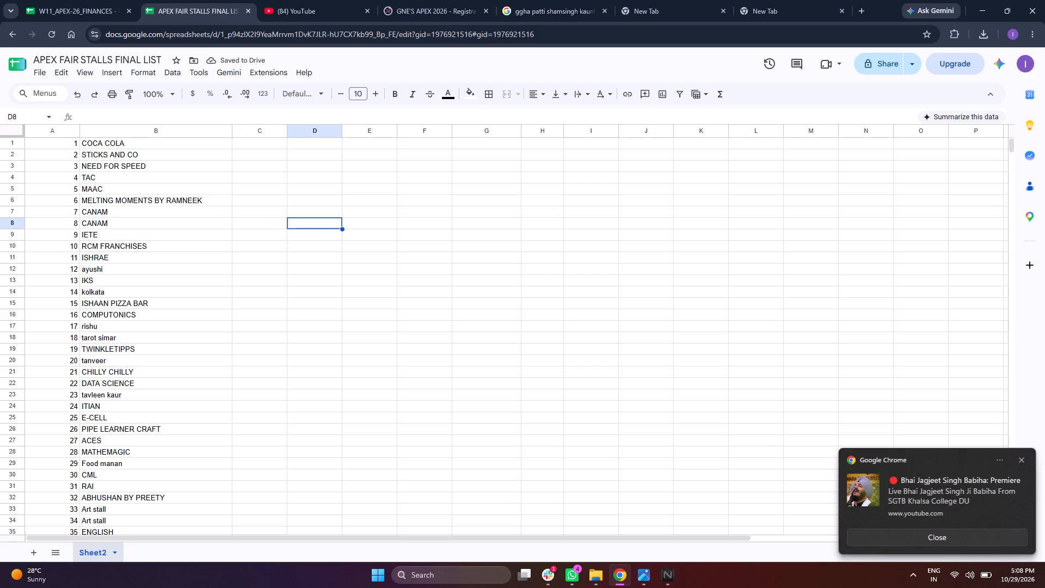
Correct the stall 43 name in cell B44 to ROCK N ROLL by removing the extra S.
scroll(212, 445, down, 2)
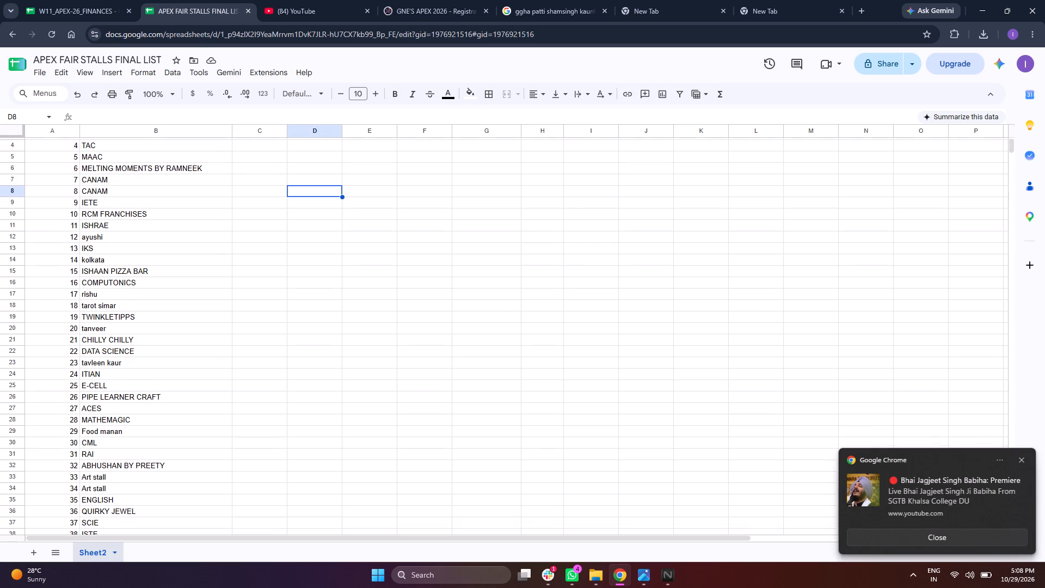
scroll(212, 445, down, 2)
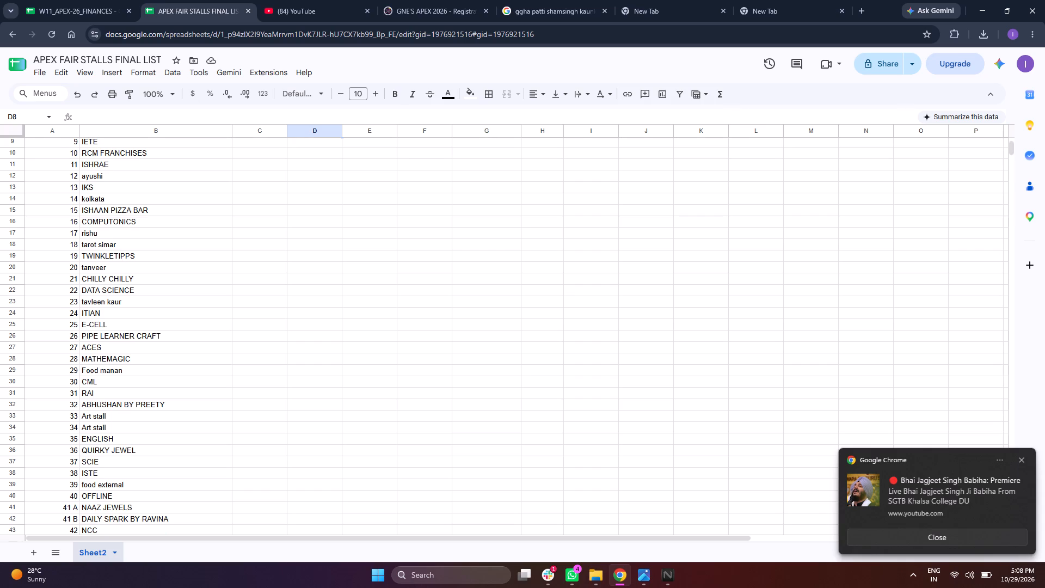
scroll(245, 429, down, 1)
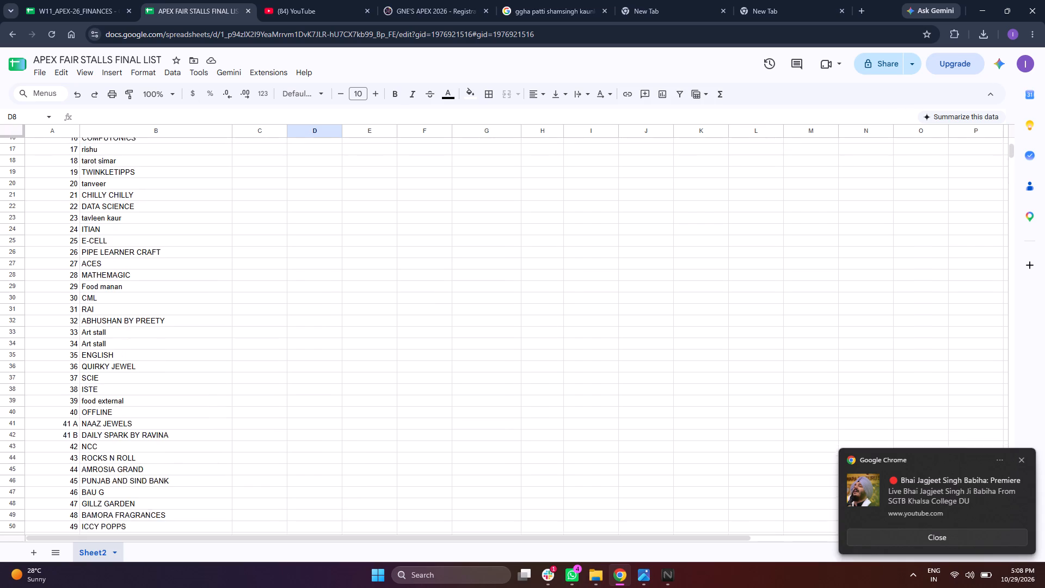
scroll(245, 429, down, 3)
scroll(245, 429, right, 1)
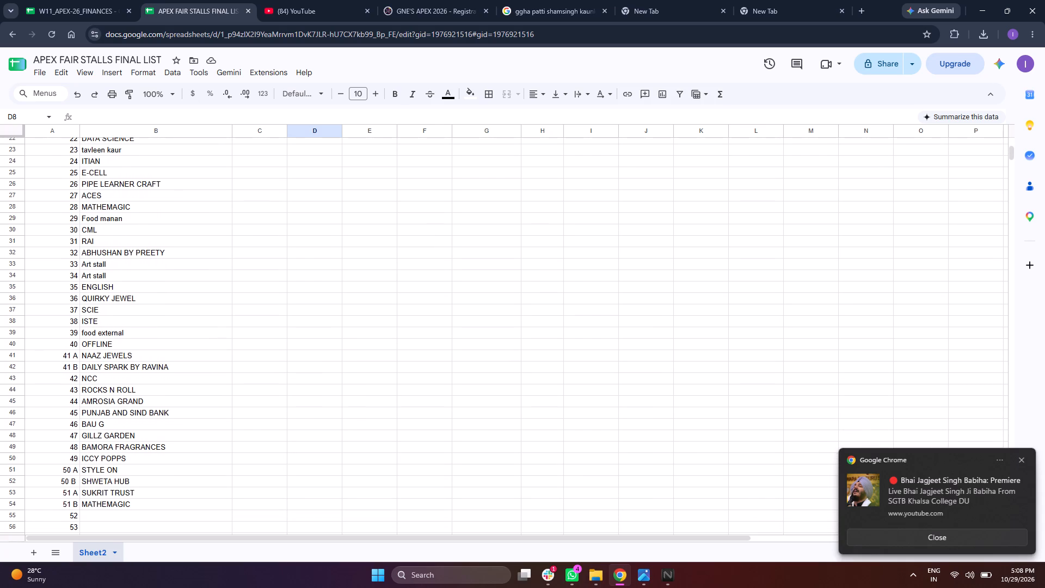
scroll(245, 429, right, 2)
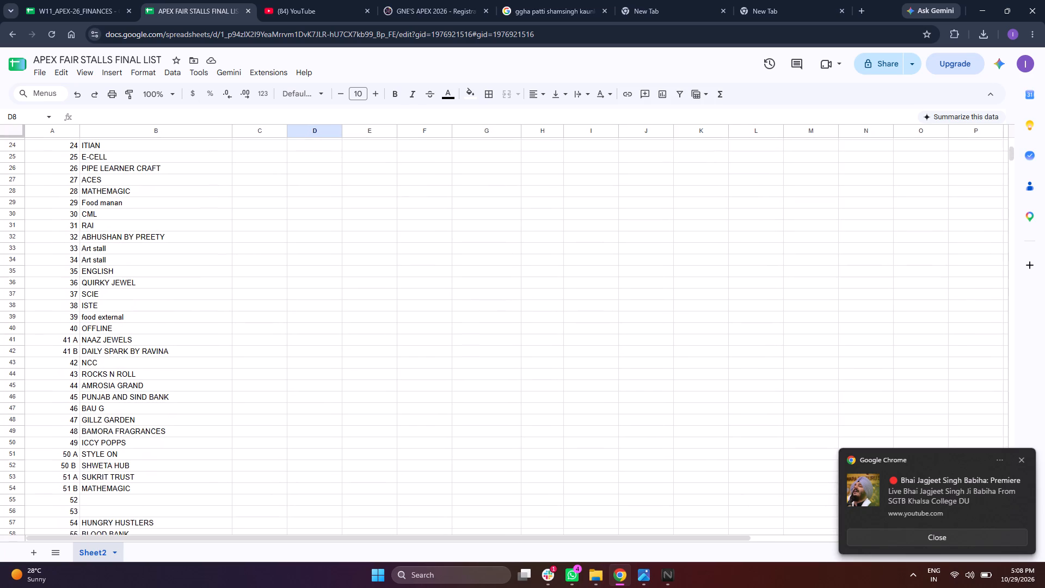
scroll(245, 429, right, 1)
scroll(245, 429, up, 1)
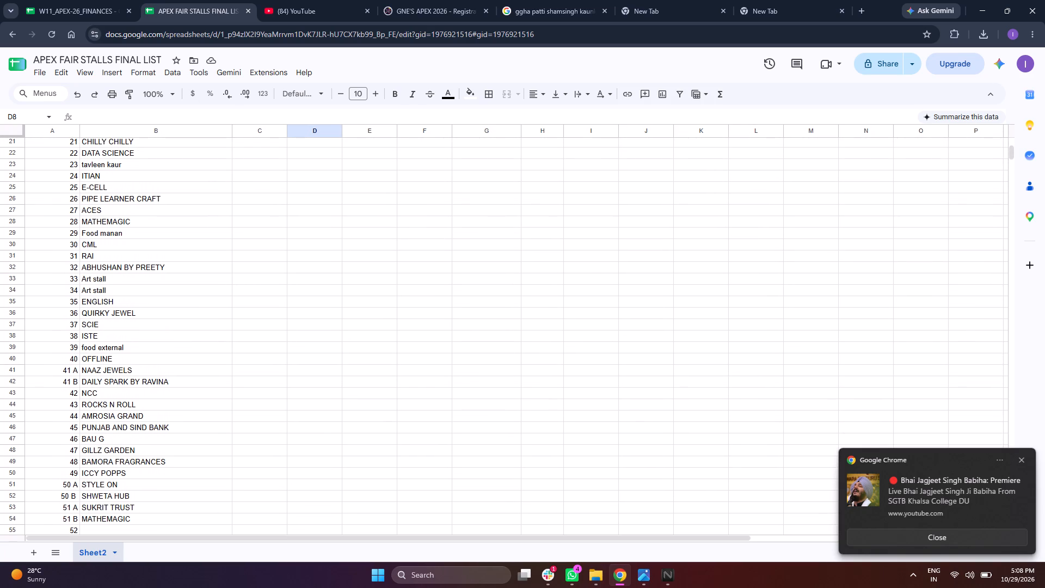
scroll(245, 429, up, 1)
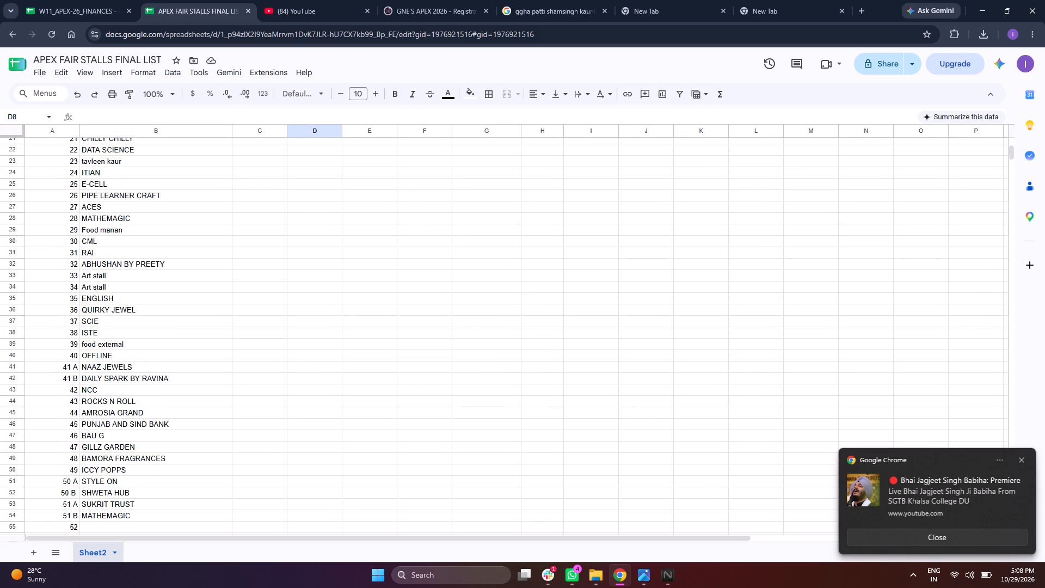
double_click(111, 396)
click(110, 396)
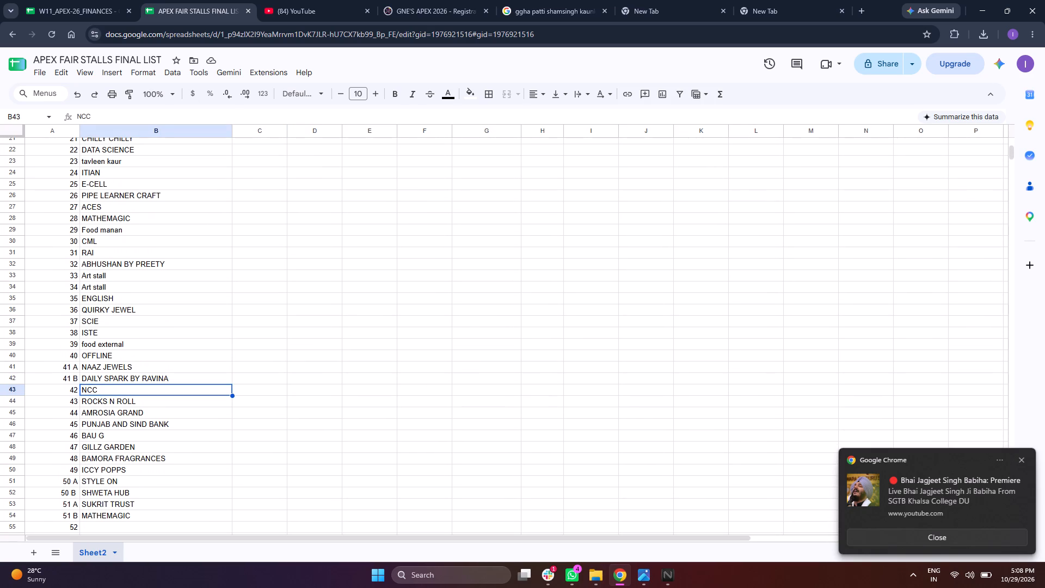
double_click(157, 403)
key(Left)
key(Left)
key(Left)
key(Left)
key(Left)
key(Left)
key(Left)
key(Left)
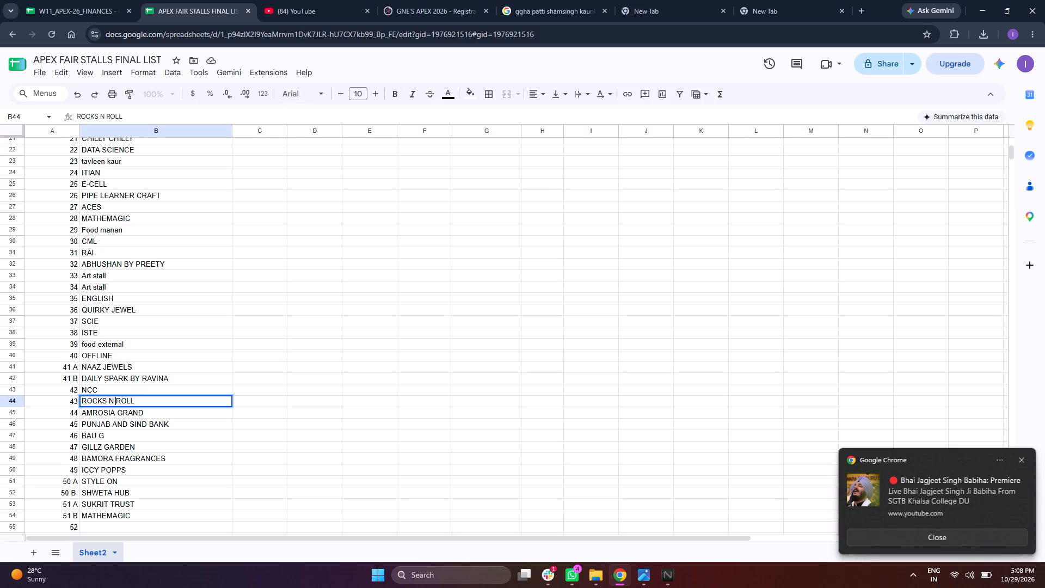
key(Right)
key(BackSpace)
Remove the space from the stall 50 A name in cell B51 so that it reads STYLEON.
click(103, 479)
double_click(103, 479)
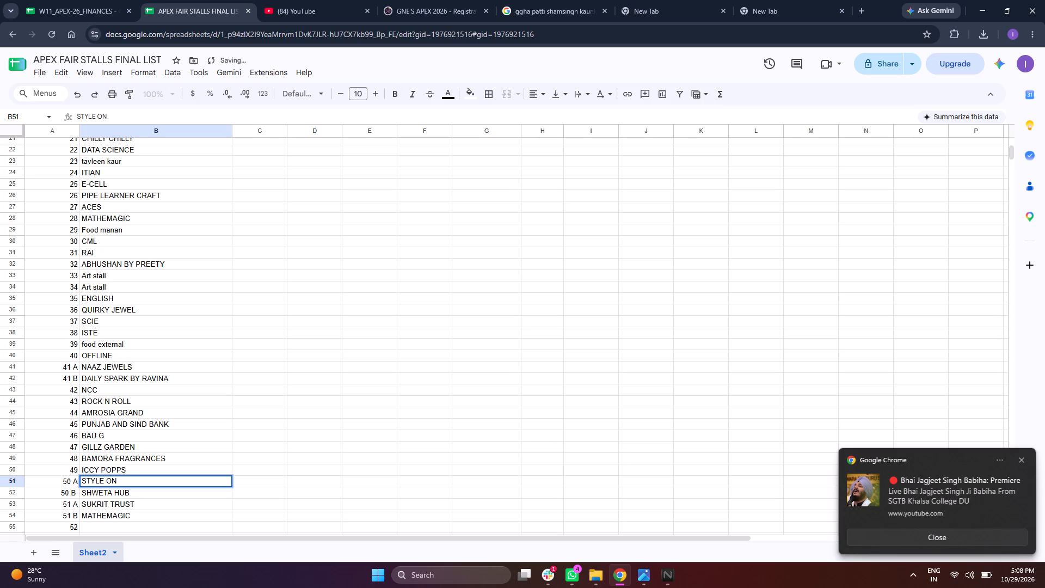
key(Left)
key(Left)
key(BackSpace)
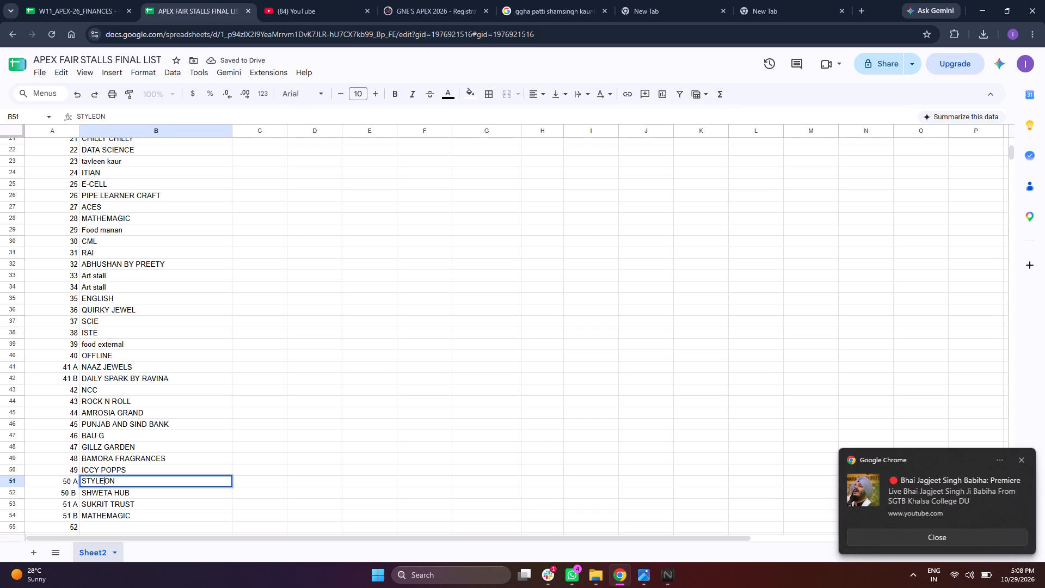
click(457, 441)
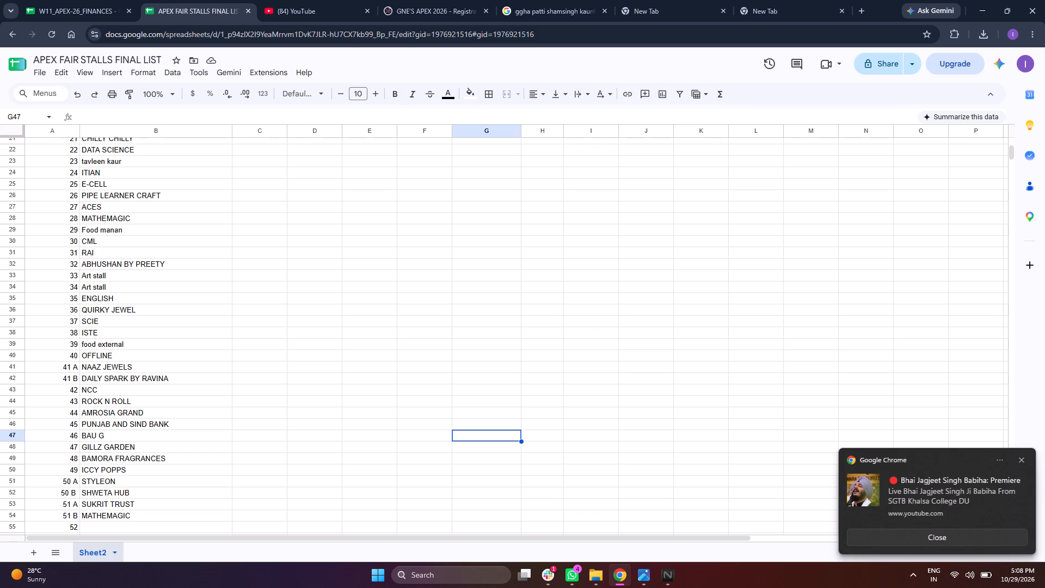
scroll(187, 341, up, 1)
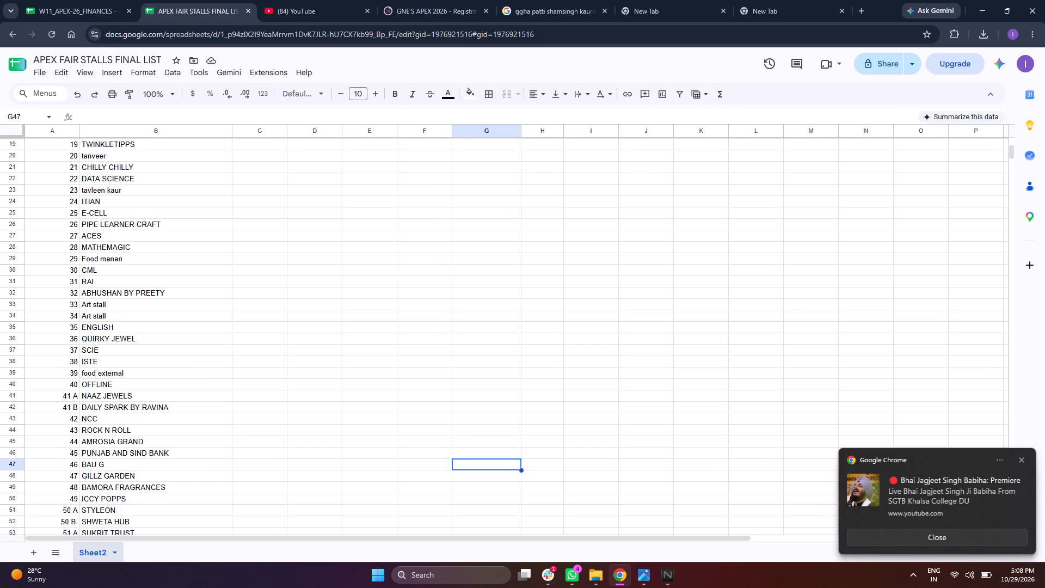
Review the stall names in column B from stall 39 back up to stall 1 for entries still needing correction.
scroll(187, 341, up, 1)
click(166, 372)
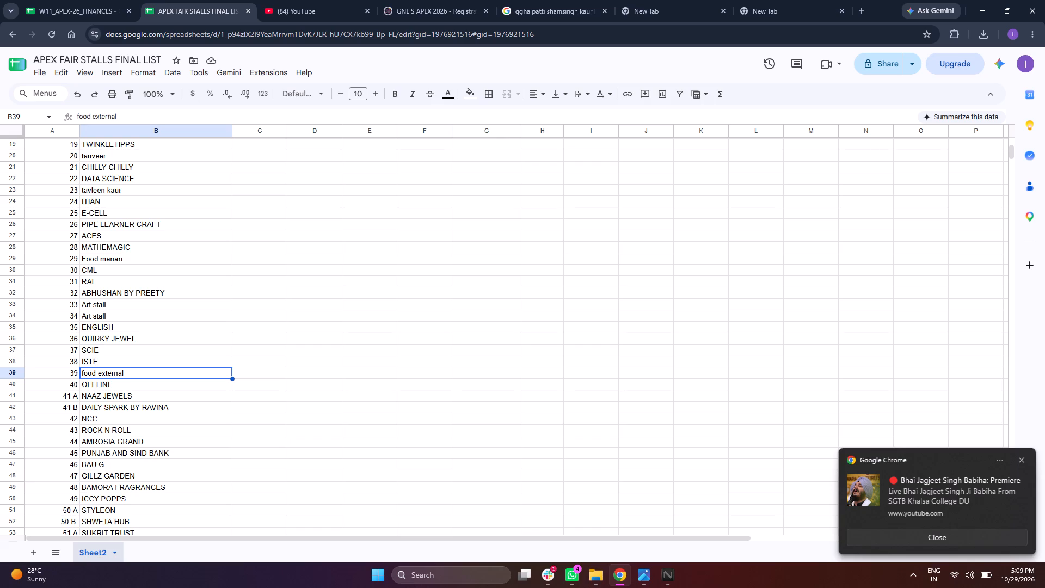
key(Up)
key(Up)
key(Up)
key(Up)
key(Up)
key(Up)
key(Up)
key(Up)
key(Up)
key(Up)
key(Up)
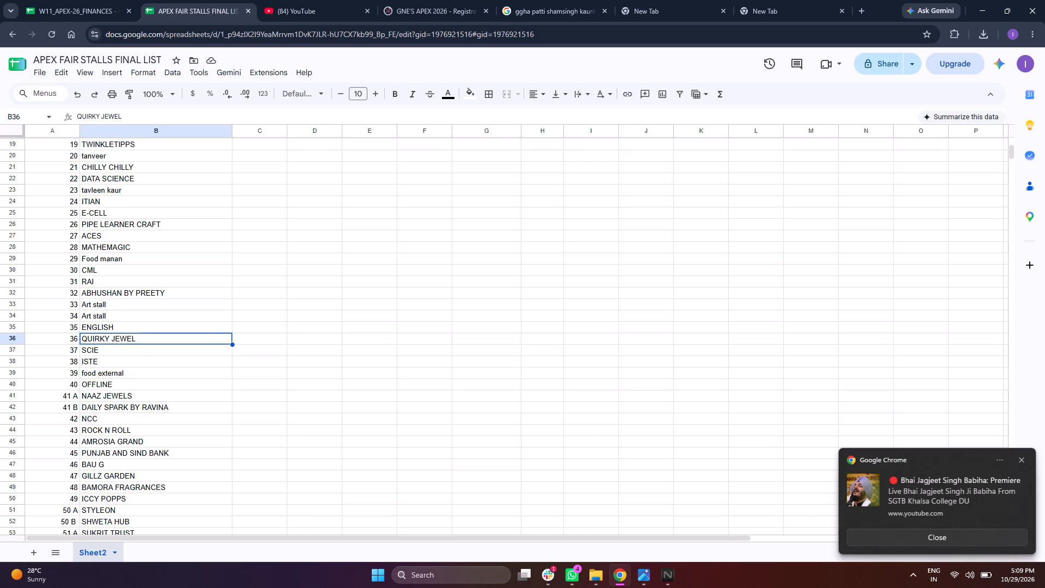
key(Up)
key(Up)
key(Up)
key(Up)
key(Up)
key(Up)
key(Up)
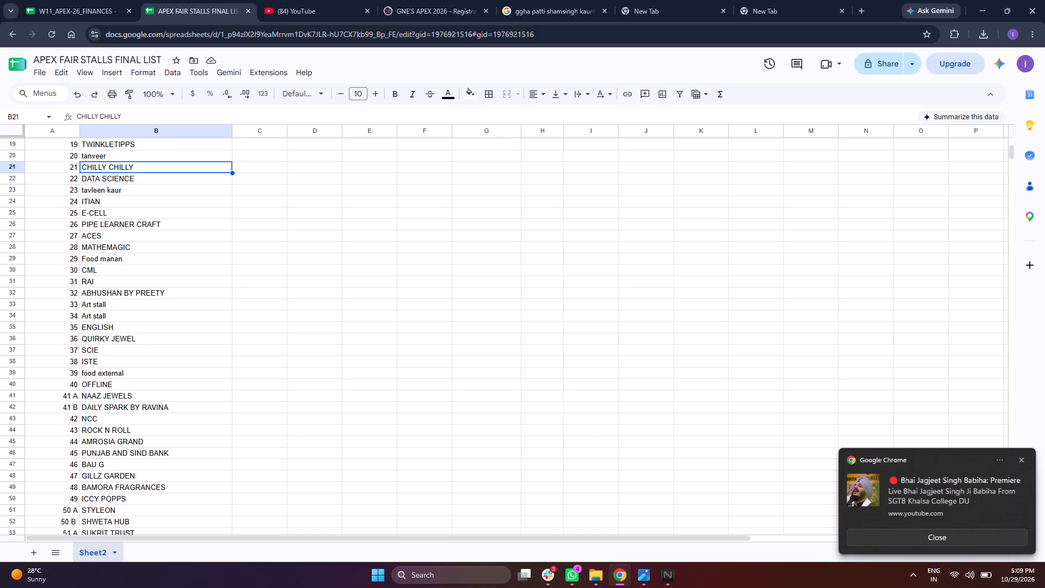
key(Up)
key(Up)
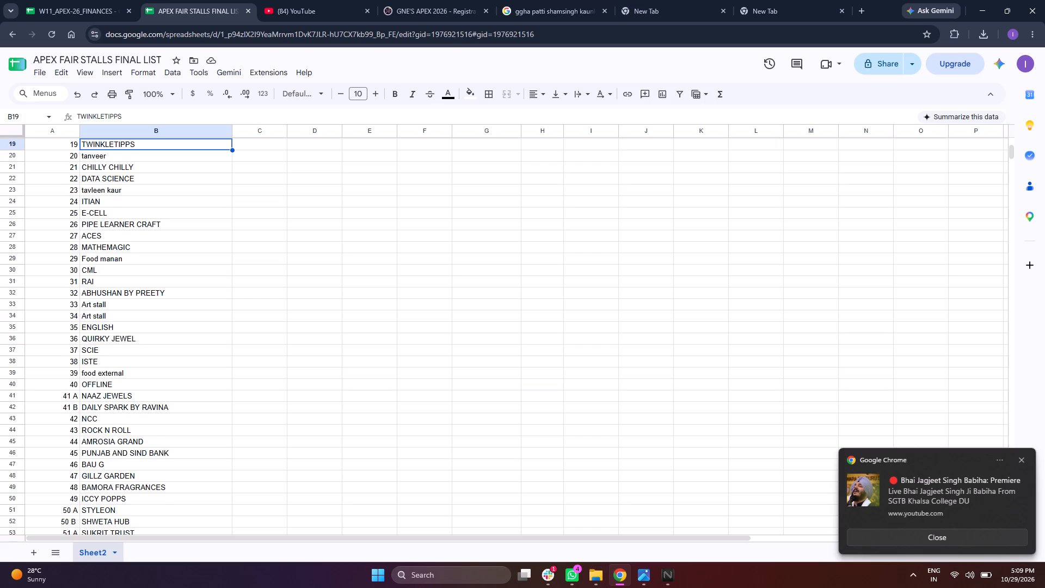
key(Up)
key(Up)
key(Up)
key(Up)
key(Up)
key(Up)
key(Up)
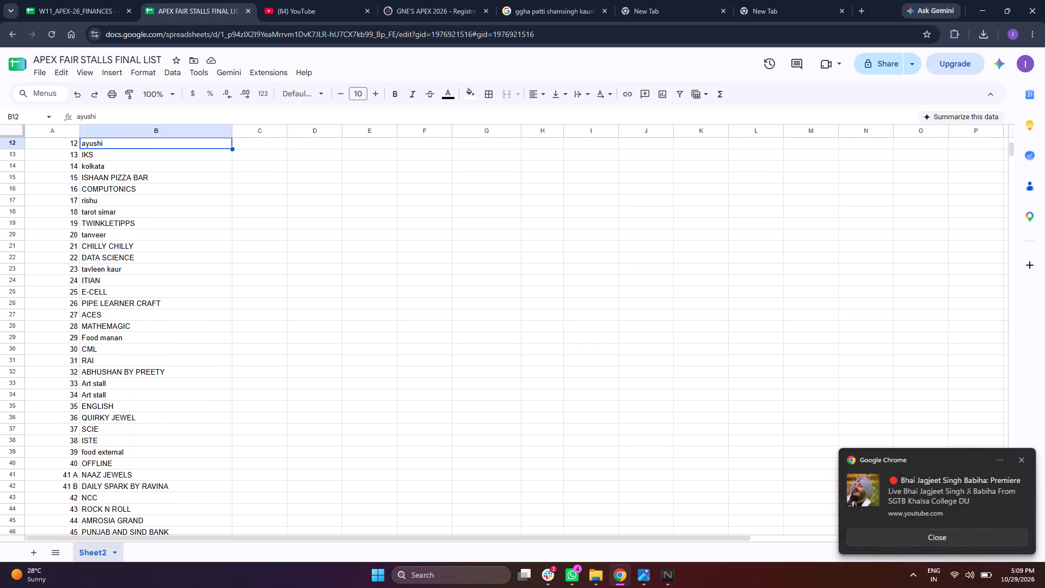
key(Up)
key(Up)
key(Up)
key(Up)
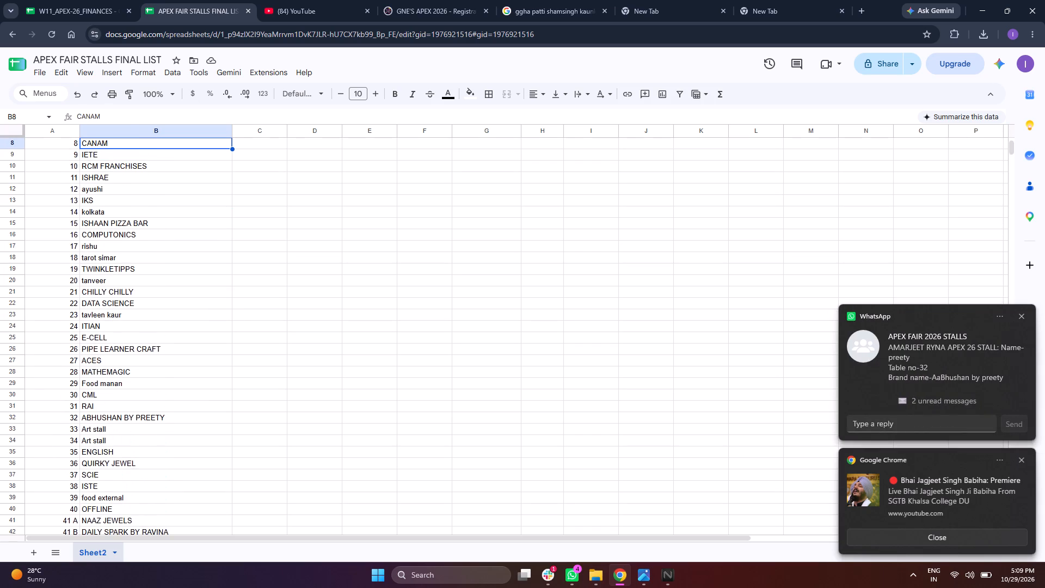
key(Up)
key(Up)
key(Up)
key(Up)
key(Up)
key(Up)
key(Up)
key(Up)
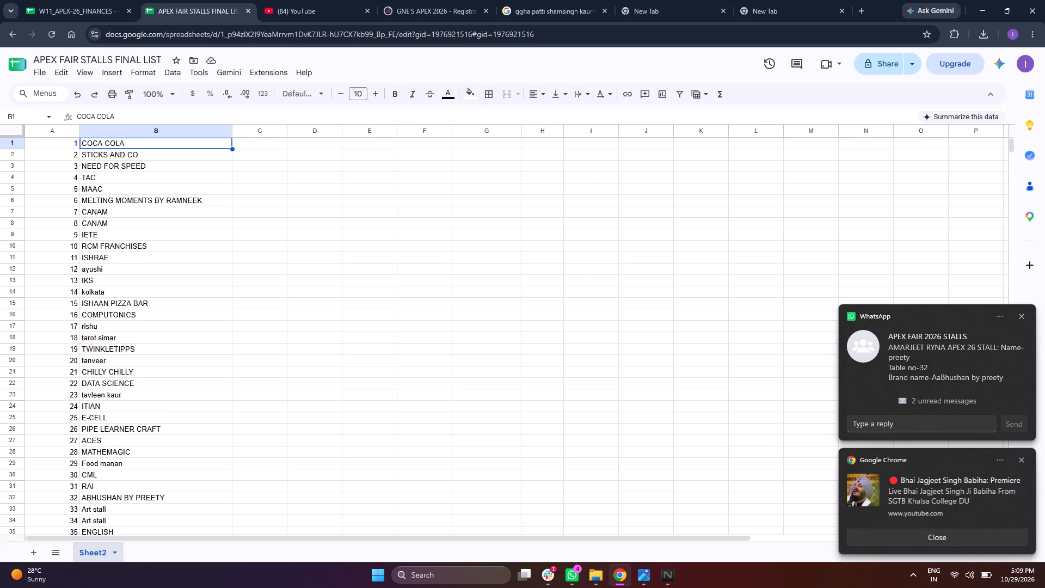
Go through the stall names in column B from stall 1 down to the stall 12 entry in cell B12.
key(Down)
key(Down)
key(Down)
key(Down)
key(Down)
key(Down)
key(Down)
key(Down)
key(Down)
key(Down)
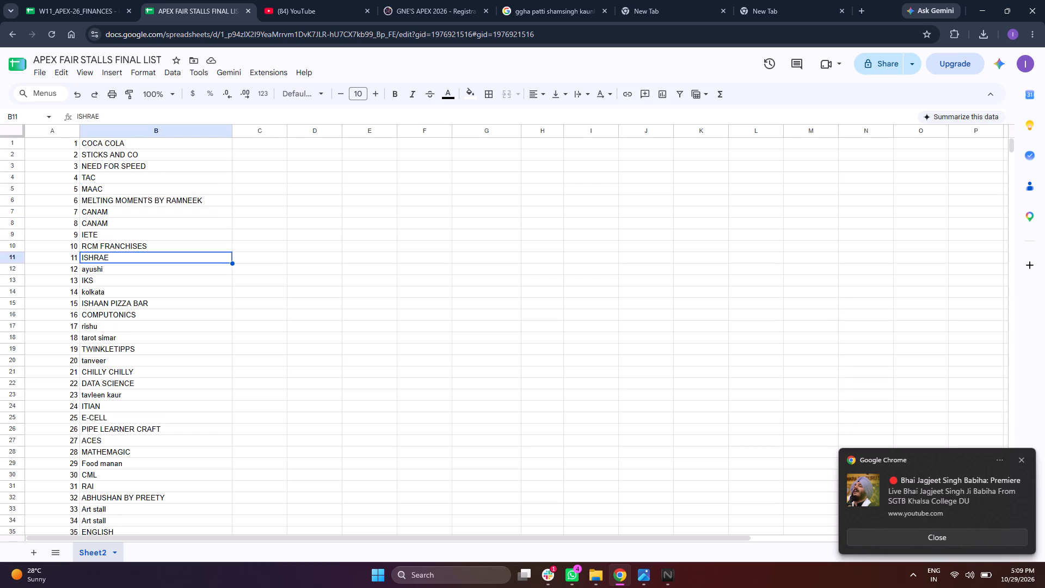
key(Down)
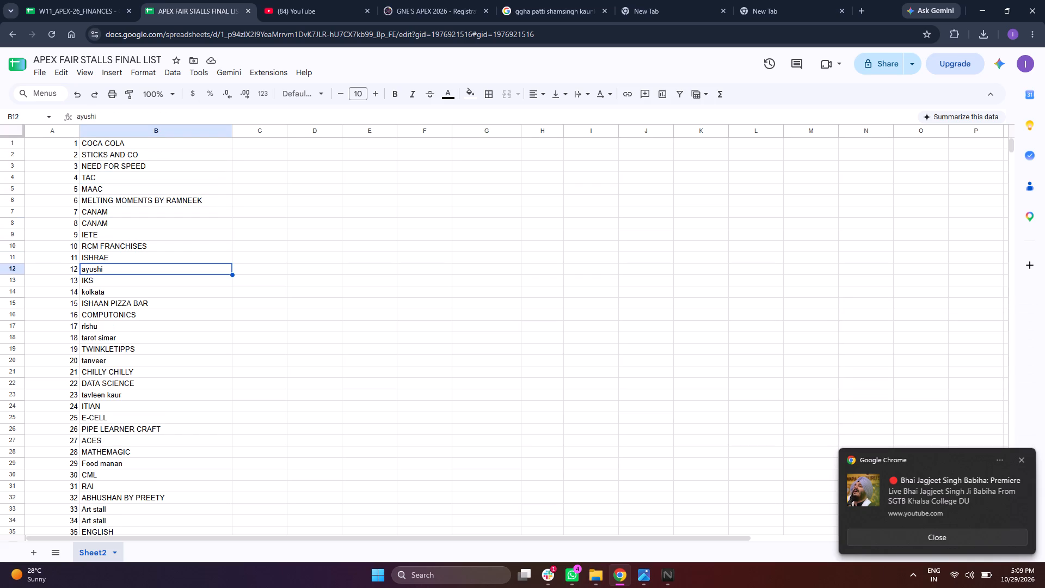
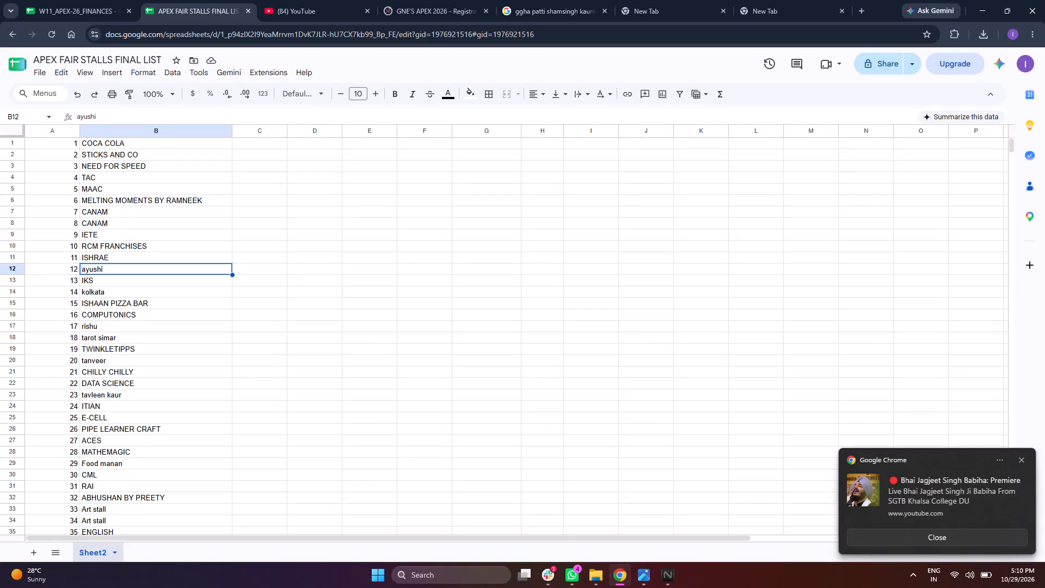
Dismiss the YouTube premiere notification covering part of the spreadsheet.
click(1024, 456)
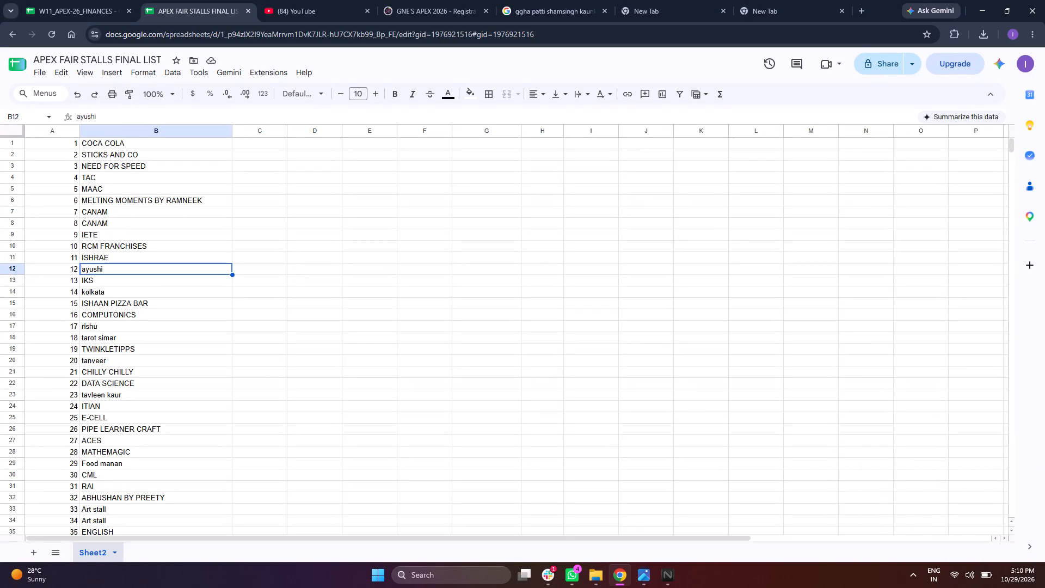
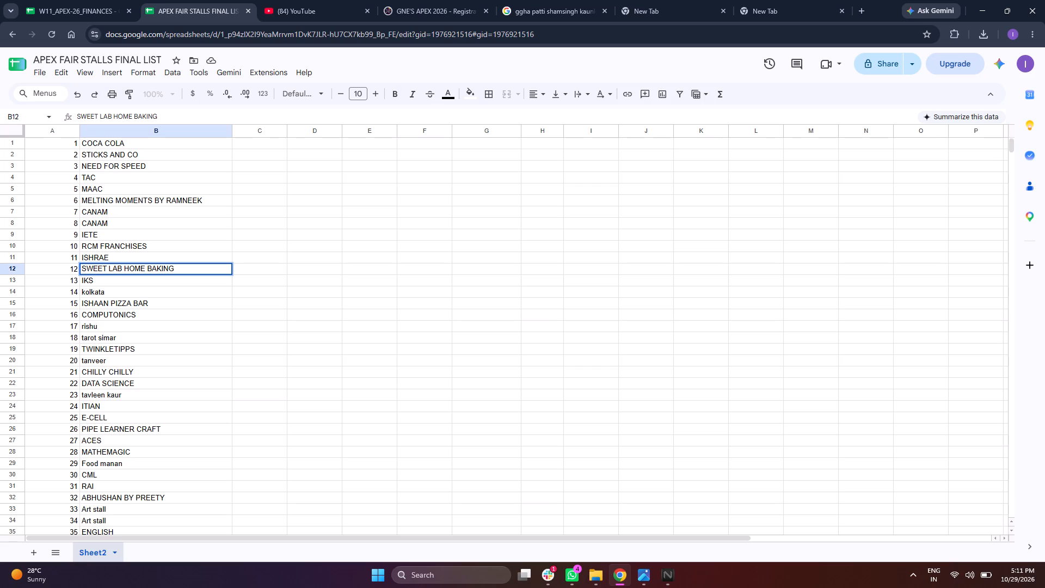
Commit the stall name SWEET LAB HOME BAKING in cell B12.
click(590, 348)
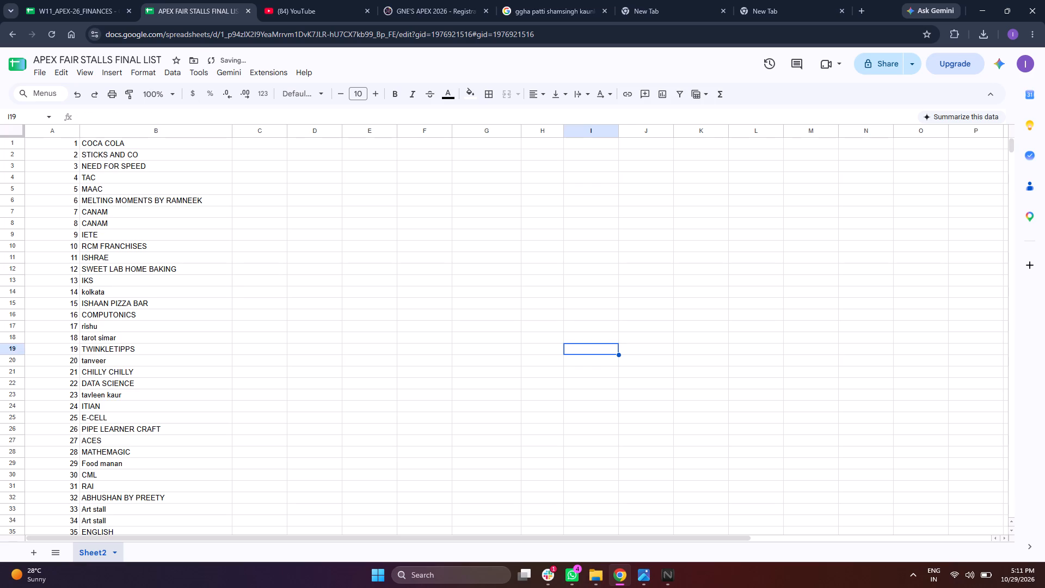
Replace the stall name in cell B14 with KOLKATA ADDA and commit the entry.
click(220, 290)
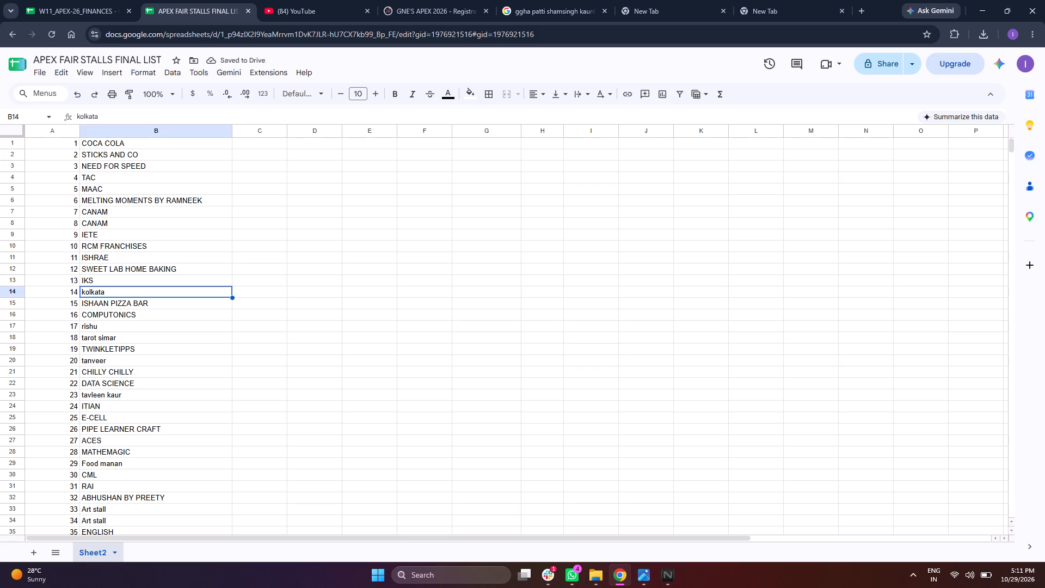
double_click(220, 290)
key(BackSpace)
key(BackSpace)
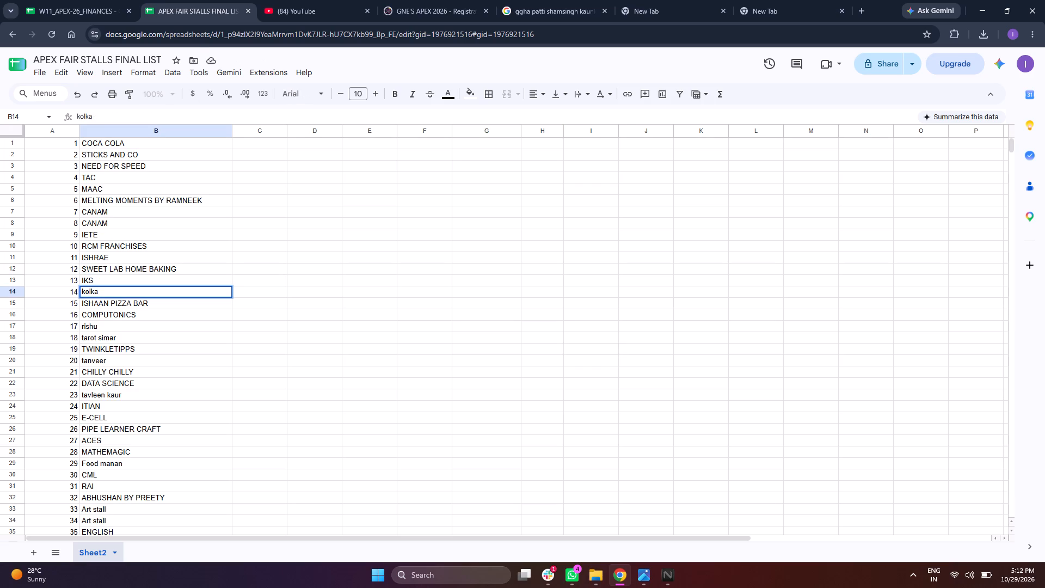
key(BackSpace)
key(BackSpace)
key(BackSpace)
key(BackSpace)
key(BackSpace)
text(KOLKATA ADDA)
key(Down)
key(Down)
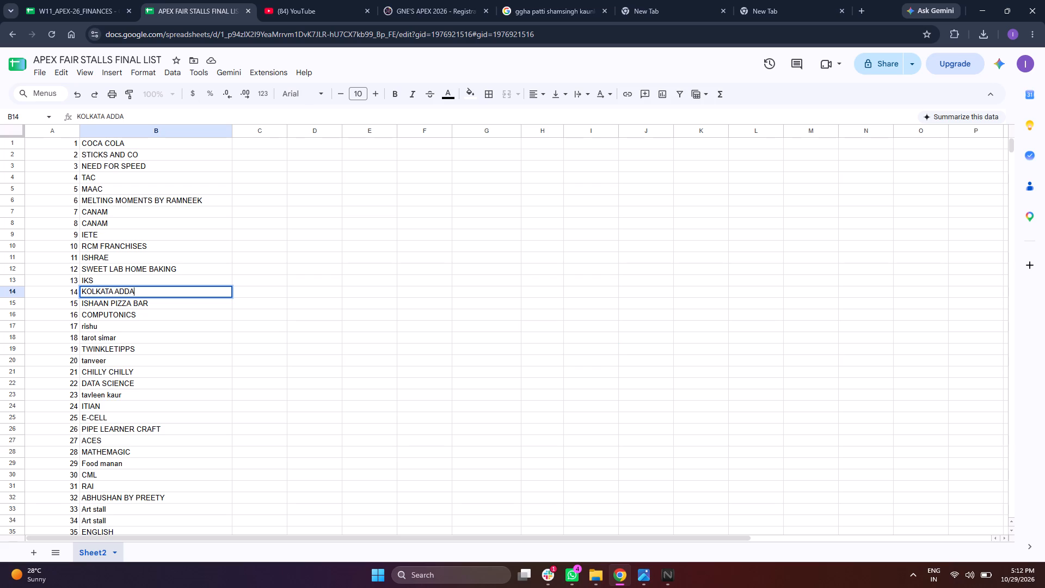
key(Down)
key(Down)
key(Down)
key(Down)
click(154, 321)
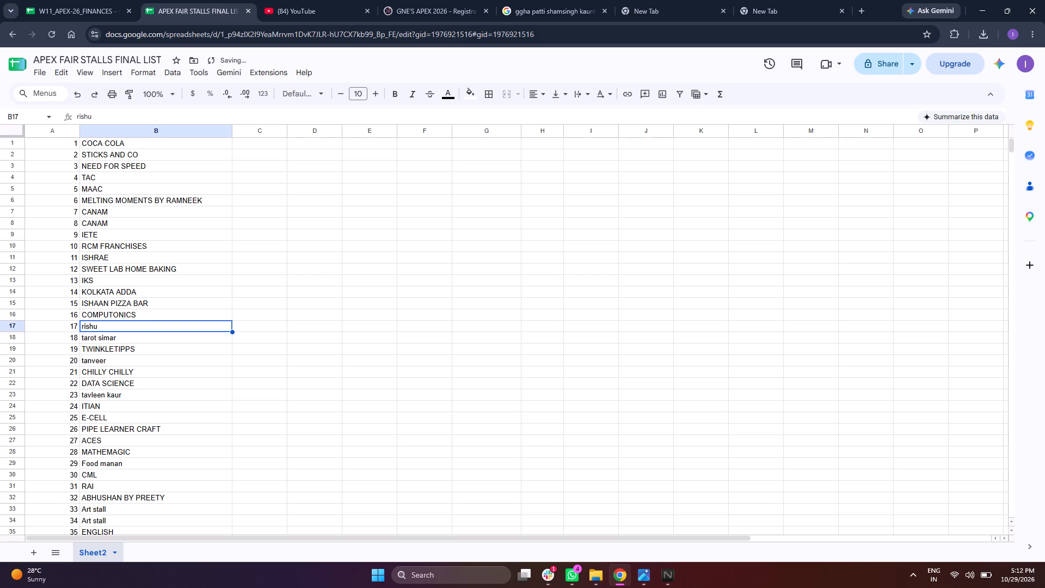
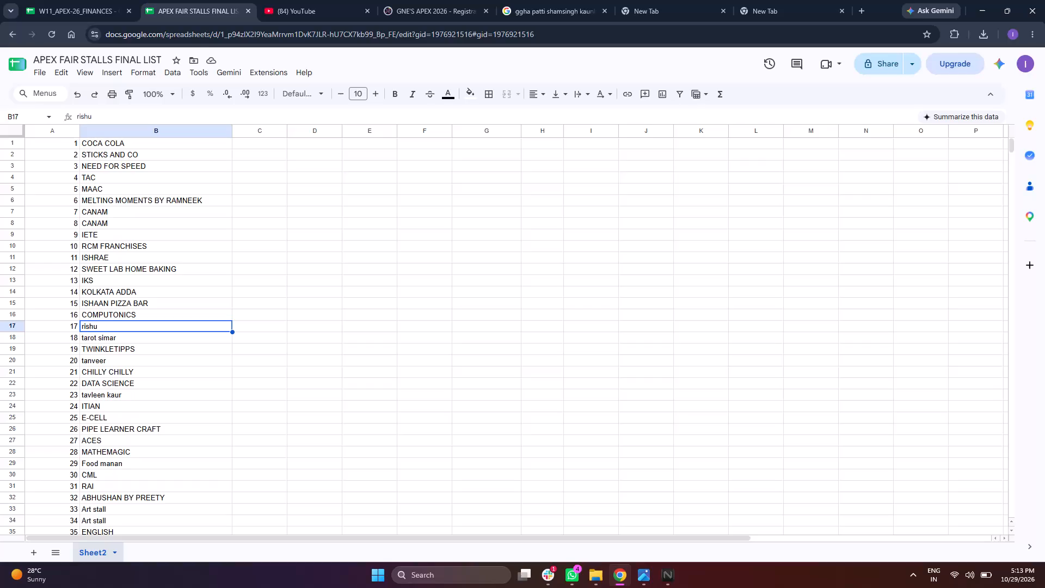
Replace the entry in cell B17 with the stall name CHEERS WITH ENGINEERS.
key(BackSpace)
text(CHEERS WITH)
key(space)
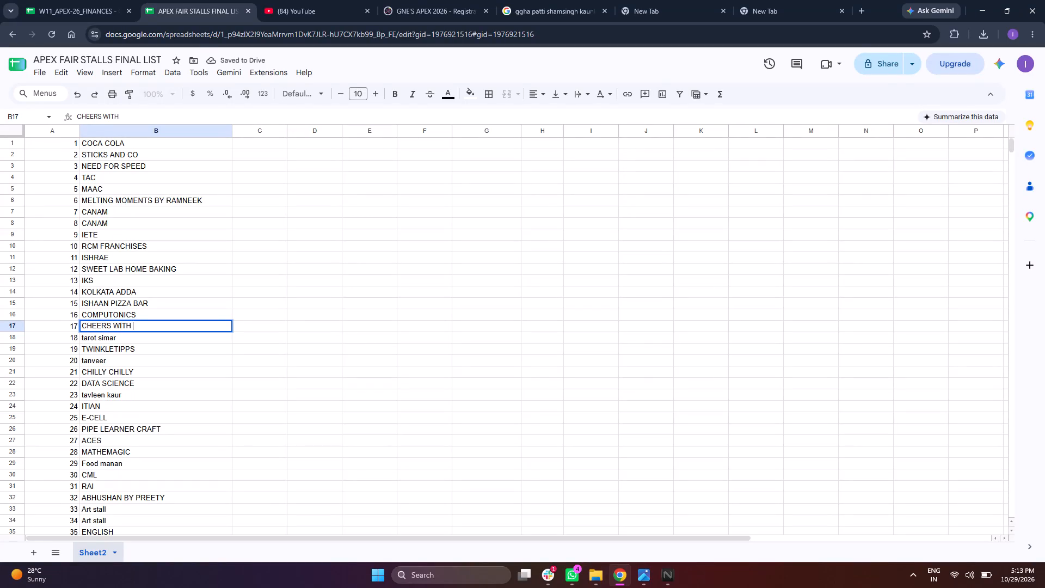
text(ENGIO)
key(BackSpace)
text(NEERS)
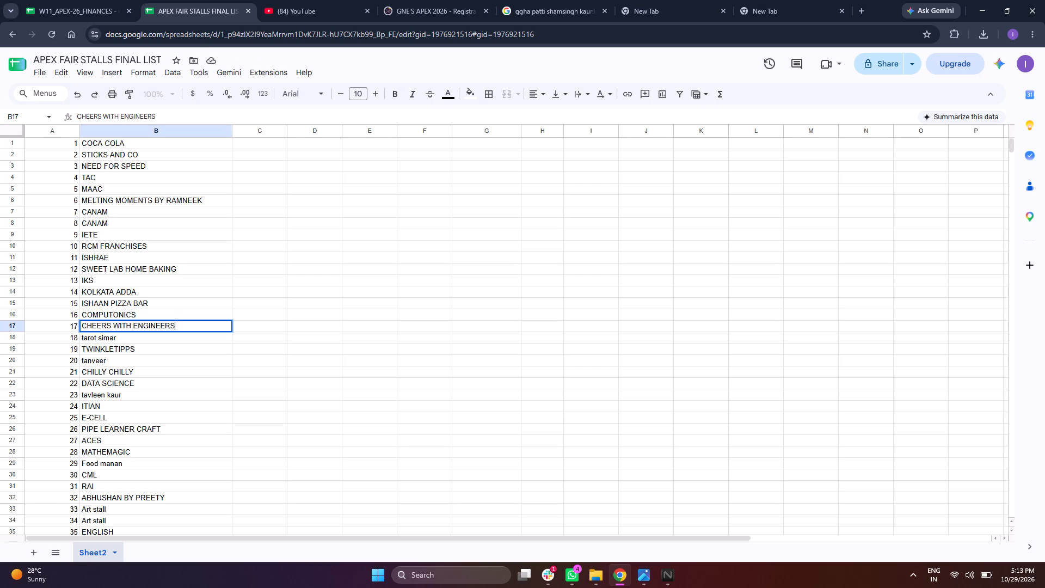
Commit the stall name in cell B17 and clear the entry for stall 18 in cell B18.
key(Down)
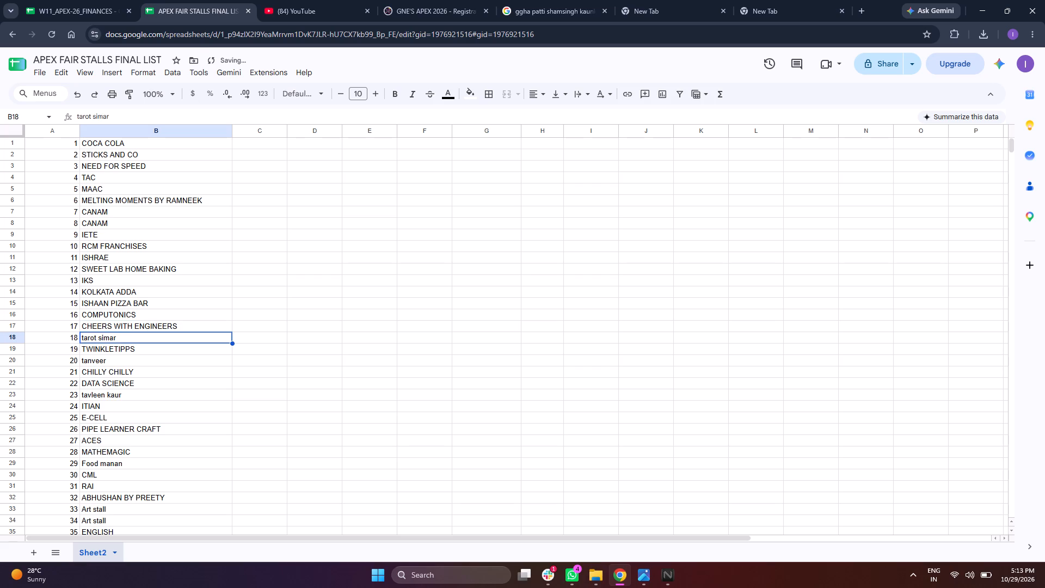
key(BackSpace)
Replace the entry for stall 33 in cell B33 with the stall name PAINTING EXHIBITION and commit it.
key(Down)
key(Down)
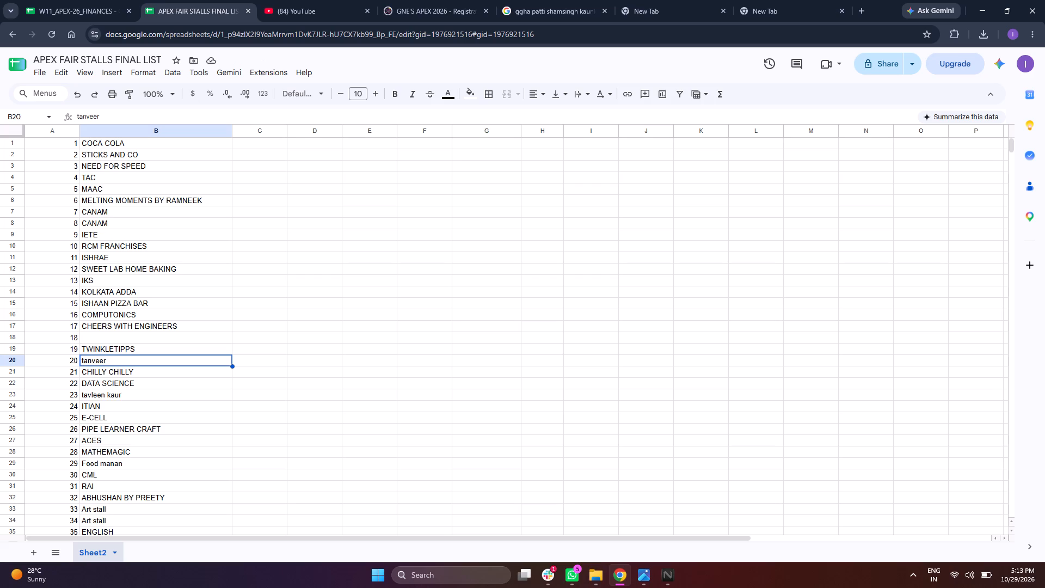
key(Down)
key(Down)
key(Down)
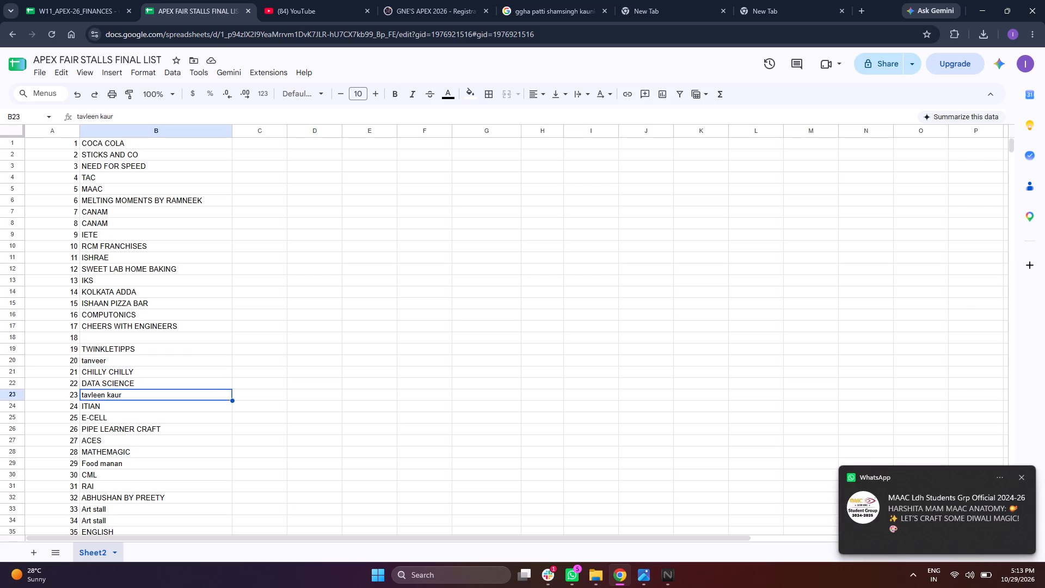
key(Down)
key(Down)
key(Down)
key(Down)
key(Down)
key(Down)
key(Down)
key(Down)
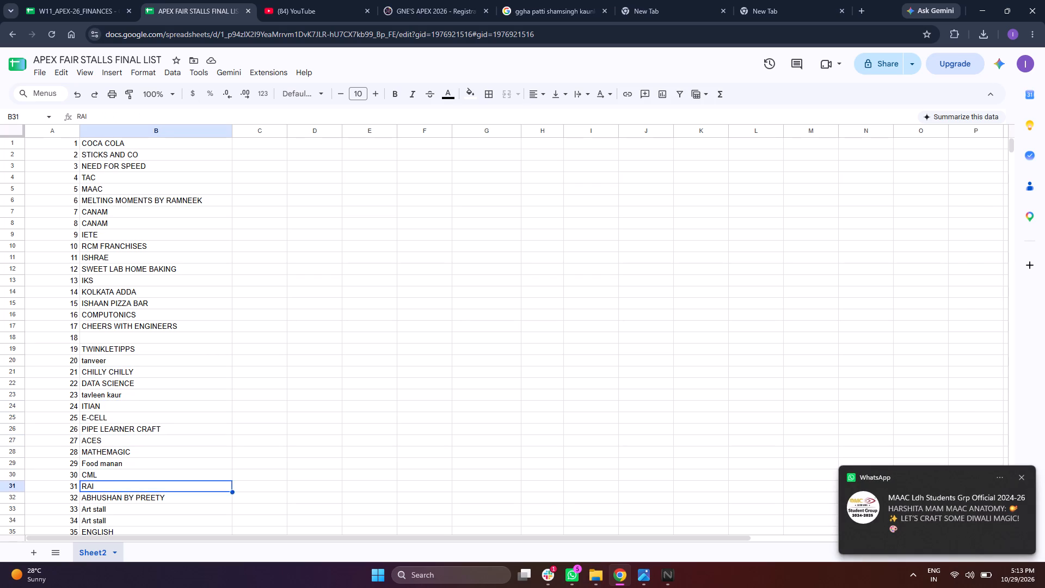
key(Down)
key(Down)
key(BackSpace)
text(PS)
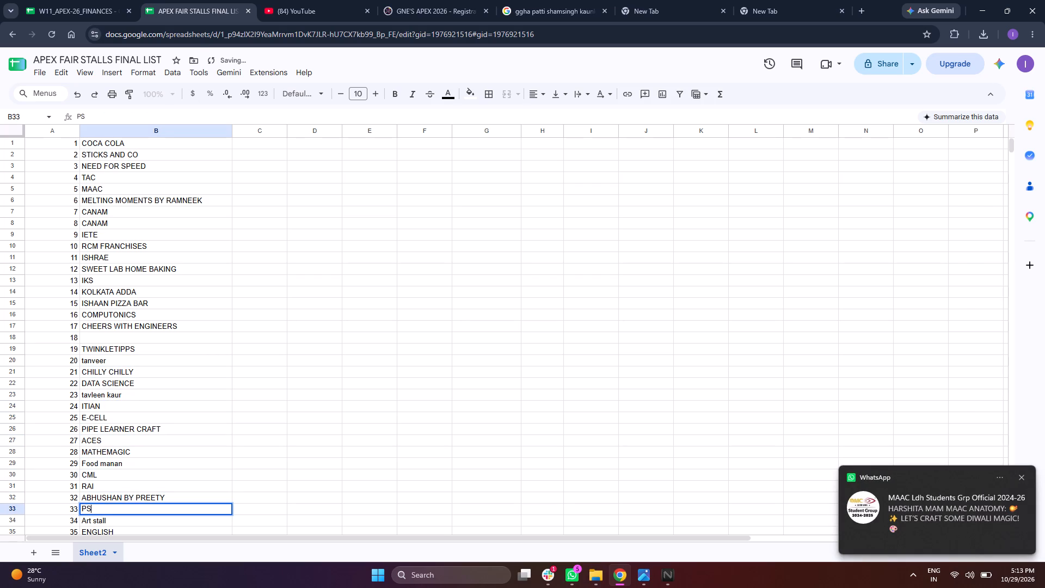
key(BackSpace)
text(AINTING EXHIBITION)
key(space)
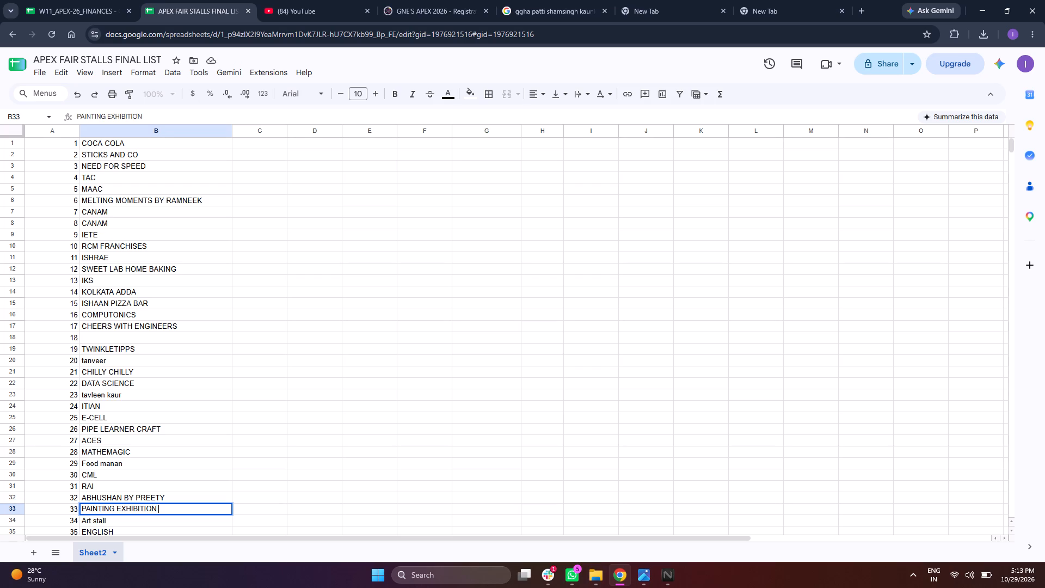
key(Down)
Clear the Art stall entry for stall 34 in cell B34.
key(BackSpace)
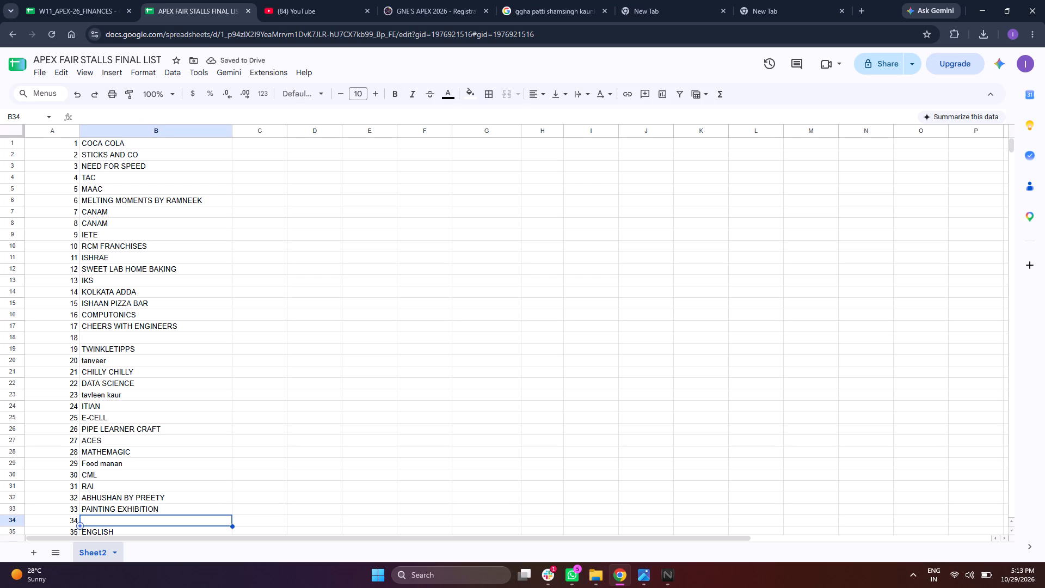
Enter PAINTING EXHIBITION as the stall name in cell B34 and commit the entry.
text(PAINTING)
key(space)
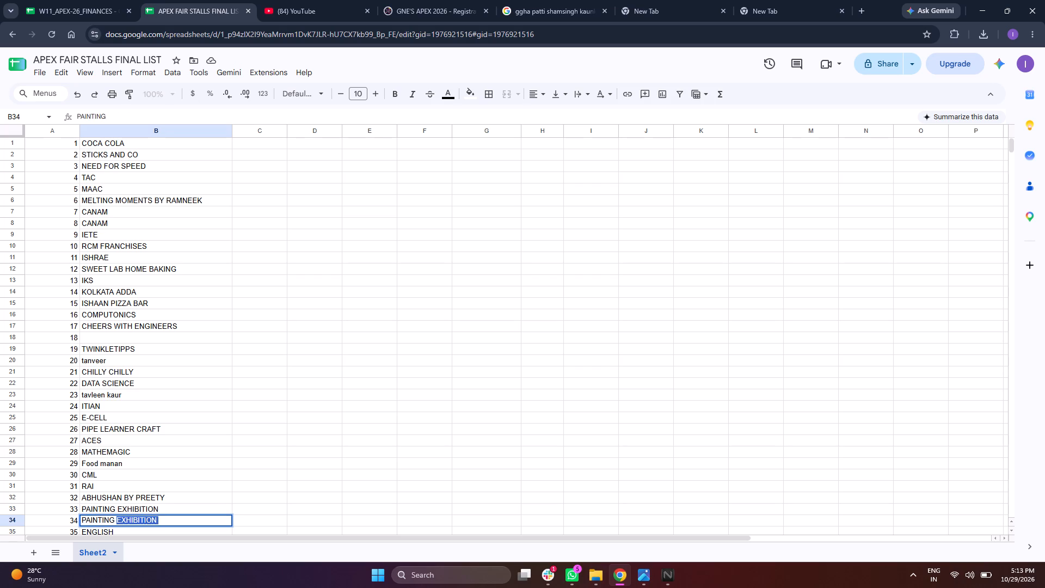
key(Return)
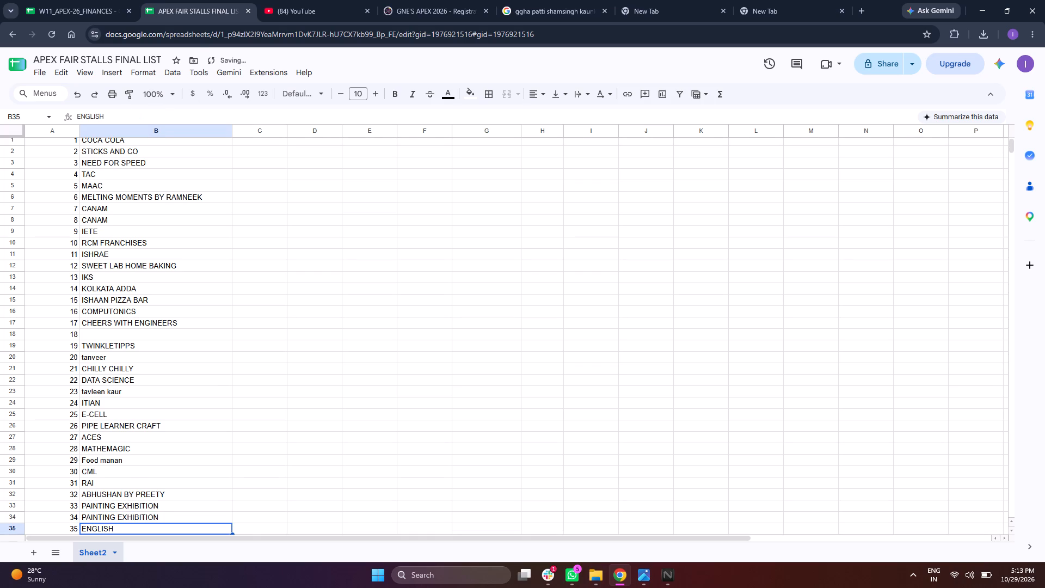
click(370, 438)
Replace the entry in cell B20 with the stall name FLUFFY TALES and commit it.
click(138, 360)
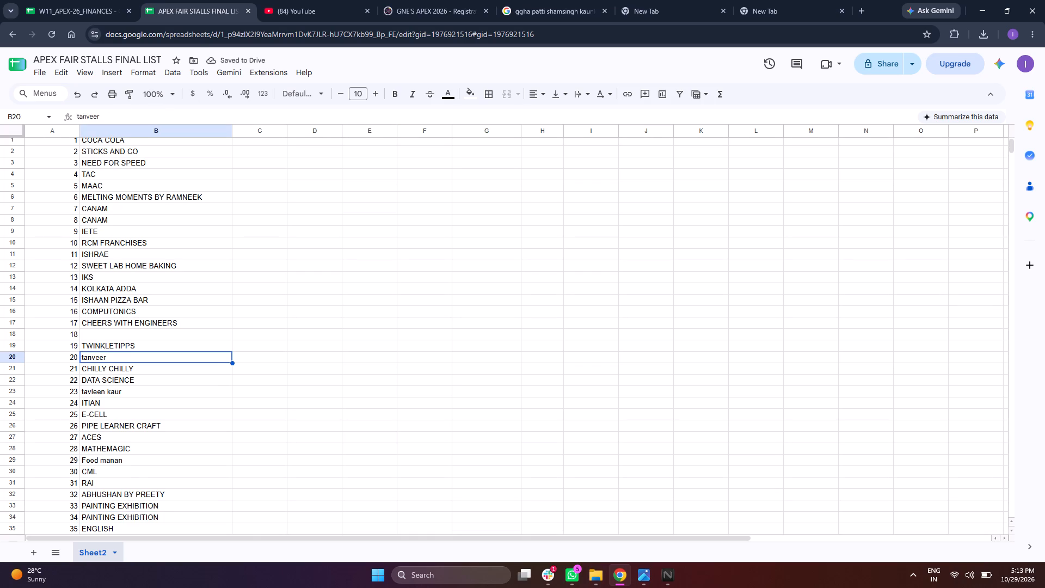
key(BackSpace)
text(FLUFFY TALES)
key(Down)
Check the column B entries in rows 21 to 28 for names that still need replacing.
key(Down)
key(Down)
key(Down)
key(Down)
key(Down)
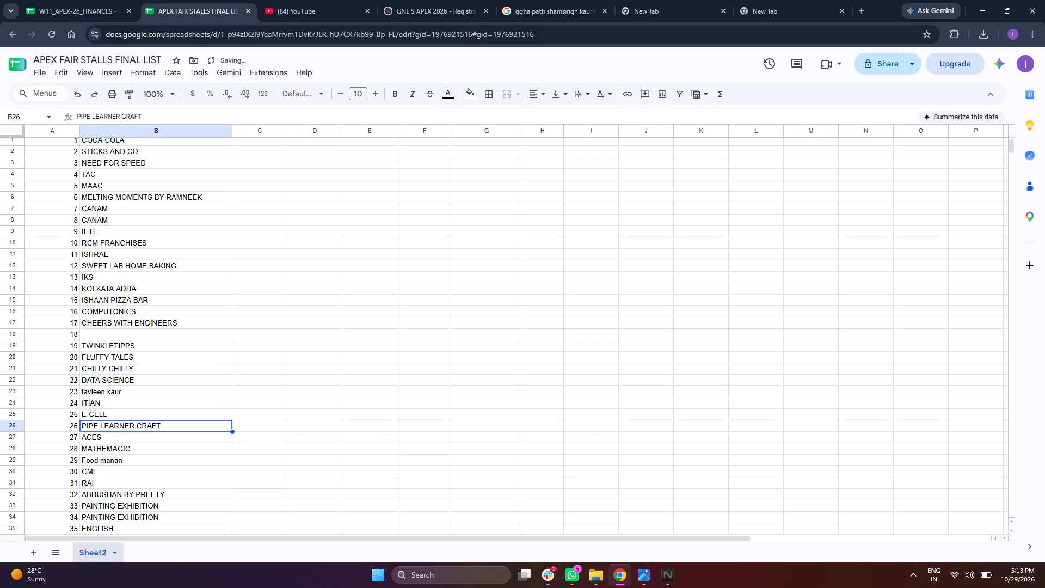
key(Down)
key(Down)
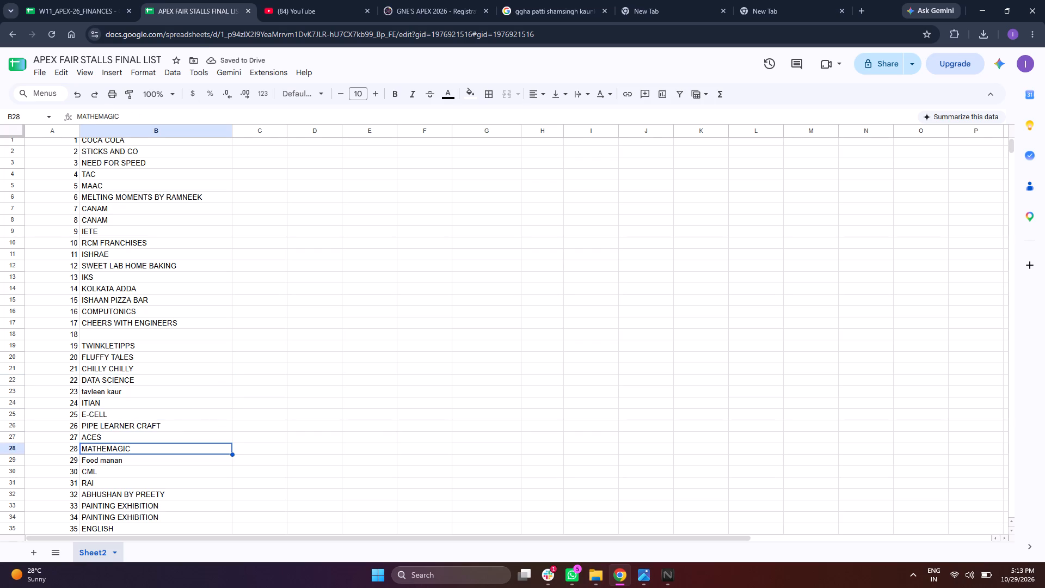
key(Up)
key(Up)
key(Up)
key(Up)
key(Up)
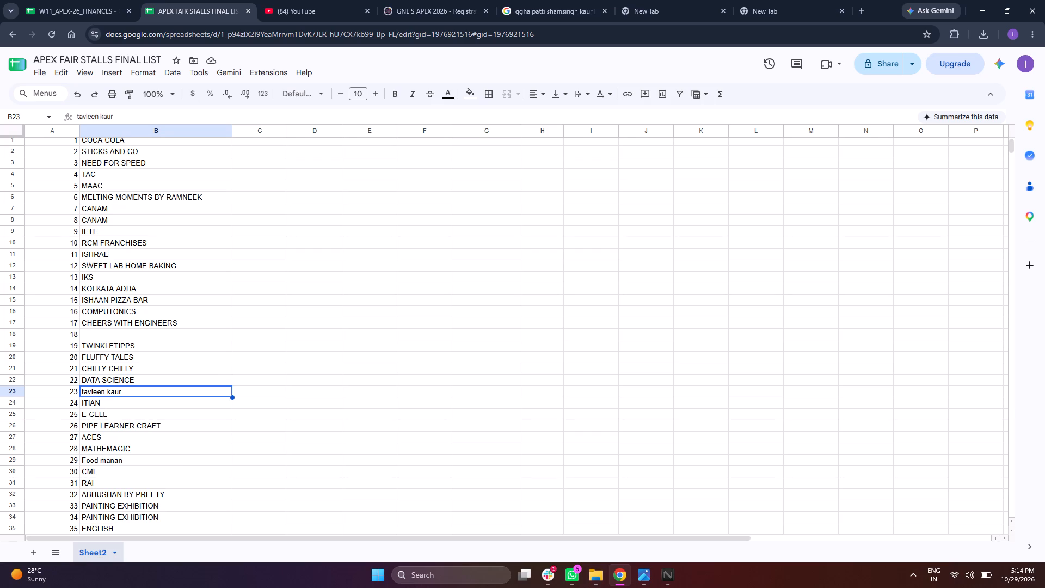
Replace the external food entry in cell B39 with SWARN KHANA KHAZANA and commit it.
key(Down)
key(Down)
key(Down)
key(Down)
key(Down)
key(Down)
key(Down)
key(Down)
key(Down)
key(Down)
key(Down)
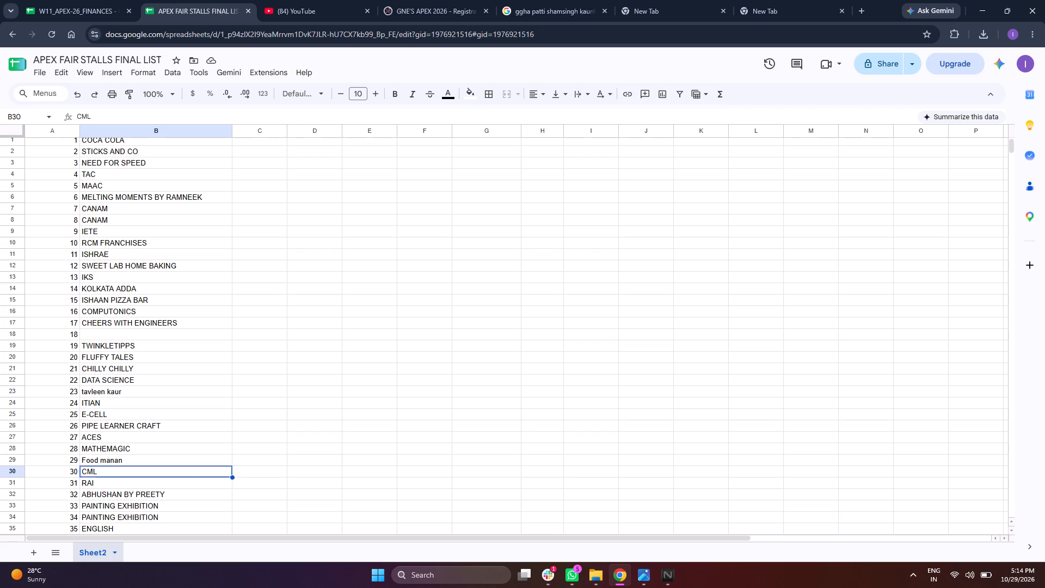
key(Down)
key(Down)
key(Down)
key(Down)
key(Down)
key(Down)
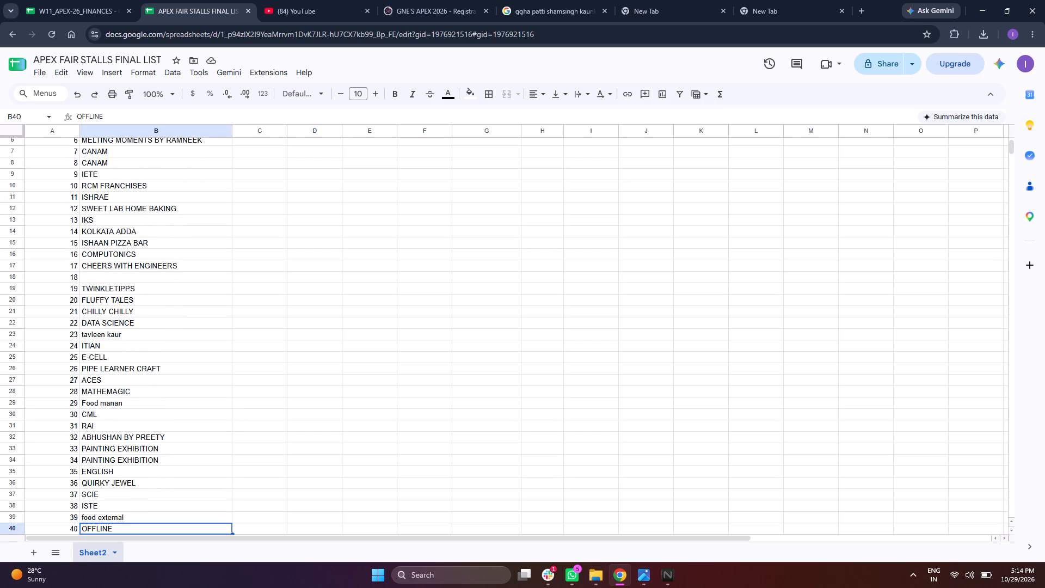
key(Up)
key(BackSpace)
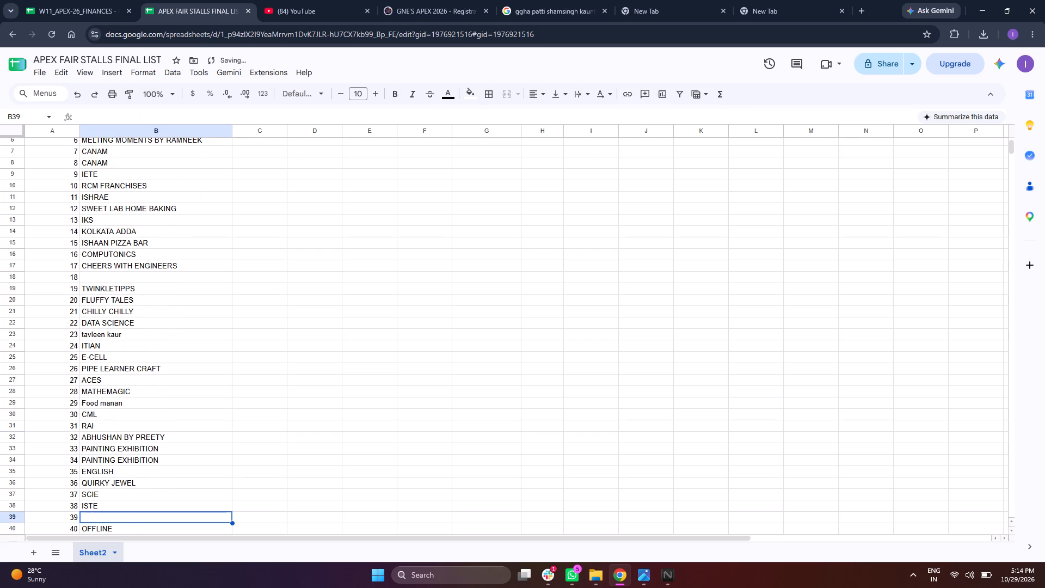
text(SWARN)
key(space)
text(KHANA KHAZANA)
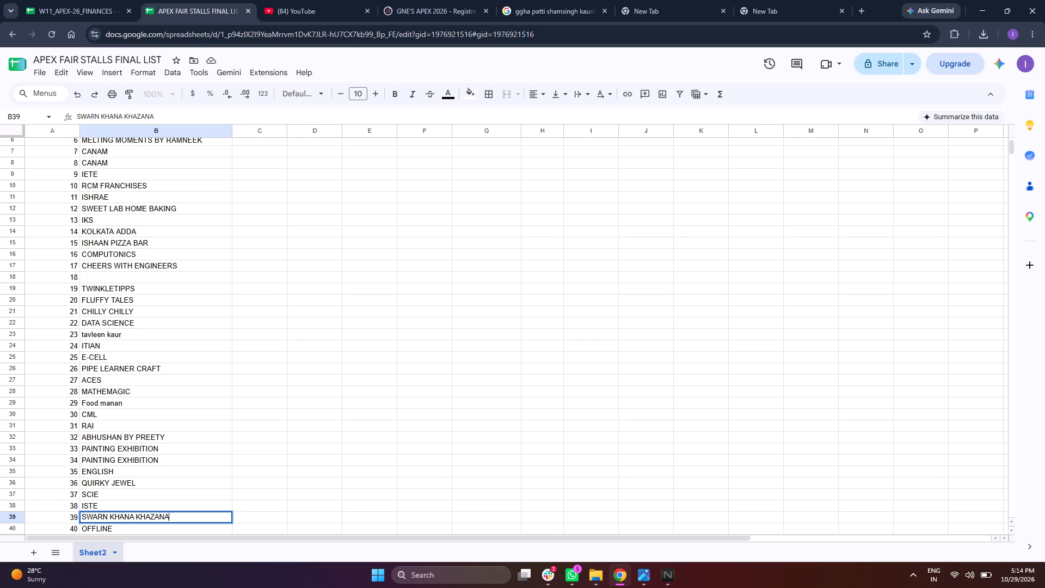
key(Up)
Replace the food entry in cell B29 with the stallholder's full name in capitals and commit it.
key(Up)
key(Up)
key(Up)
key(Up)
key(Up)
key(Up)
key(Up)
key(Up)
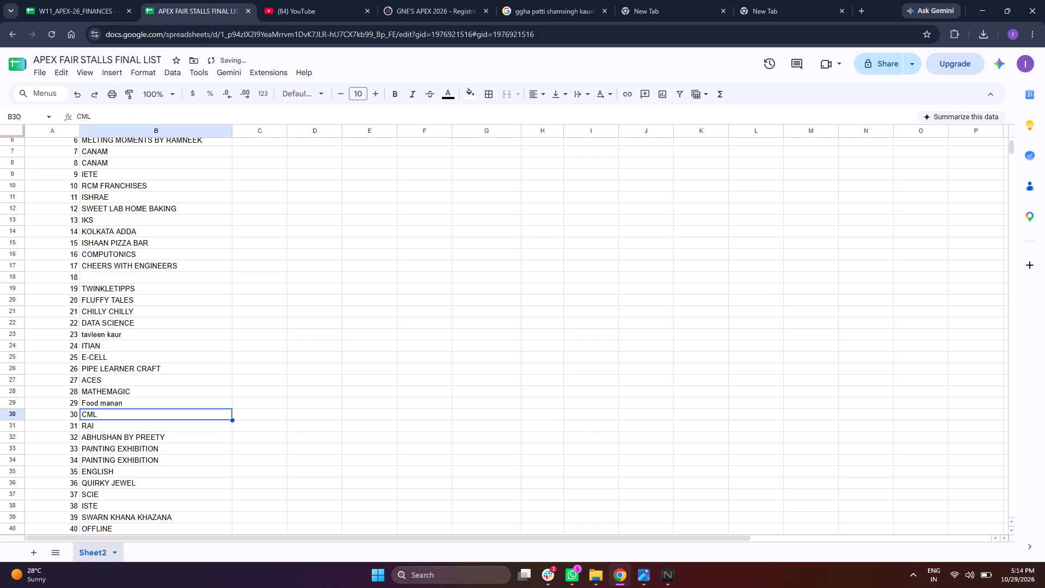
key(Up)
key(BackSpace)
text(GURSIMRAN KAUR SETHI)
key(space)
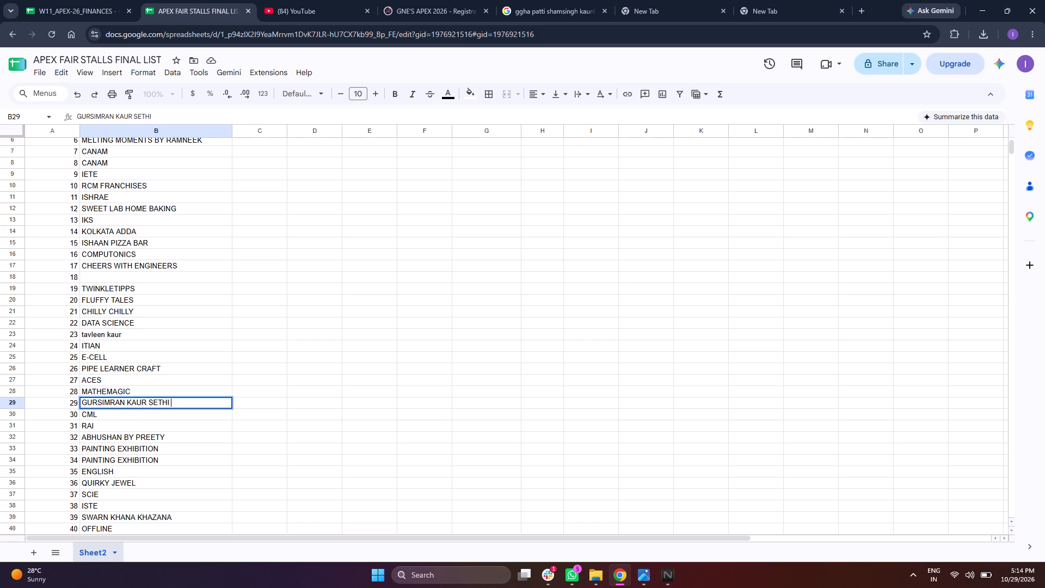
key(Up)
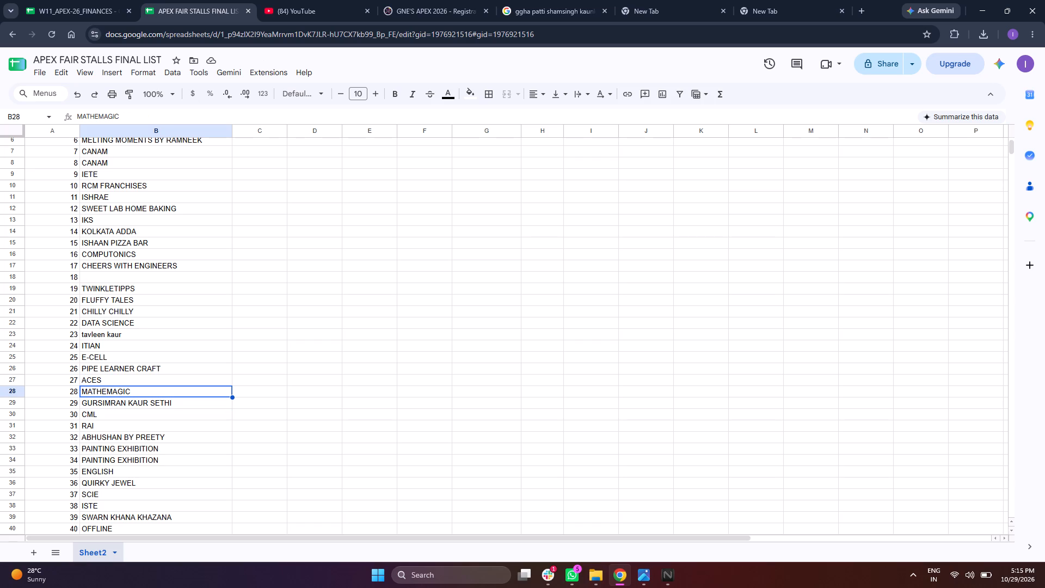
Review the stall names in column B from row 28 down to row 56 for missing or uncorrected entries.
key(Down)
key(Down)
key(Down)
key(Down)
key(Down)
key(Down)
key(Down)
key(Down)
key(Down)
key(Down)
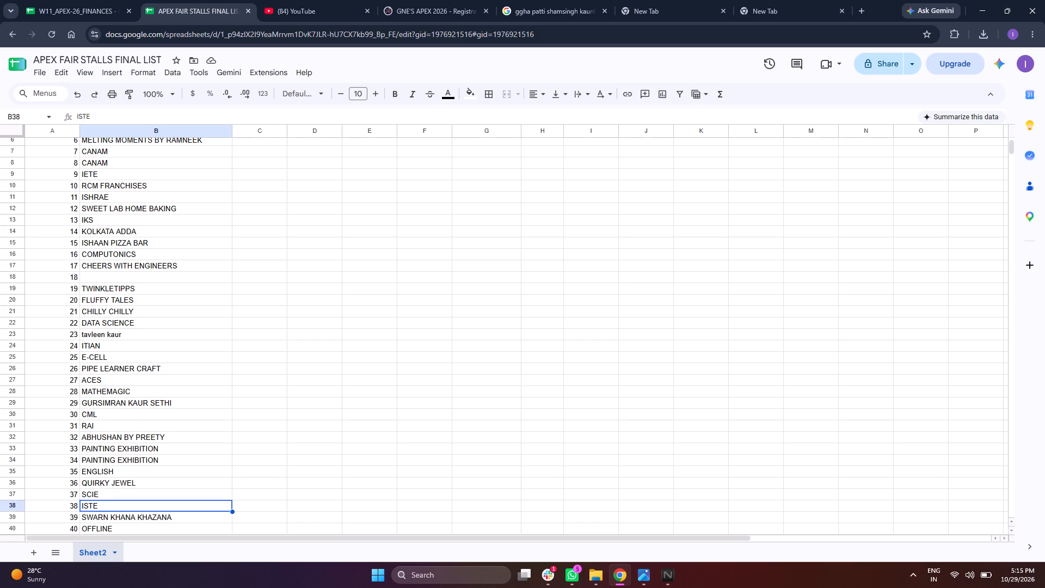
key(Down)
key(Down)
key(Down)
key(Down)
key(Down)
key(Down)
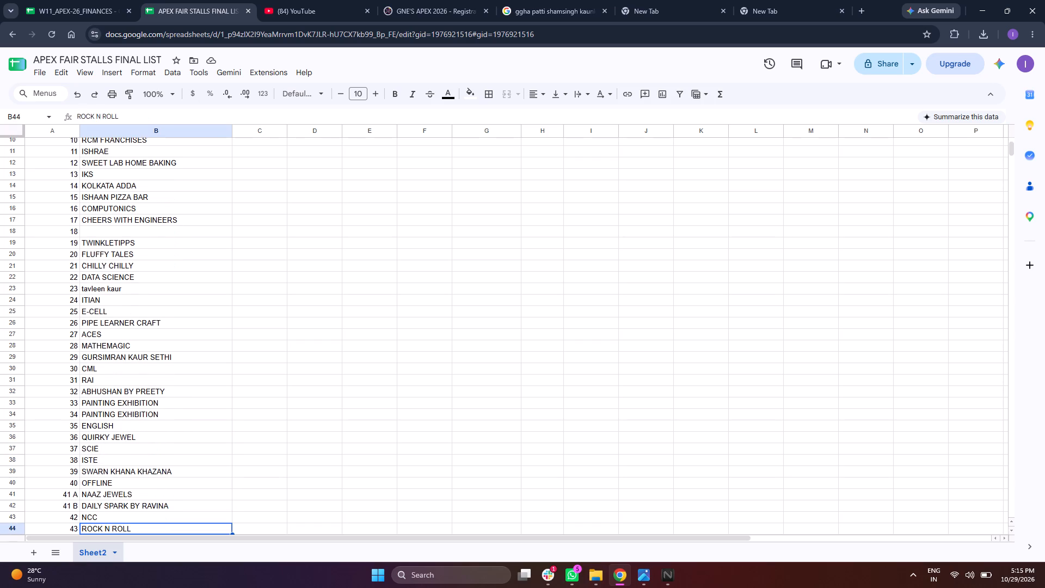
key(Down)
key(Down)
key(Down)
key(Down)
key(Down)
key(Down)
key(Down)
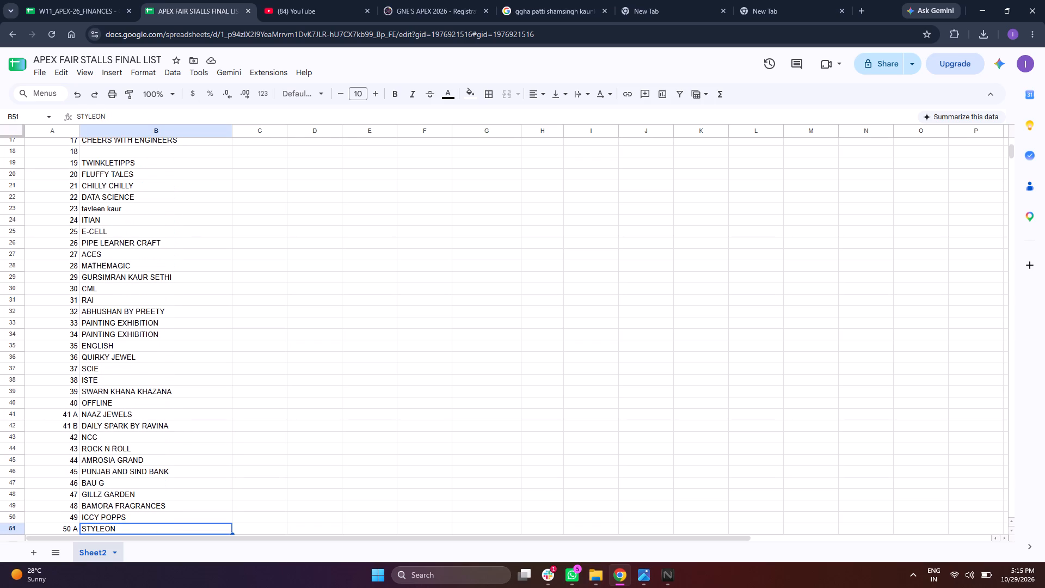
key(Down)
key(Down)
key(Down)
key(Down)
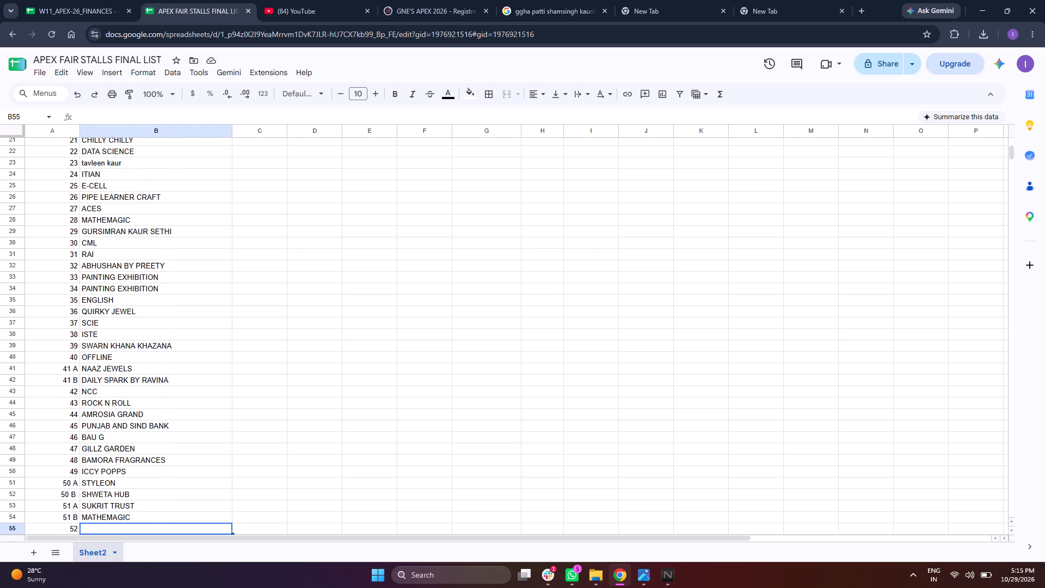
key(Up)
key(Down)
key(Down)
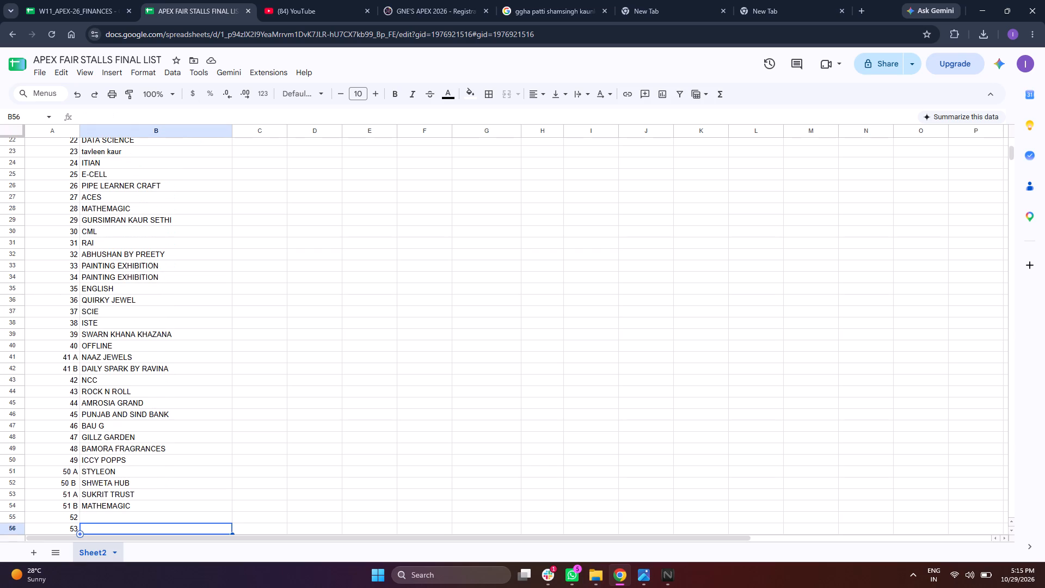
Review the stall names in column B from row 56 back up to the first row.
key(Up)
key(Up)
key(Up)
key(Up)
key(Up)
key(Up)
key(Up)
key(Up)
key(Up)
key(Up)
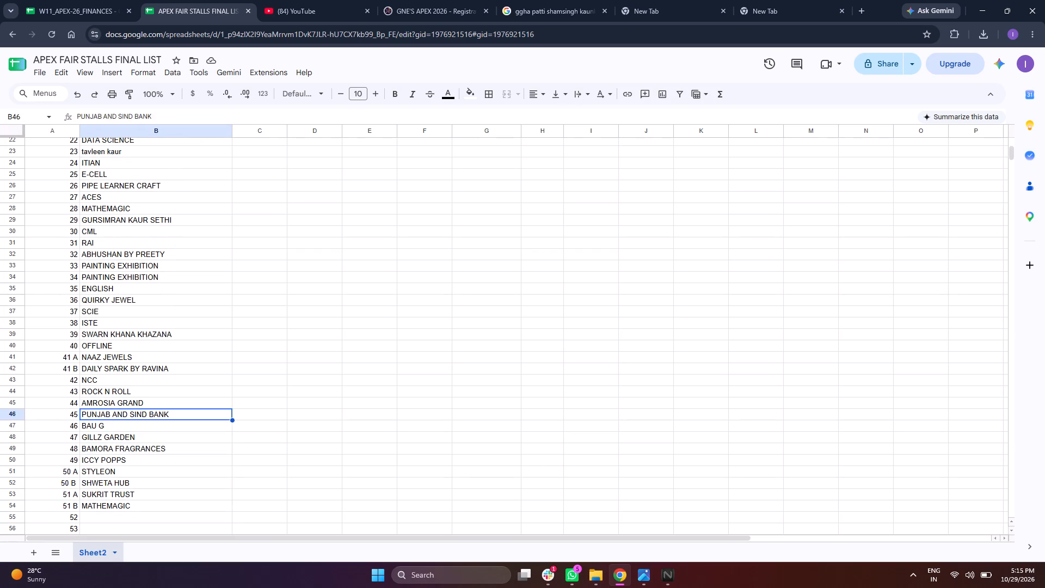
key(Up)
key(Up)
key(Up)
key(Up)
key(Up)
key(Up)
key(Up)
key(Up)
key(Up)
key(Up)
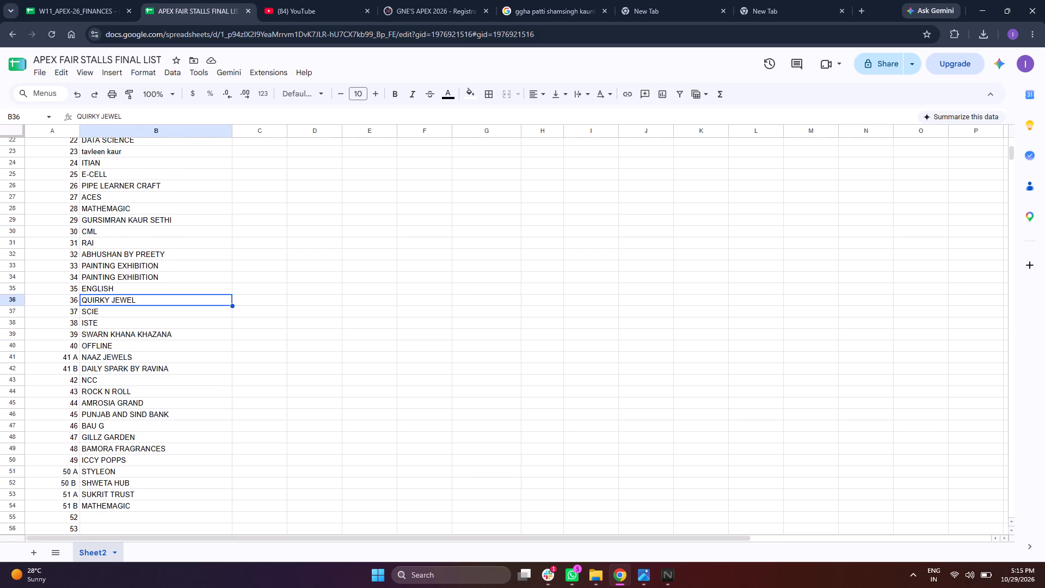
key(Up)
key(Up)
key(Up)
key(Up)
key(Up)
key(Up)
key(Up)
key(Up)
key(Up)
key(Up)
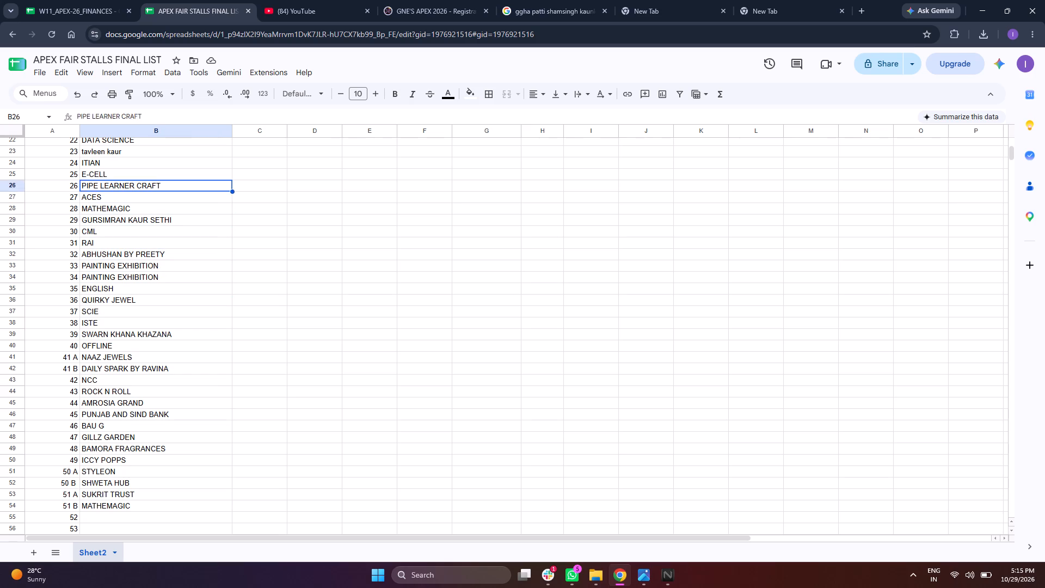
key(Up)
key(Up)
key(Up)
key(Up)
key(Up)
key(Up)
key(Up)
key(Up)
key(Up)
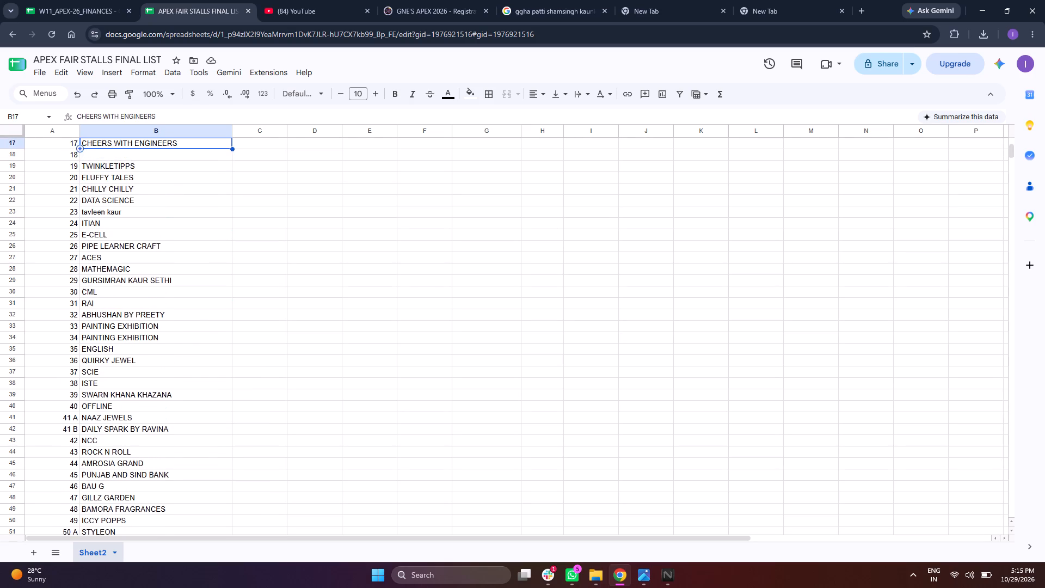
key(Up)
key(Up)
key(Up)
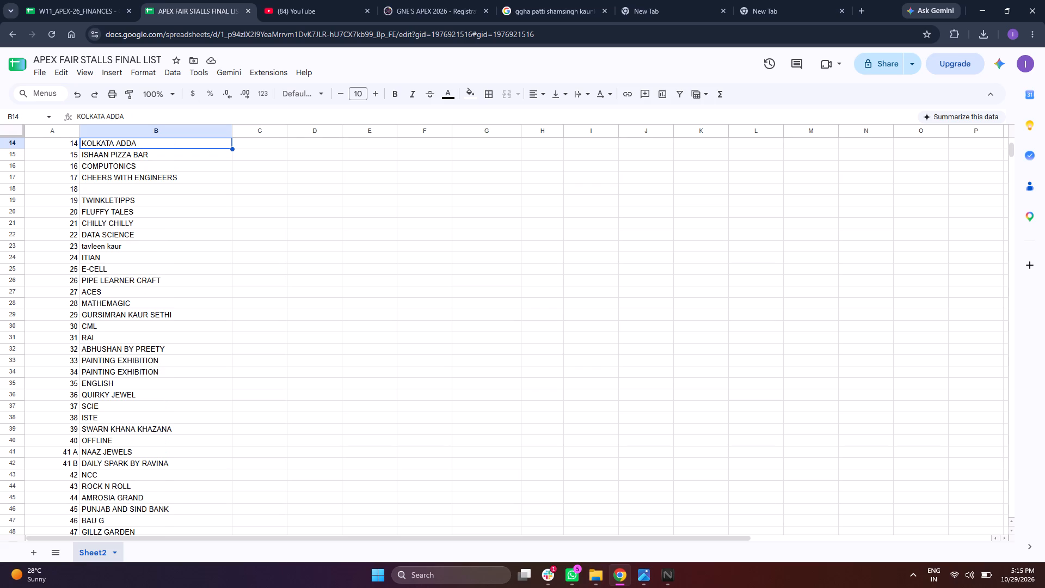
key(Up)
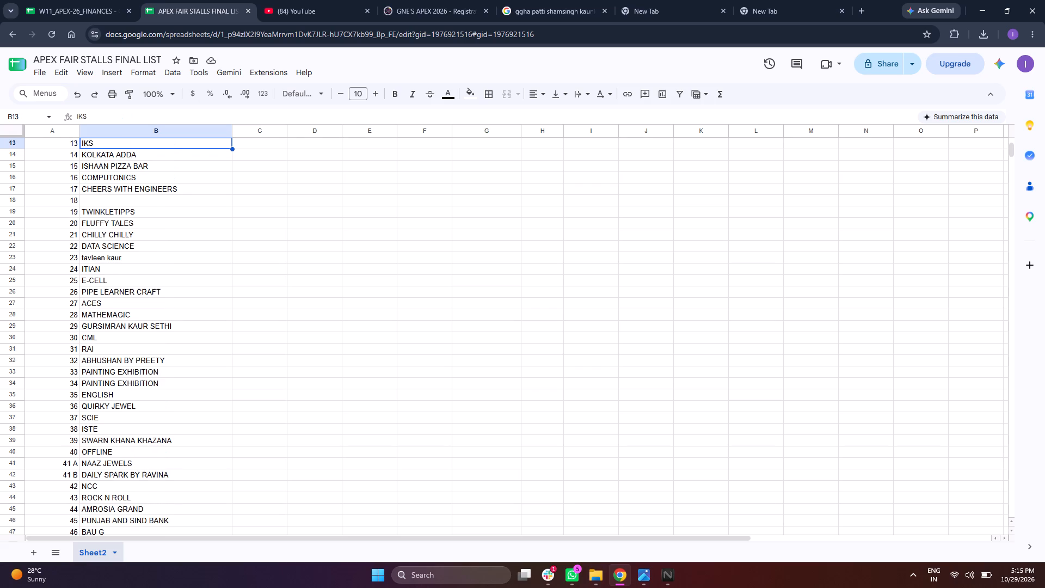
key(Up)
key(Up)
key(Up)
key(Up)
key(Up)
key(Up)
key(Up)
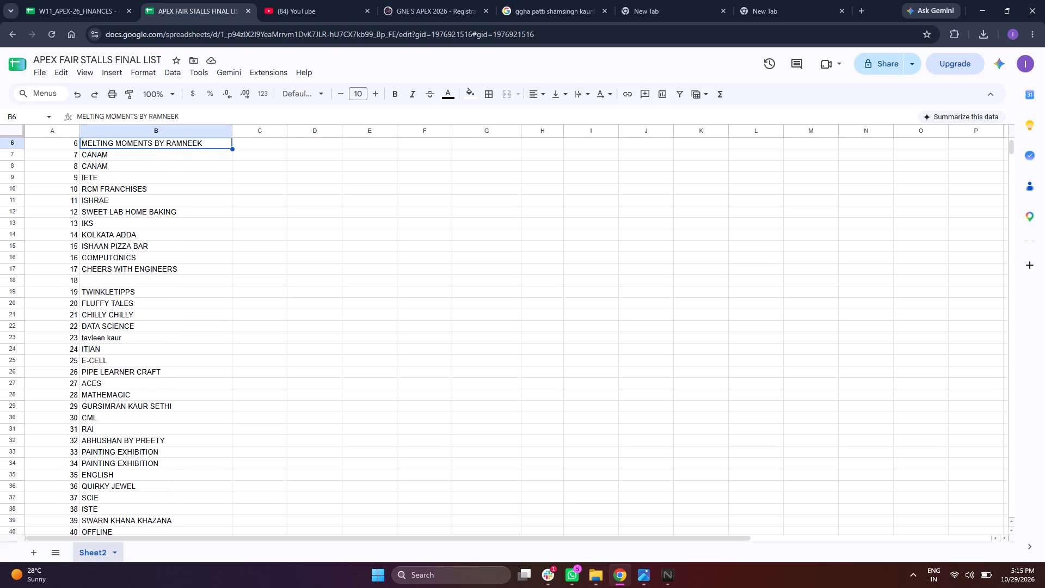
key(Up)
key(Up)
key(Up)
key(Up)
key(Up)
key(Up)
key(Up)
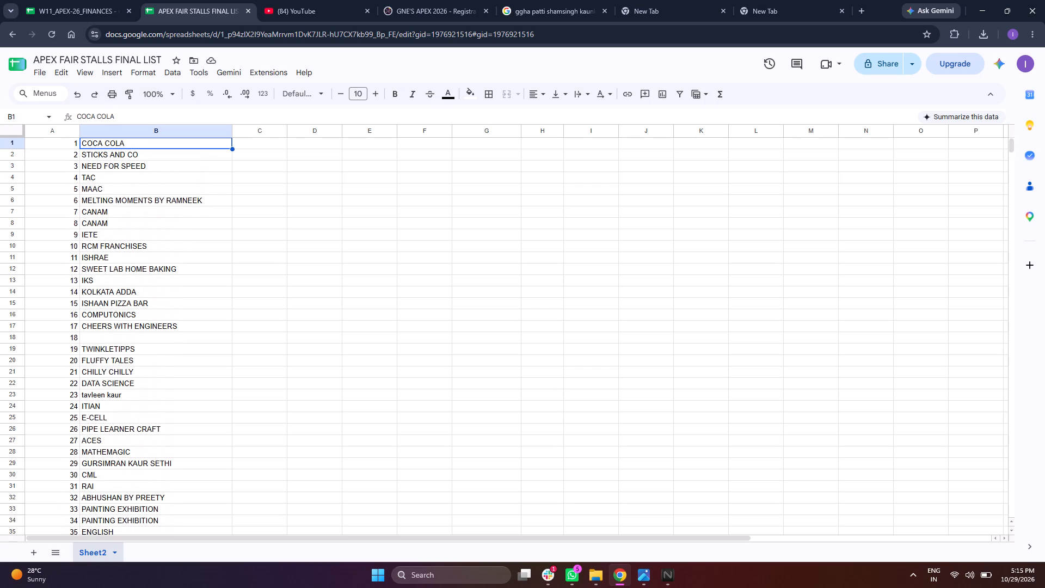
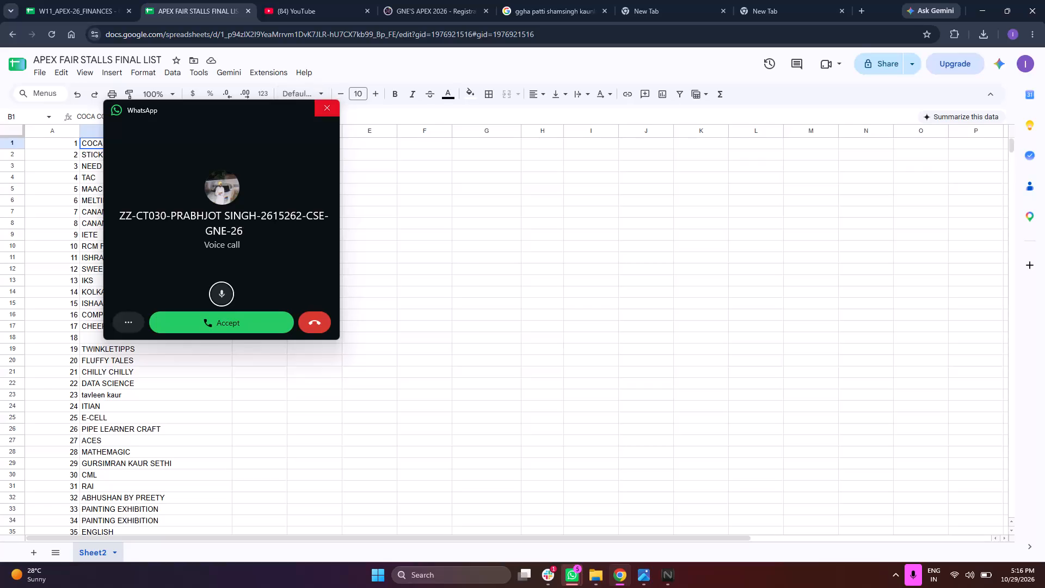
Dismiss the incoming WhatsApp voice call window covering the sheet.
click(328, 105)
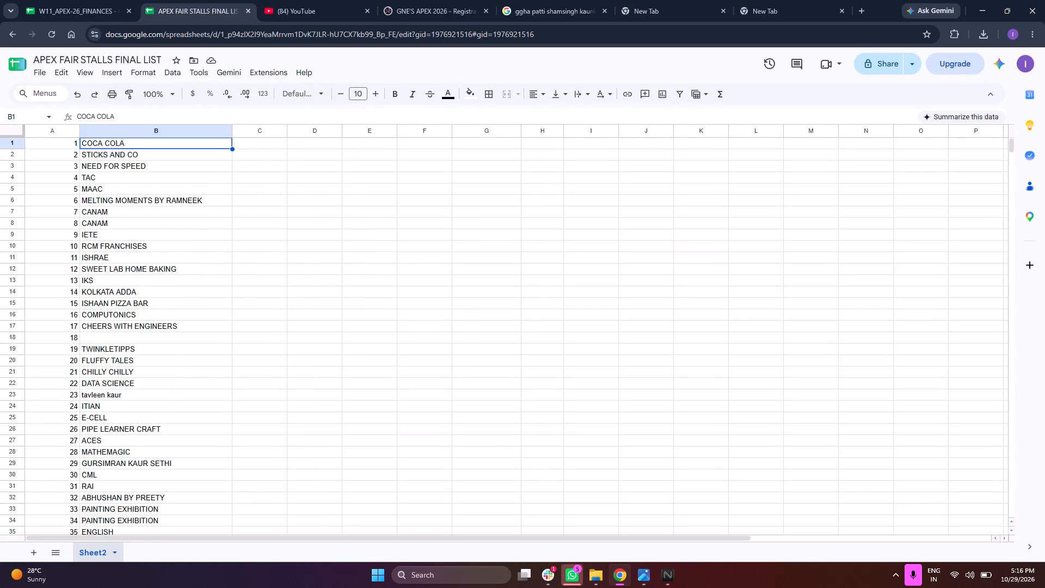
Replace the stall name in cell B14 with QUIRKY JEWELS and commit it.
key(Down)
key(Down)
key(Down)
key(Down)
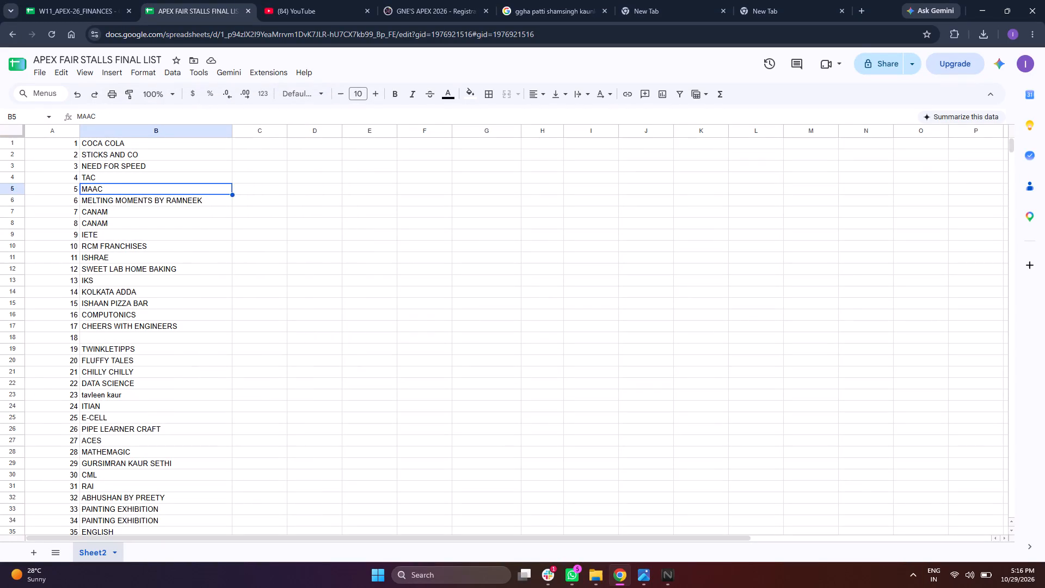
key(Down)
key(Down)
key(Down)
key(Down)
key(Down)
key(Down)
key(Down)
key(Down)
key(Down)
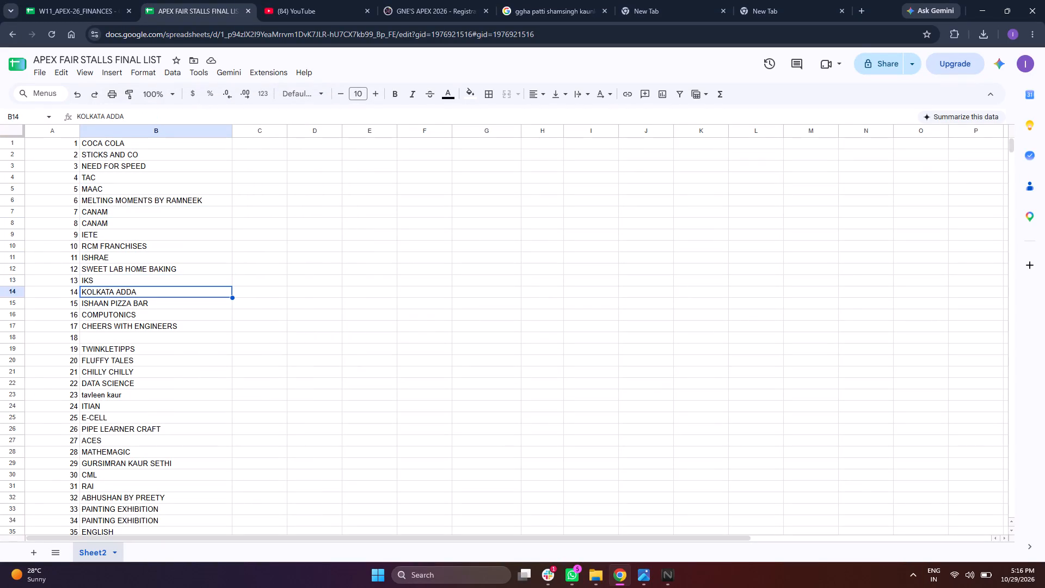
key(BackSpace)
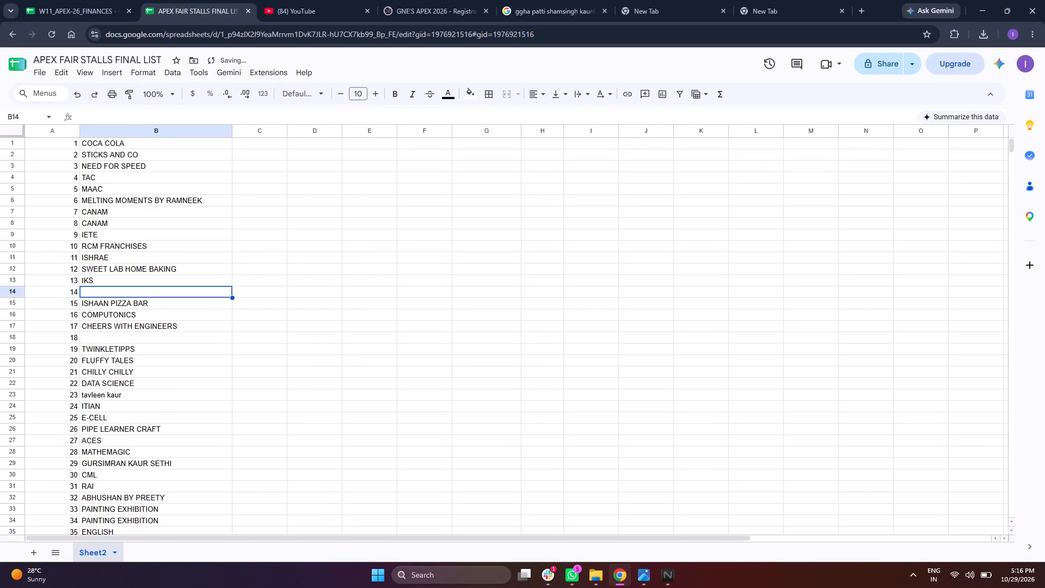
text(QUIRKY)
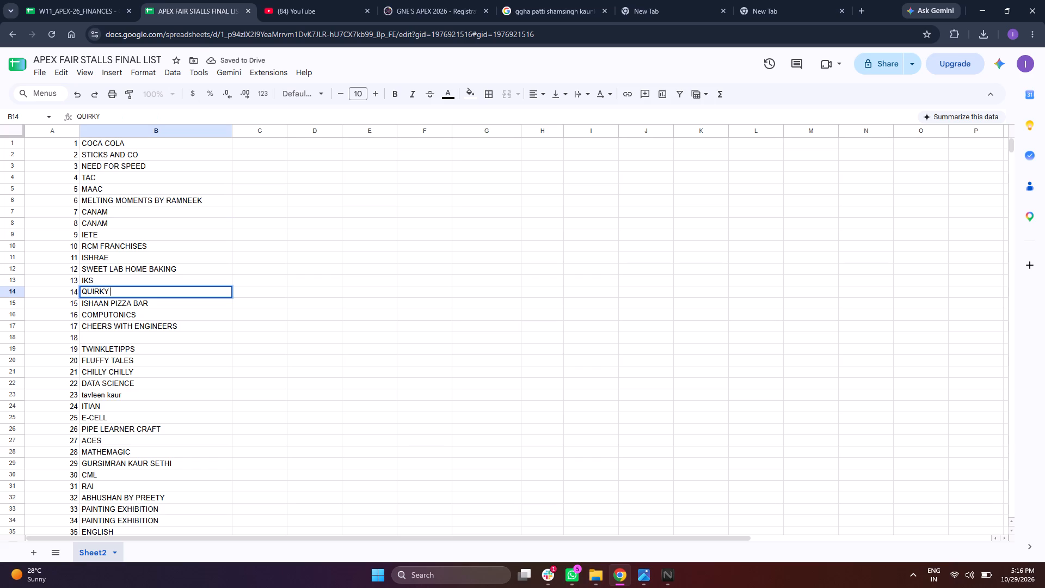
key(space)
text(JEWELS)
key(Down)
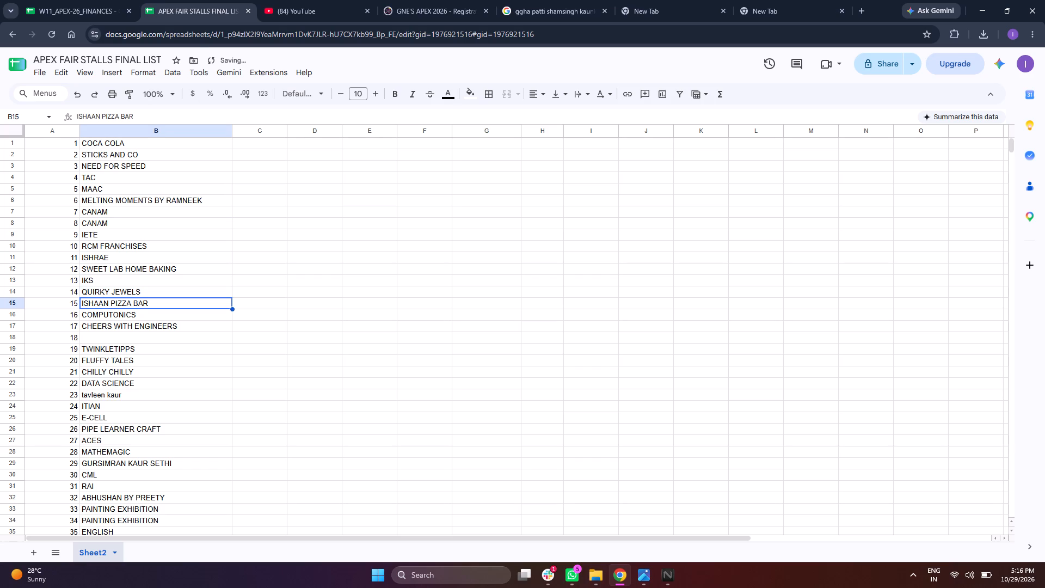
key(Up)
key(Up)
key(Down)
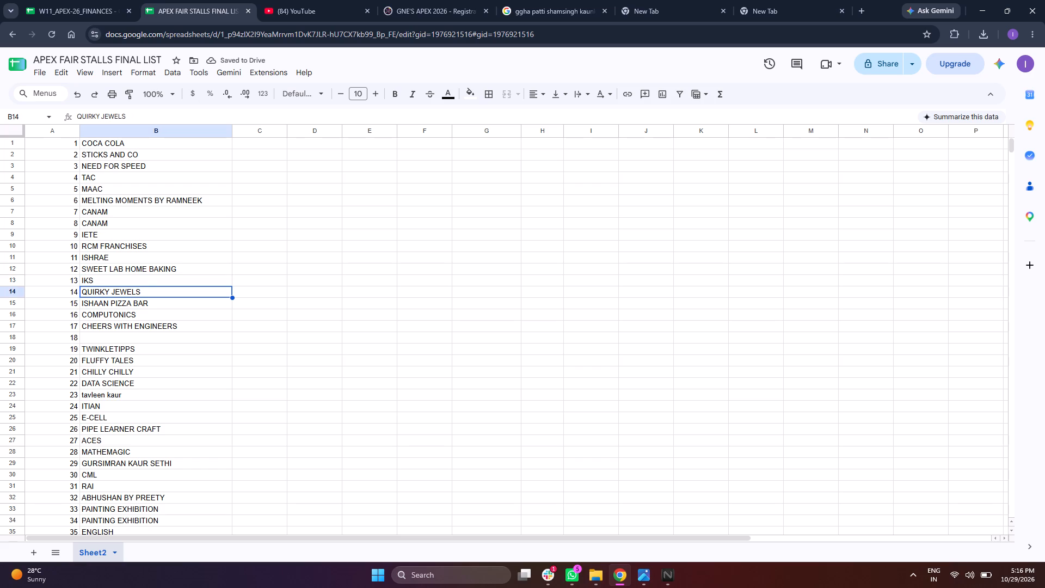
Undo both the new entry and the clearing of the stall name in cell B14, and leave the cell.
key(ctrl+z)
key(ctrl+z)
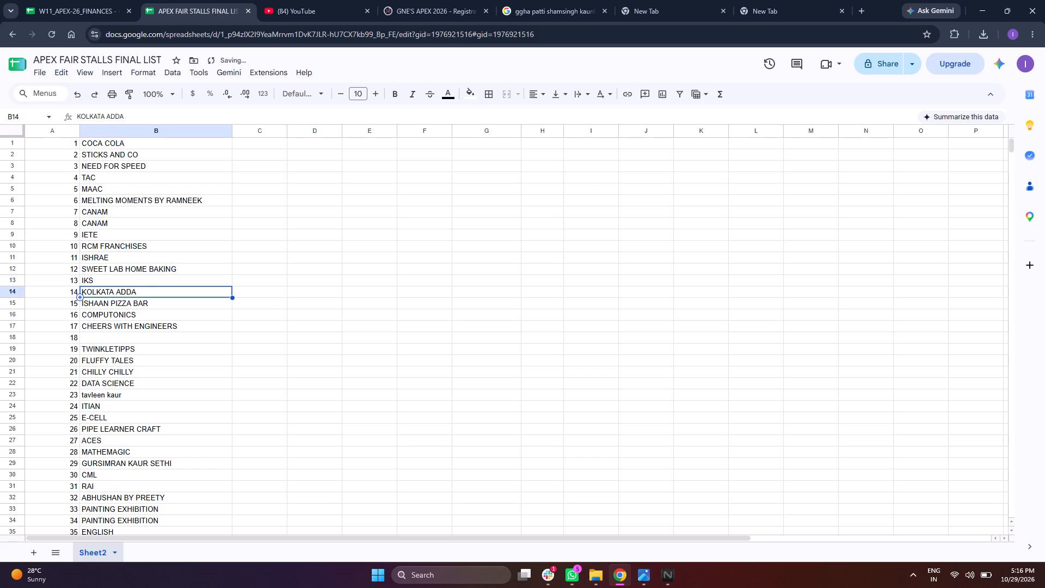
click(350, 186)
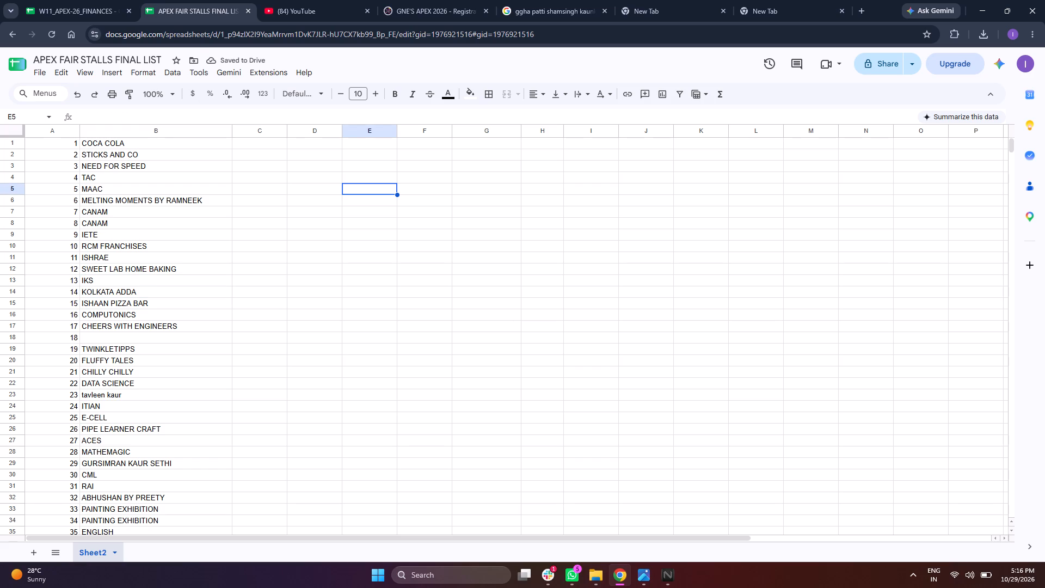
Insert a blank row above KOLKATA ADDA, directly below the IKS entry.
click(216, 285)
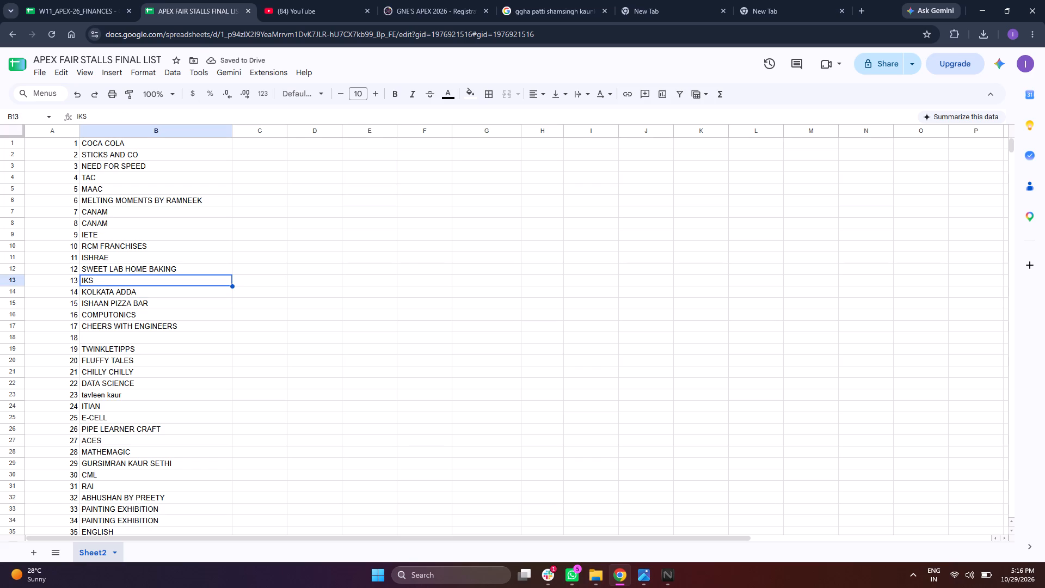
right_click(231, 285)
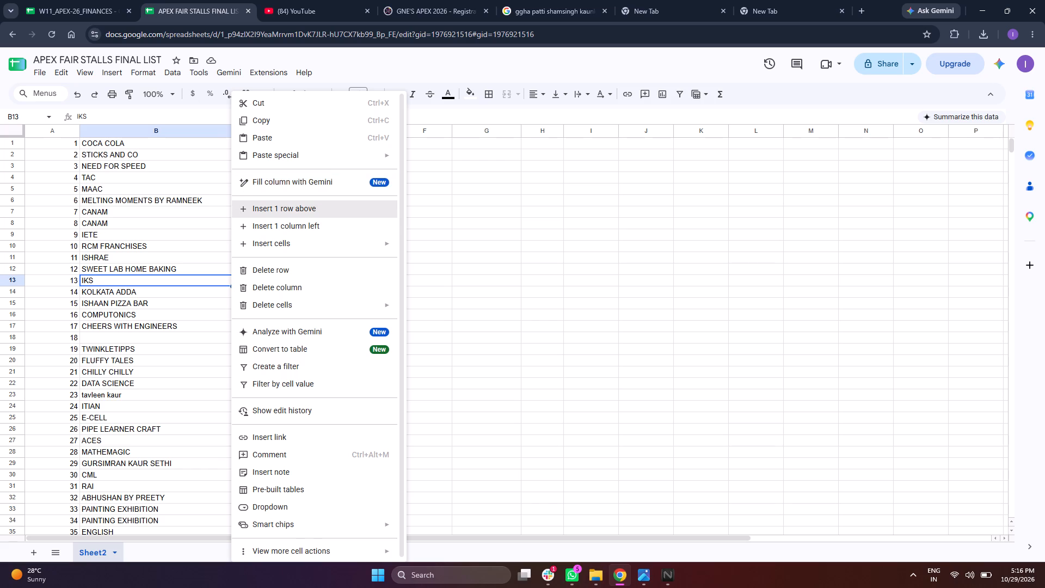
click(161, 291)
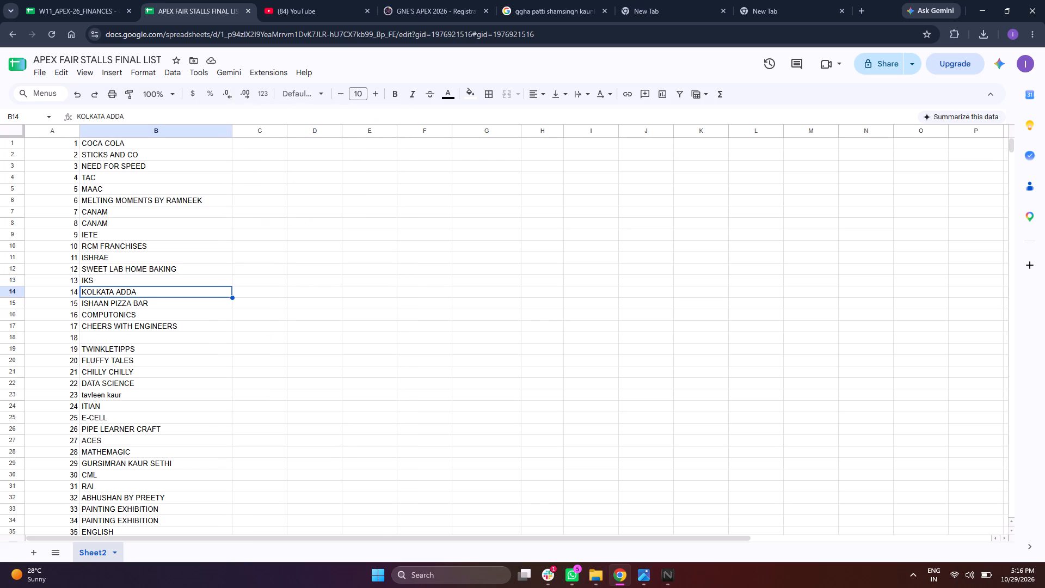
right_click(210, 291)
click(280, 205)
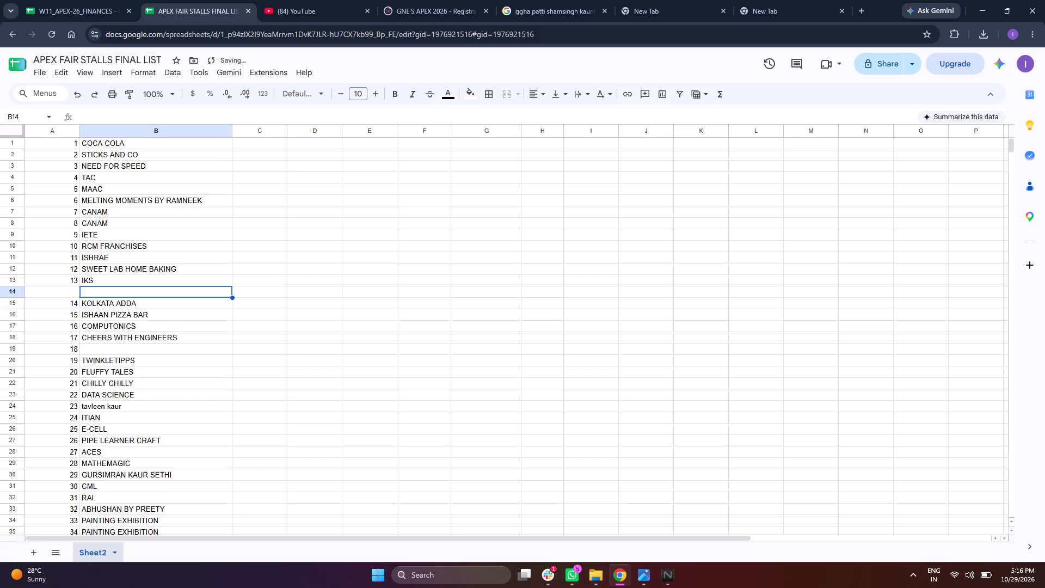
Fill the blank row 14 with the stall name QUIRLY JEWELS and the serial number 14.
click(92, 289)
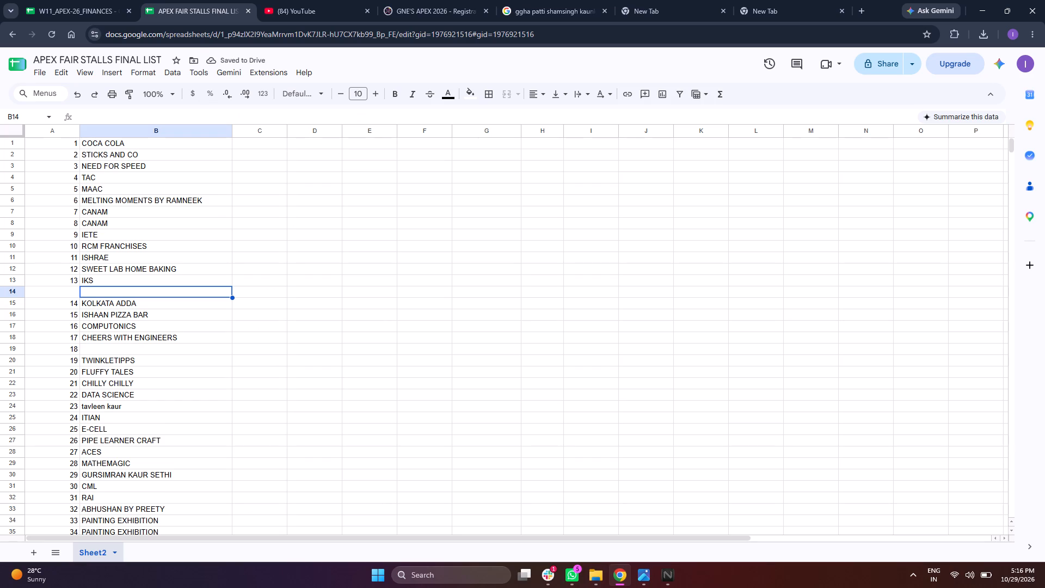
double_click(92, 289)
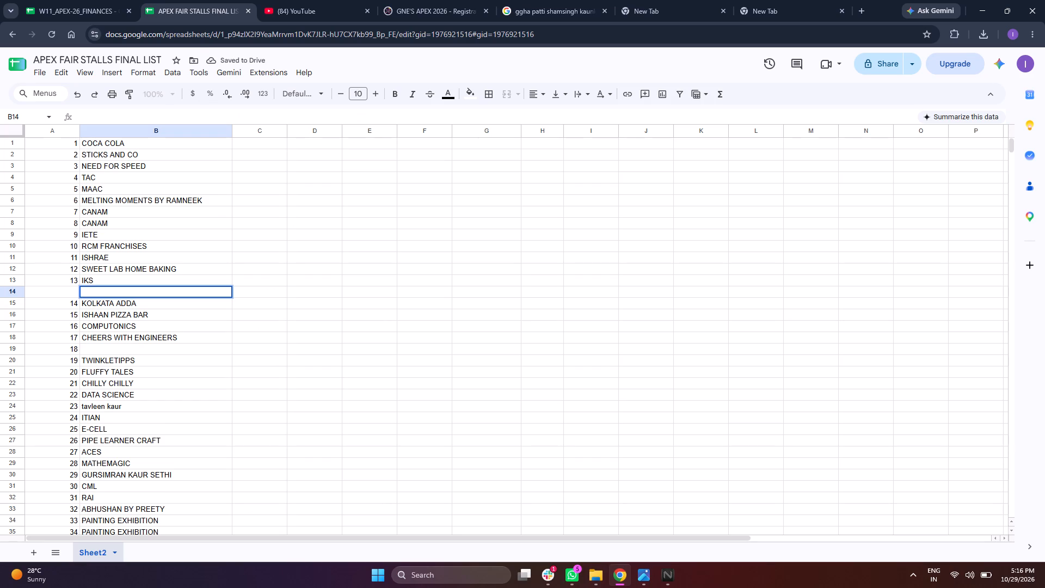
text(QUIR)
text(LY JEWELS)
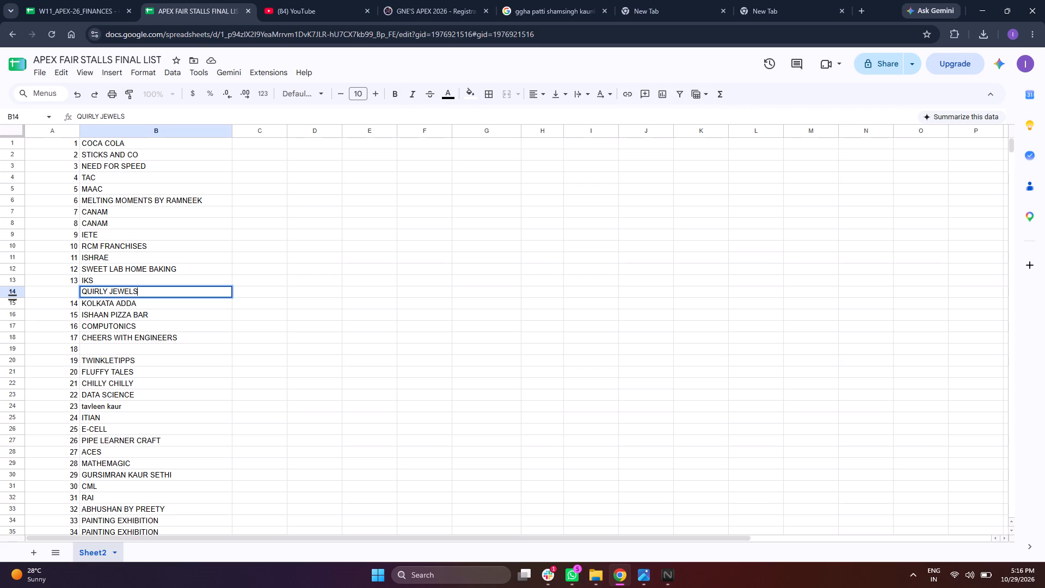
click(63, 289)
text(14)
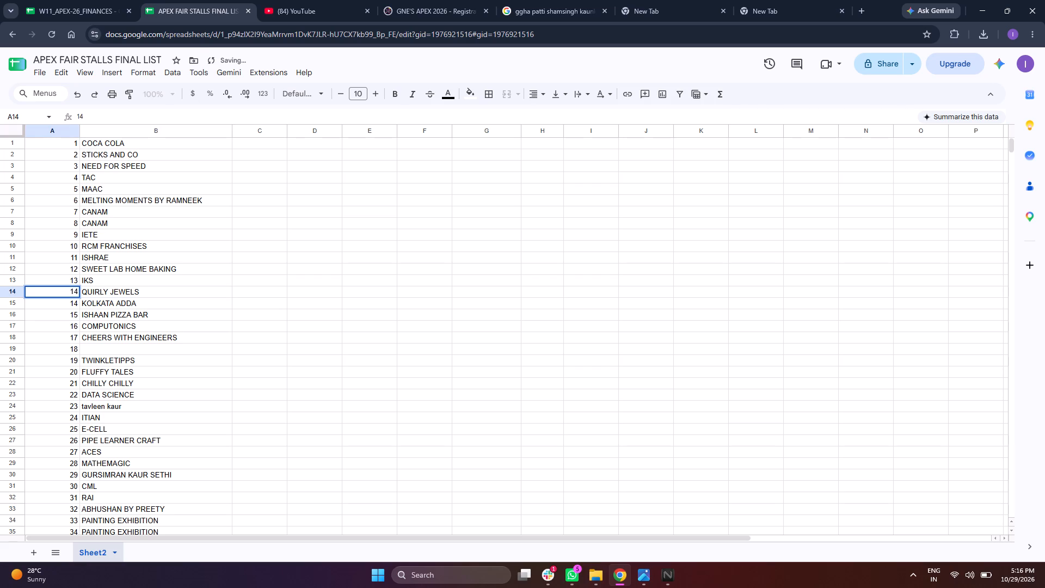
key(Down)
Renumber the KOLKATA ADDA, ISHAAN PIZZA BAR and COMPUTONICS rows in column A as 15, 16 and 17.
key(BackSpace)
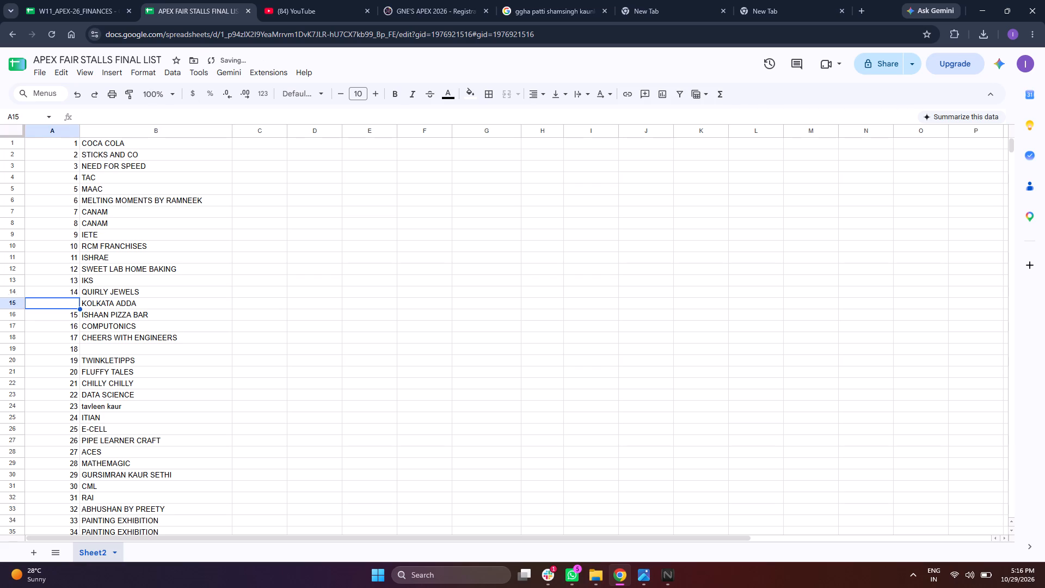
text(15)
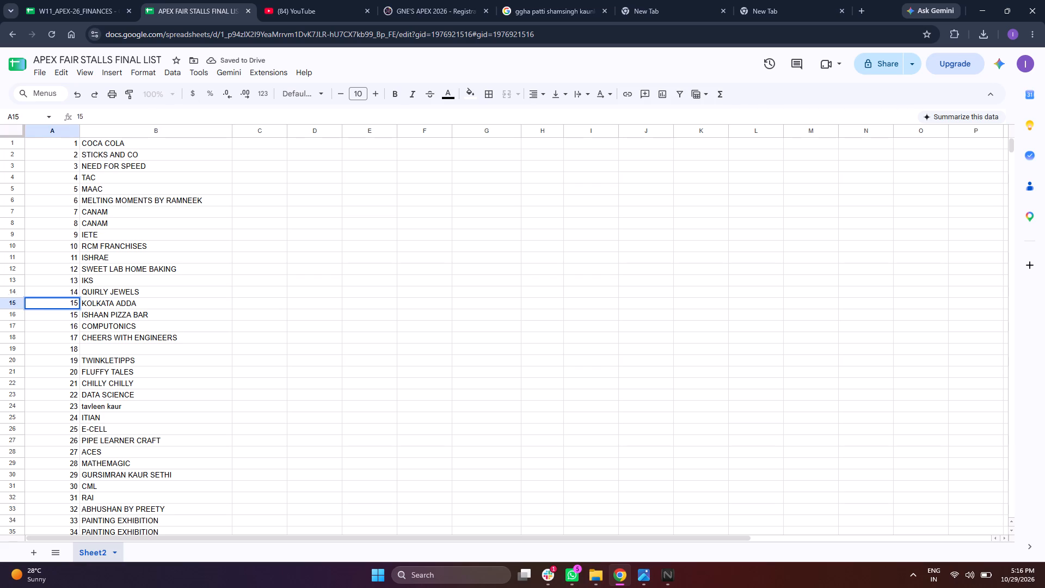
key(Down)
key(BackSpace)
text(16)
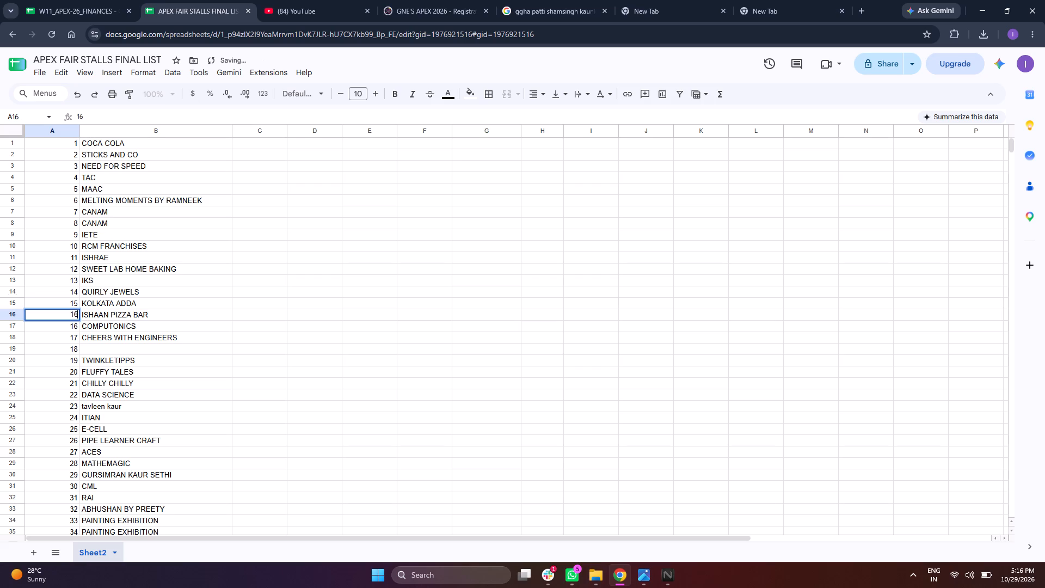
key(Down)
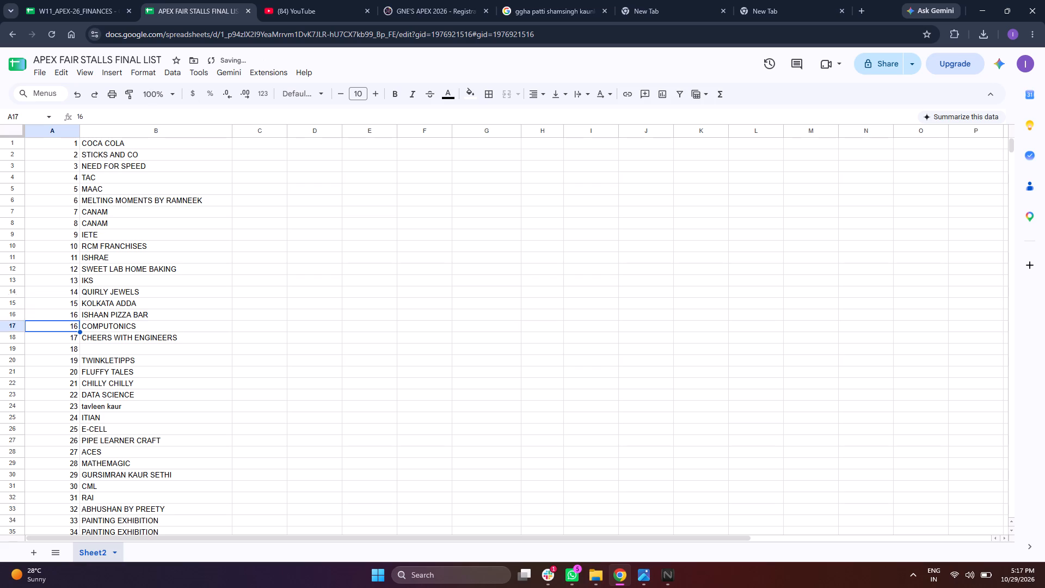
key(BackSpace)
text(17)
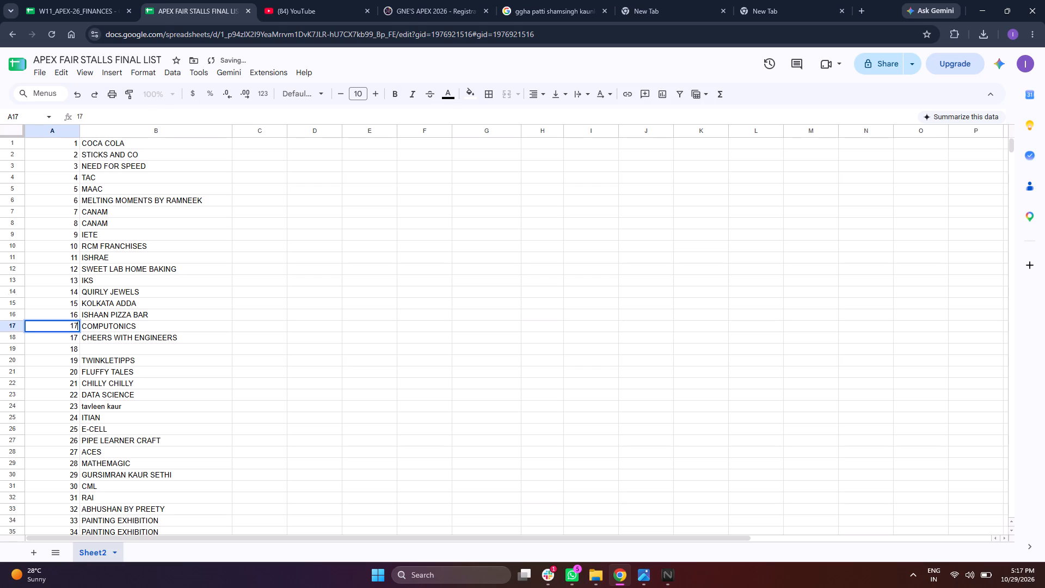
Replace the lowercase personal name in cell B24 with JEWELERY NAILS AND TAROT BY RN and commit it.
click(155, 398)
click(147, 407)
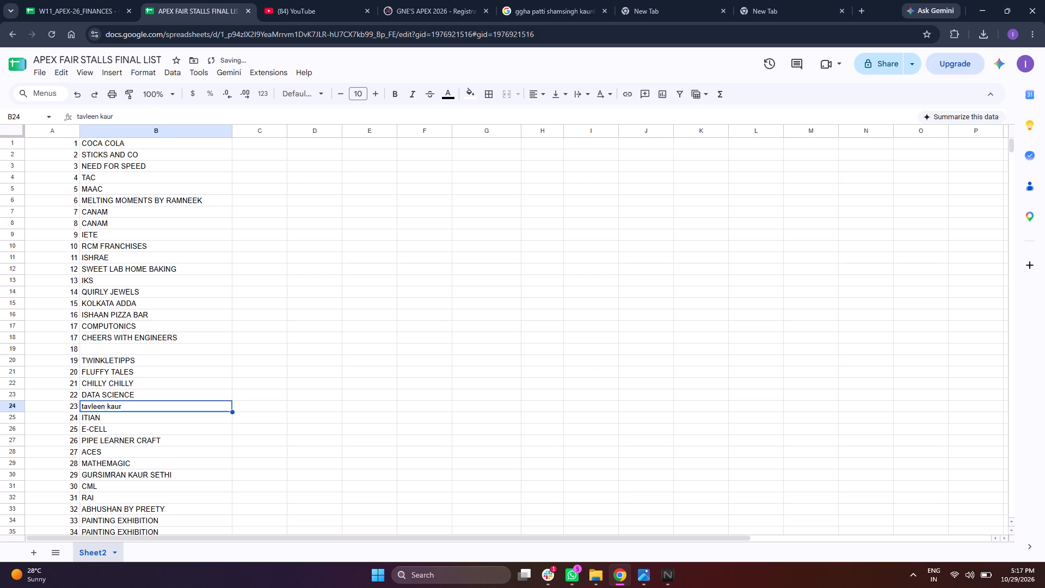
key(BackSpace)
text(JEWELERY NA)
text(ILS)
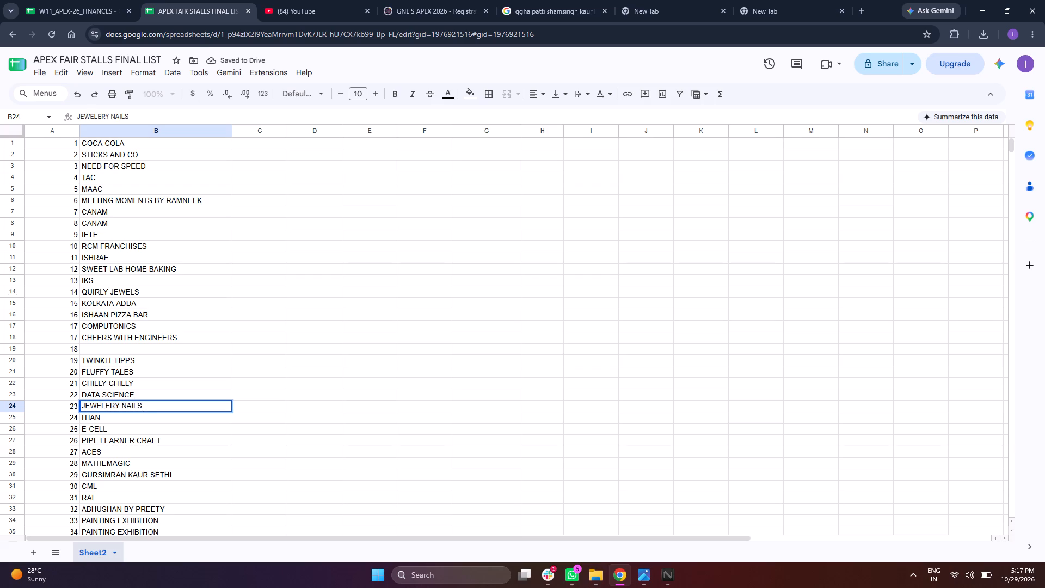
key(space)
text(AND TAROT)
key(space)
text(BY ARIN)
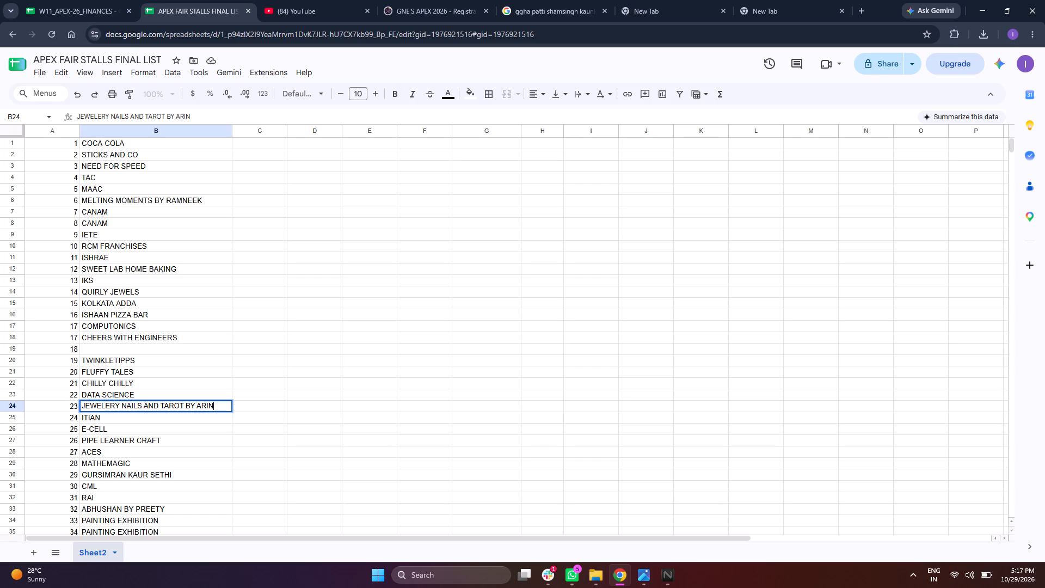
key(BackSpace)
key(BackSpace)
key(BackSpace)
key(BackSpace)
text(RN)
key(Up)
Change the serial number of the CHEERS WITH ENGINEERS row in cell A18 to 18.
key(Up)
key(Up)
key(Up)
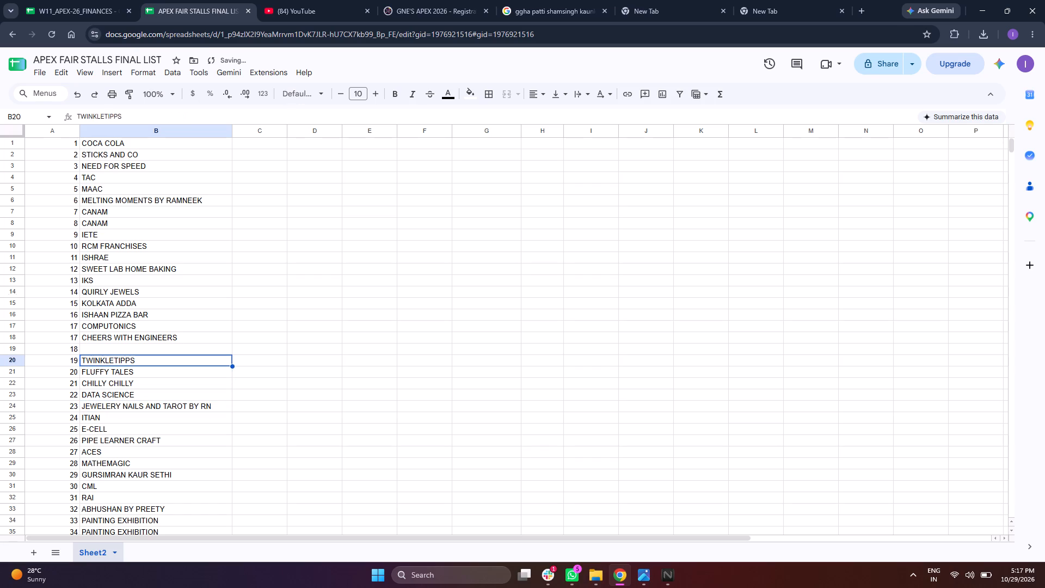
key(Up)
key(Up)
key(Left)
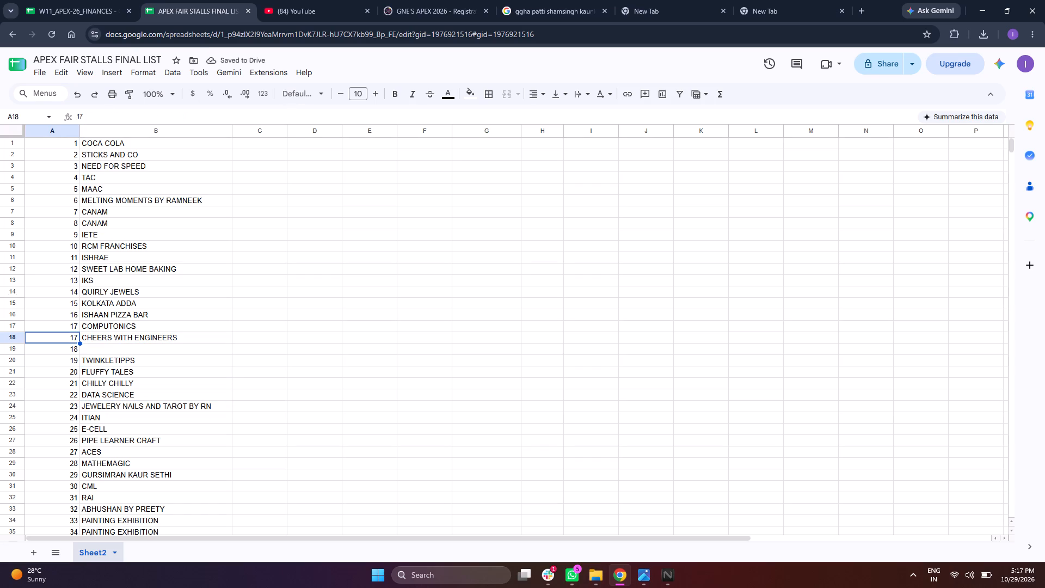
key(BackSpace)
text(18)
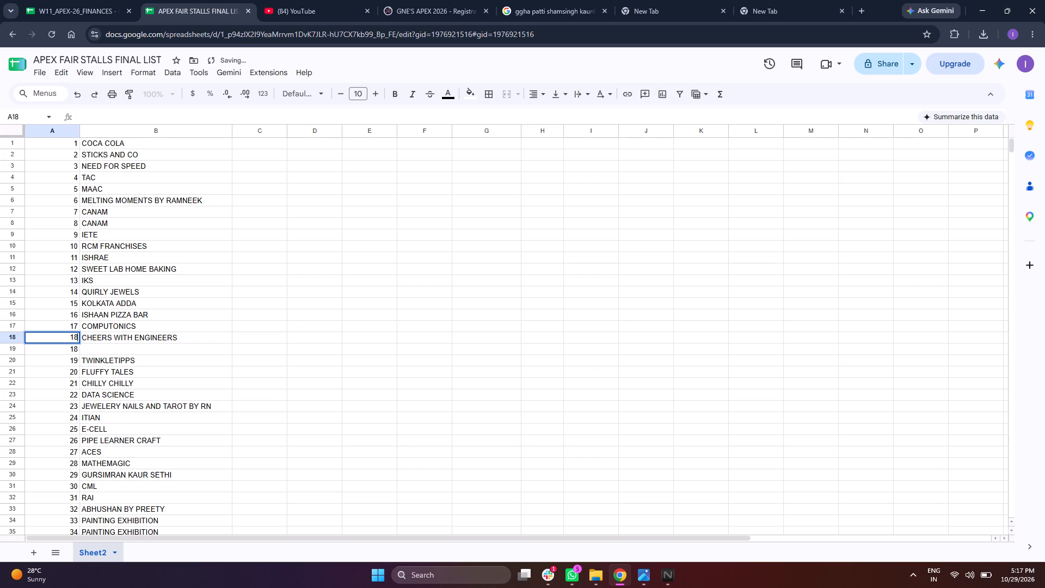
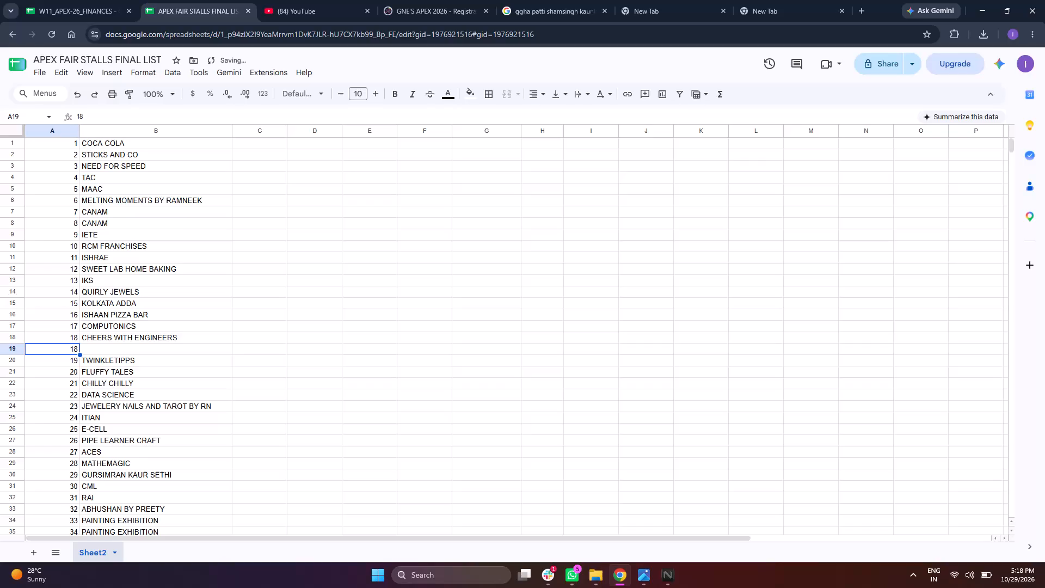
Renumber cells A19 to A22, from the unnamed row through CHILLY CHILLY, as 19, 20, 21 and 22.
key(BackSpace)
text(19)
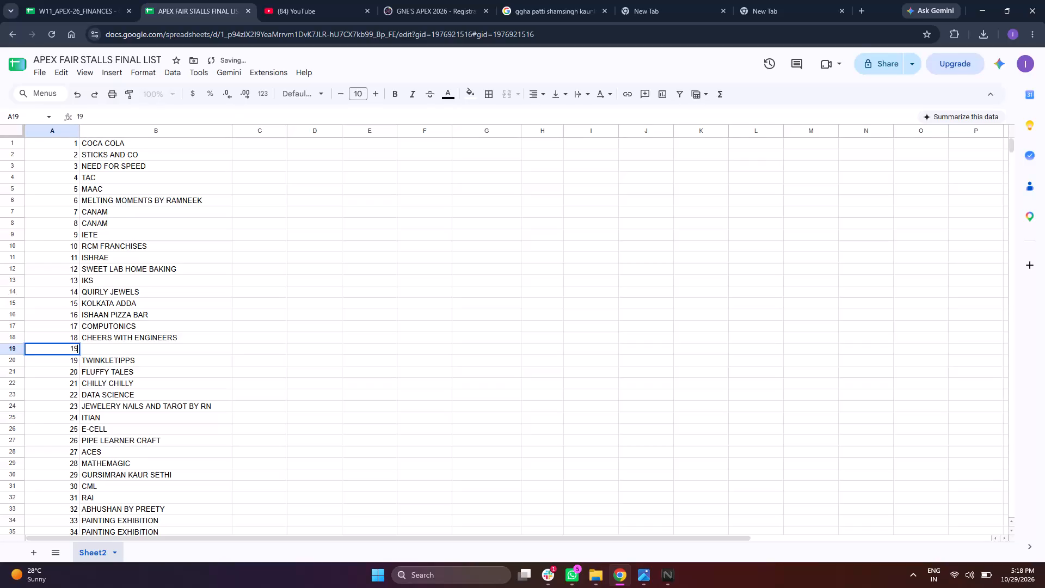
key(Down)
key(BackSpace)
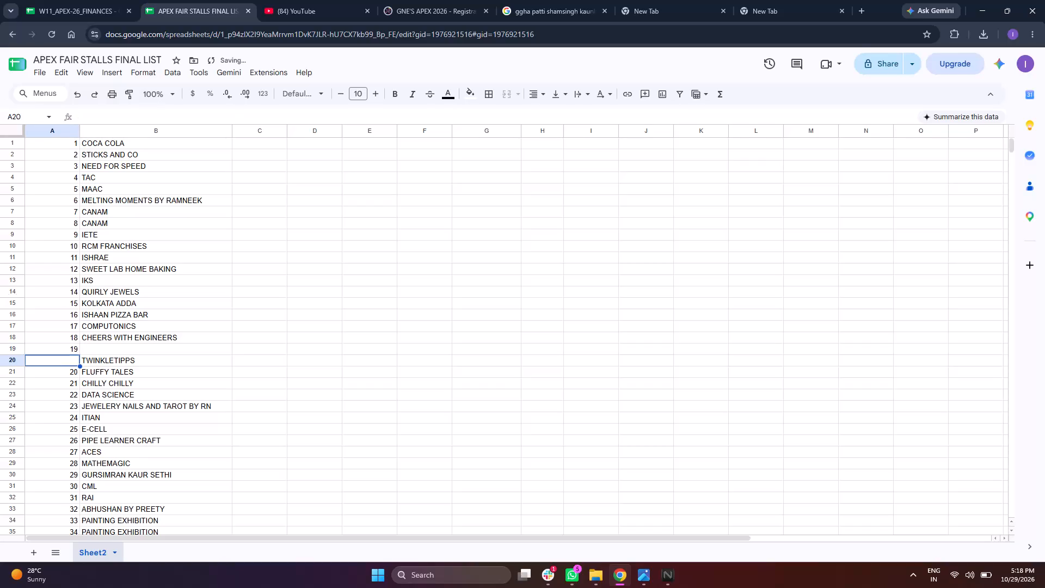
text(20)
key(Down)
key(BackSpace)
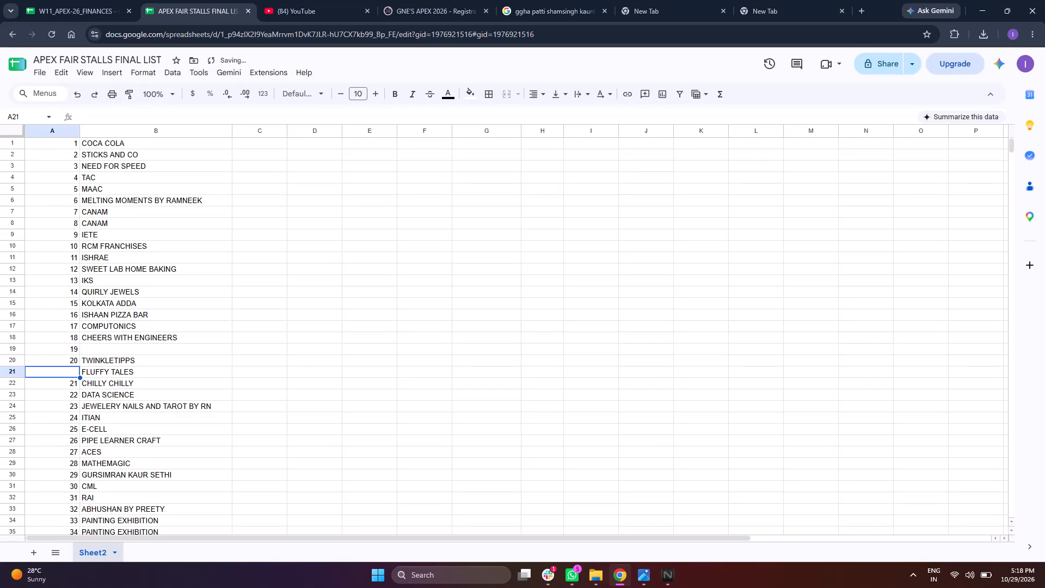
text(21)
key(Down)
key(BackSpace)
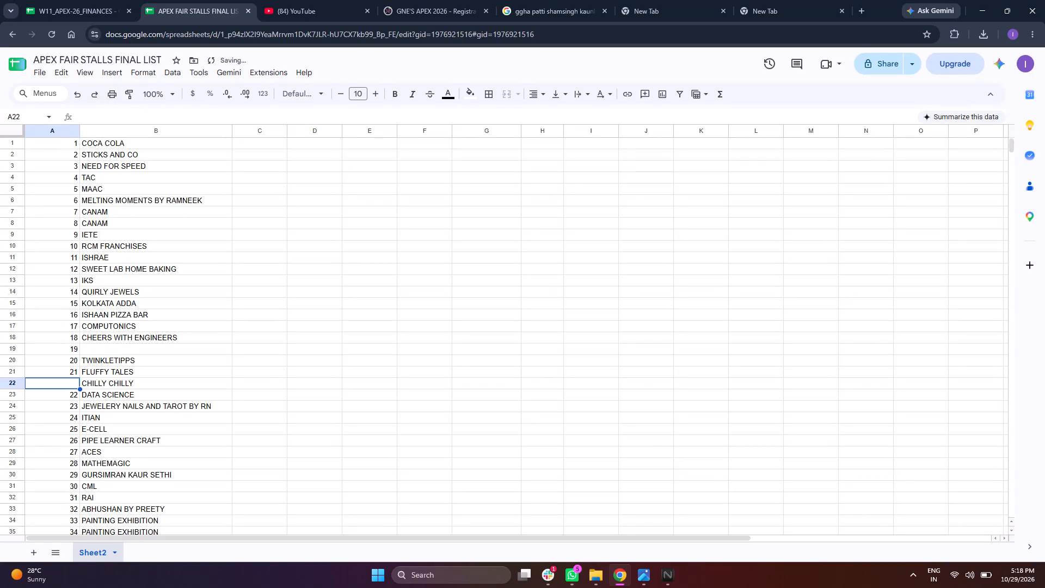
key(BackSpace)
text(22)
key(Down)
Renumber cells A23 to A26, from DATA SCIENCE through E-CELL, as 23, 24, 25 and 26.
key(BackSpace)
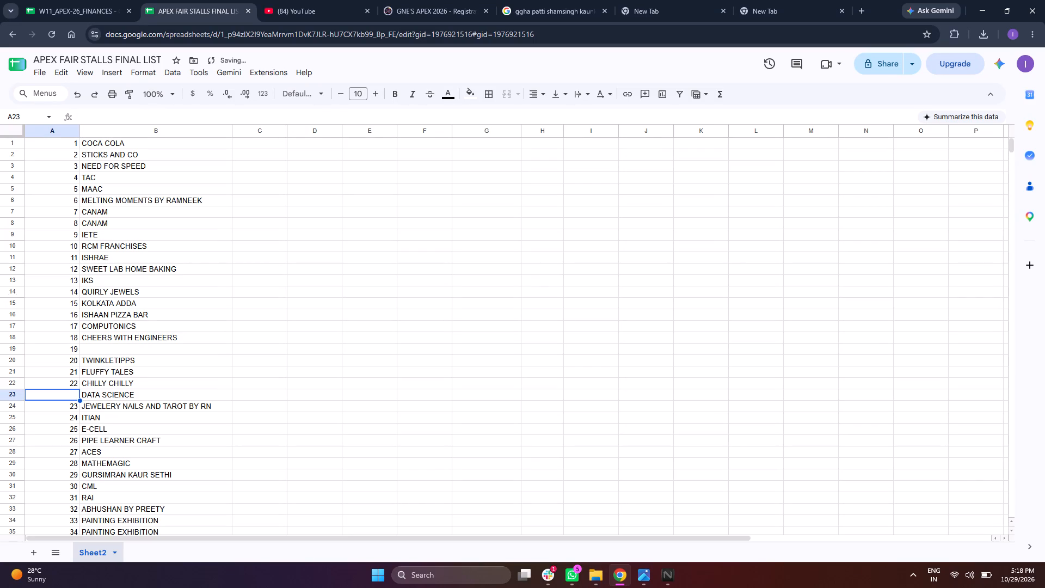
text(23)
key(Down)
key(BackSpace)
text(24)
key(Down)
key(BackSpace)
text(25)
key(Down)
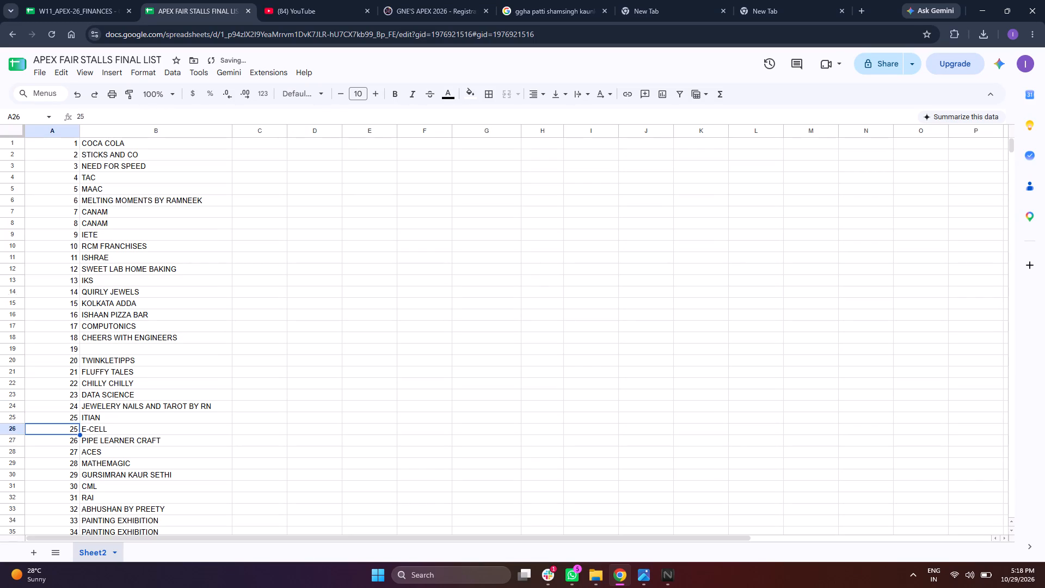
key(BackSpace)
text(26)
key(Down)
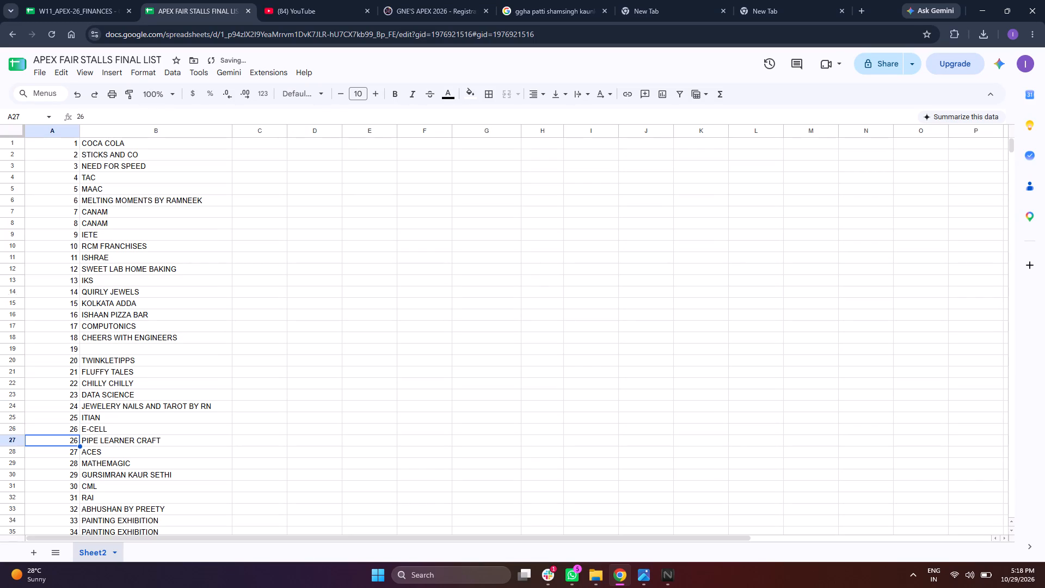
Renumber cells A27 to A30, starting with the PIPE LEARNER CRAFT row, as 27, 28, 29 and 30.
key(BackSpace)
text(27)
key(Down)
key(BackSpace)
text(28)
key(Down)
key(BackSpace)
text(29)
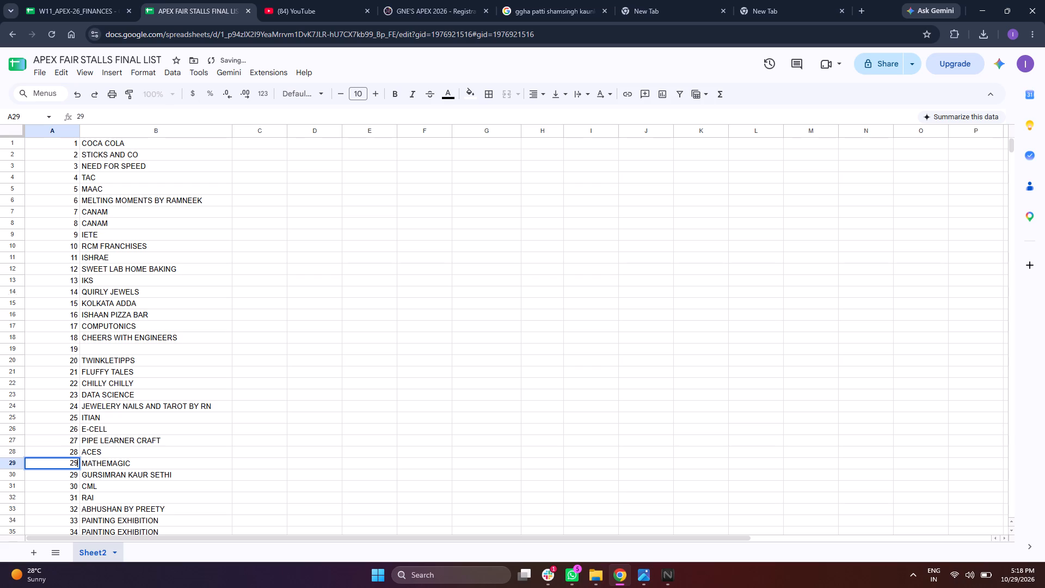
key(Down)
key(BackSpace)
key(2)
key(BackSpace)
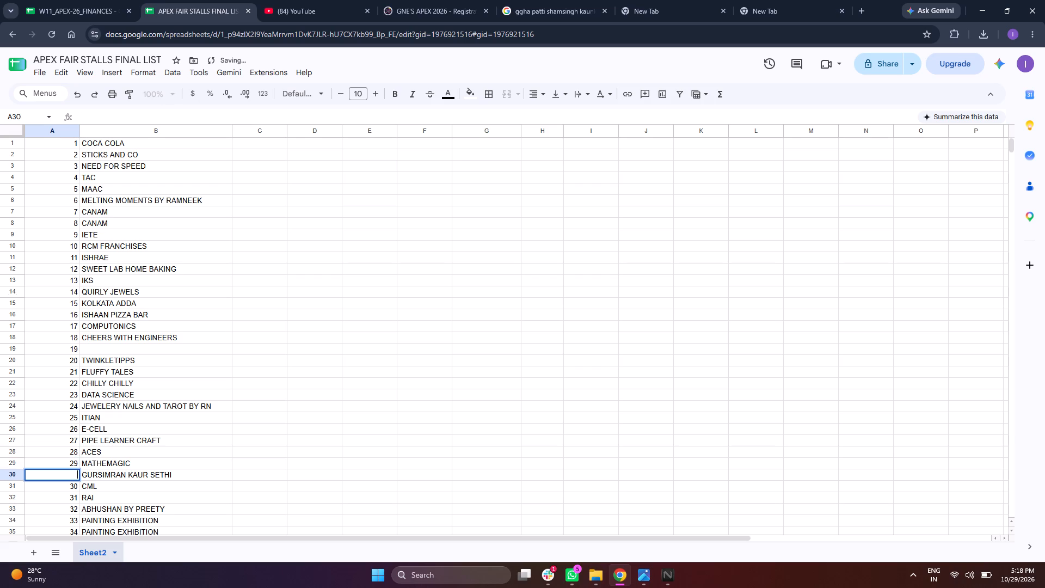
text(30)
key(Down)
Renumber cells A31 to A34, from CML through the first PAINTING EXHIBITION row, as 31, 32, 33 and 34.
key(BackSpace)
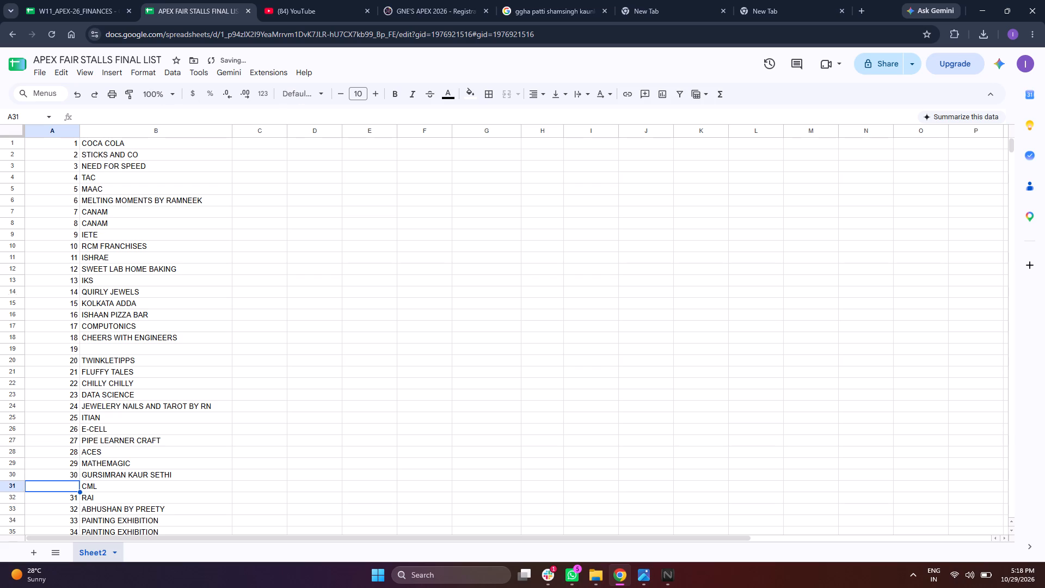
text(31)
key(Down)
key(BackSpace)
text(32)
key(Down)
key(BackSpace)
text(33)
key(Down)
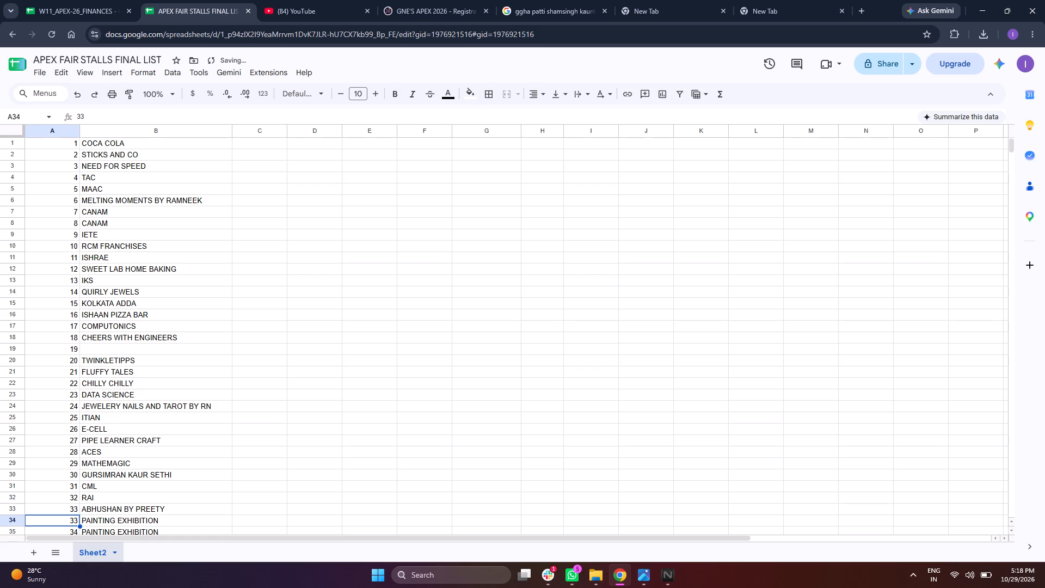
key(BackSpace)
text(34)
key(Down)
Renumber the second PAINTING EXHIBITION row and the ENGLISH row in column A as 35 and 36.
key(BackSpace)
text(35)
key(Down)
key(BackSpace)
text(36)
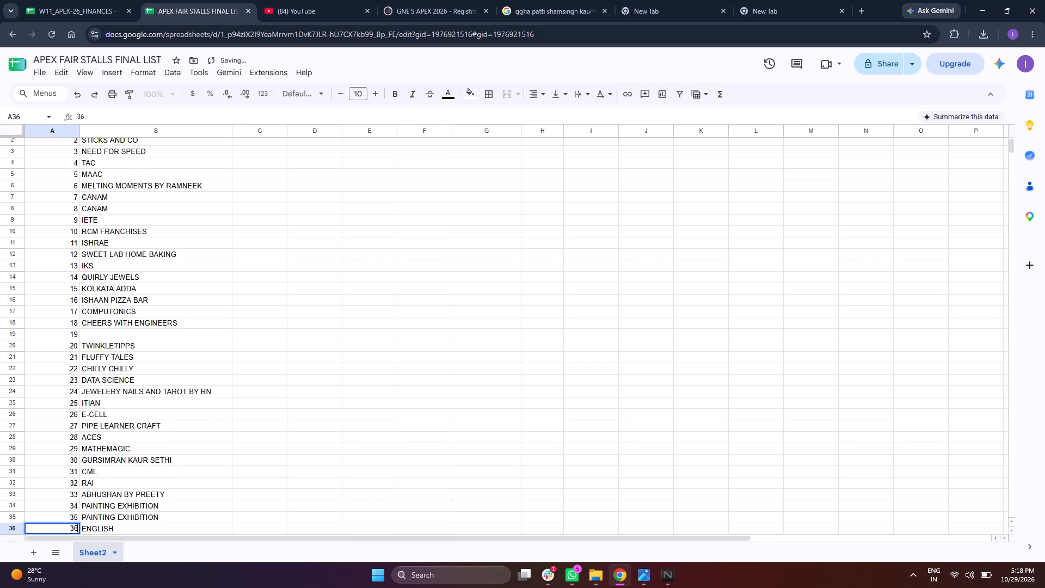
key(Down)
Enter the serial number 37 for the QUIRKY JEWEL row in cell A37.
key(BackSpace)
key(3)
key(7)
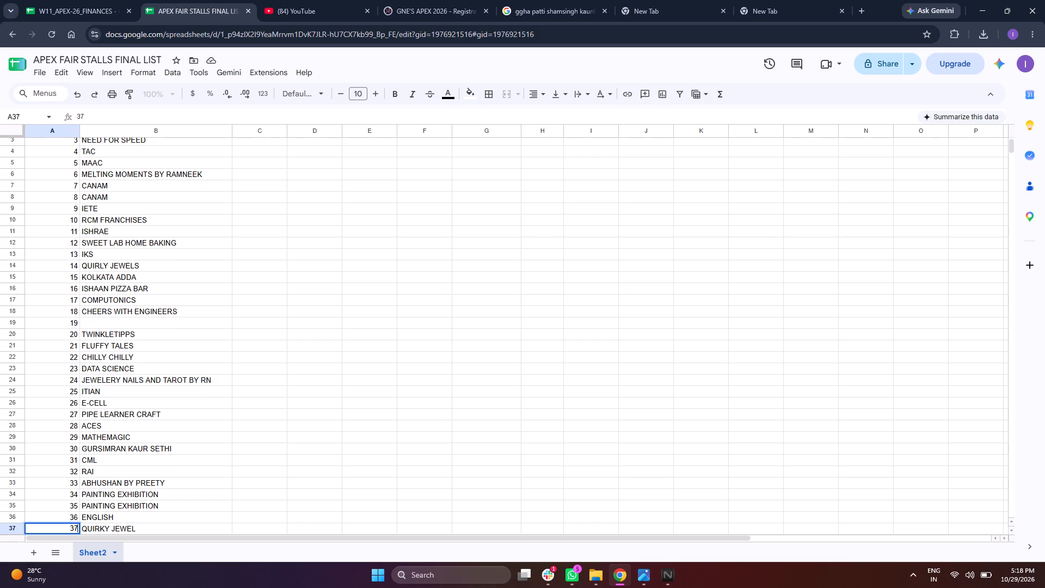
Delete the duplicate QUIRKY JEWEL entry by removing the whole of row 37.
scroll(159, 522, down, 1)
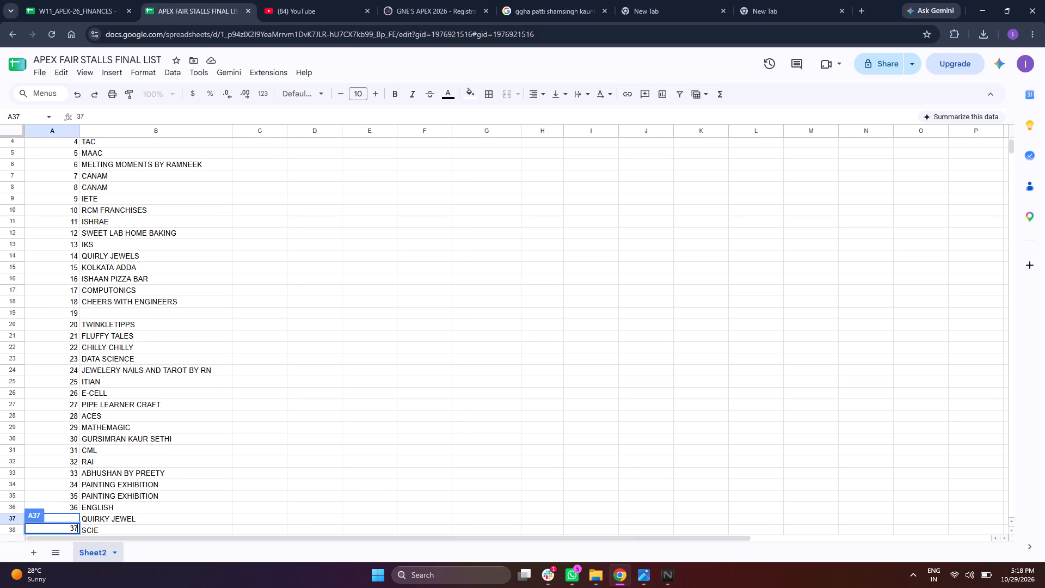
click(76, 516)
right_click(76, 516)
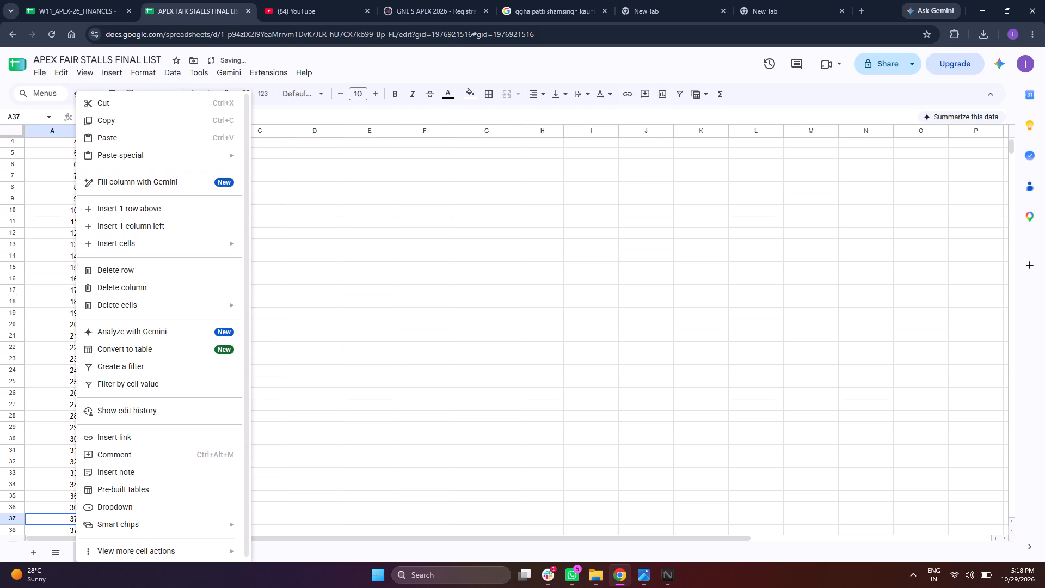
click(145, 272)
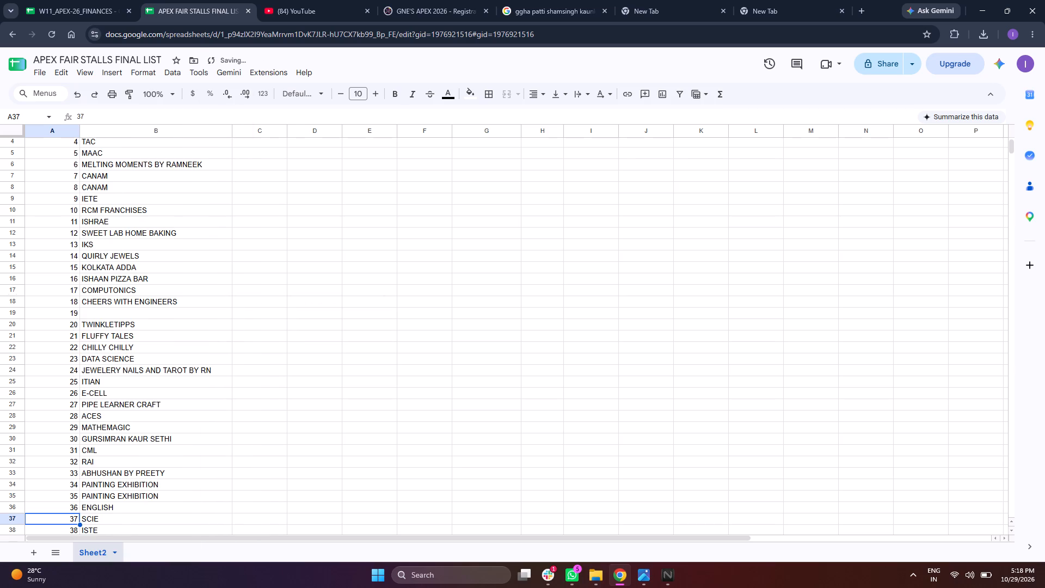
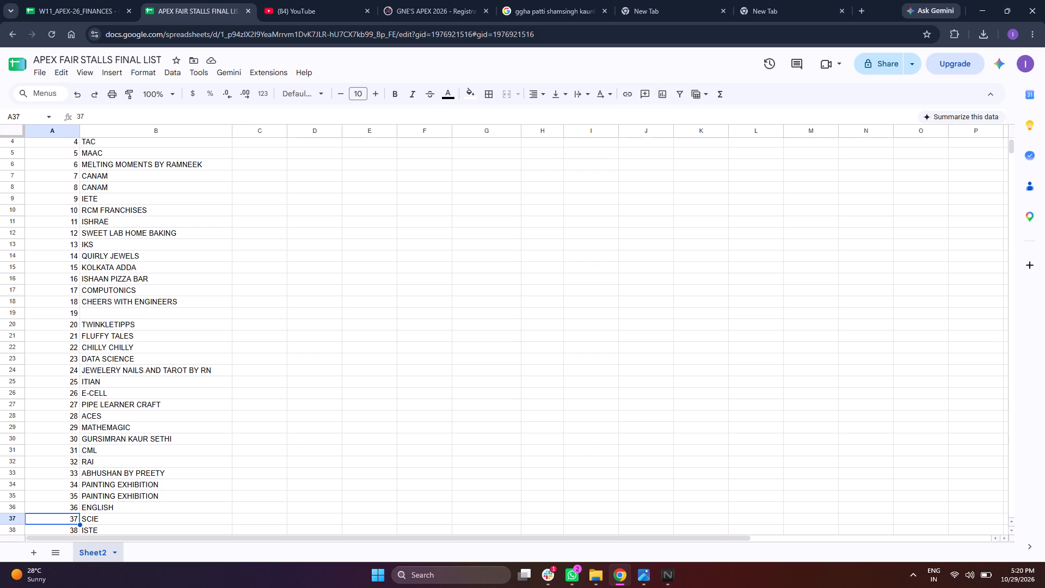
Review the remaining numbered stall entries from the SCIE row down to the last B.ARCH row, and return to row 37.
key(Down)
key(Down)
key(Down)
key(Down)
key(Down)
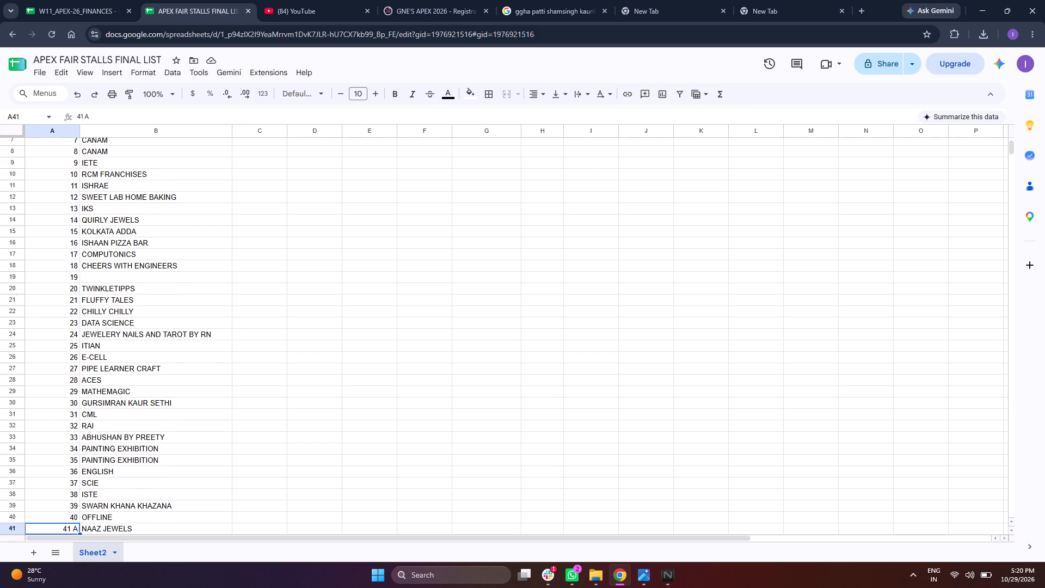
key(Down)
key(Down)
key(Down)
key(Down)
key(Down)
key(Down)
key(Down)
key(Down)
key(Down)
key(Down)
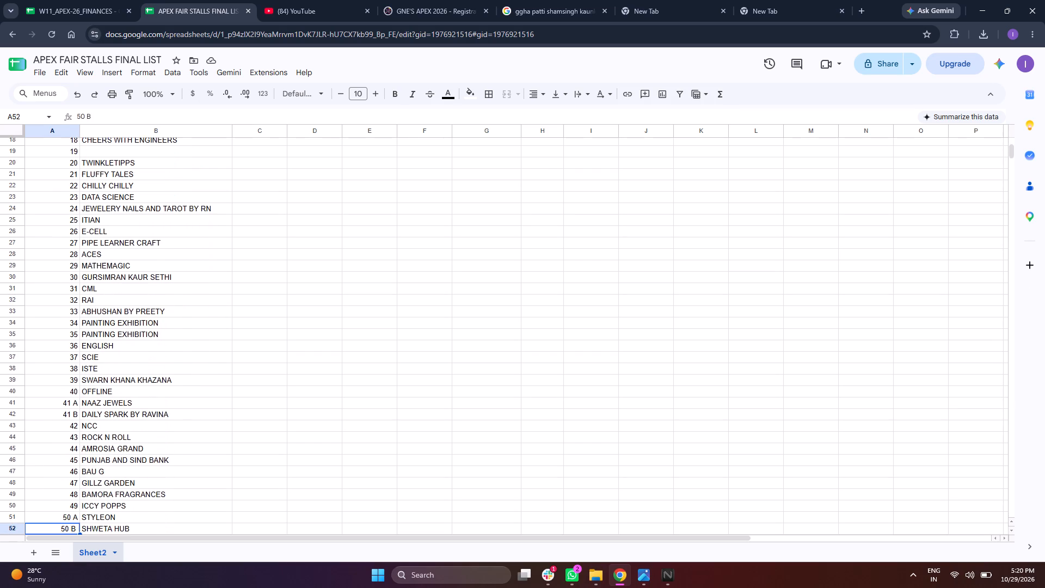
key(Down)
key(Down)
key(Down)
key(Down)
key(Down)
key(Down)
key(Down)
key(Down)
key(Down)
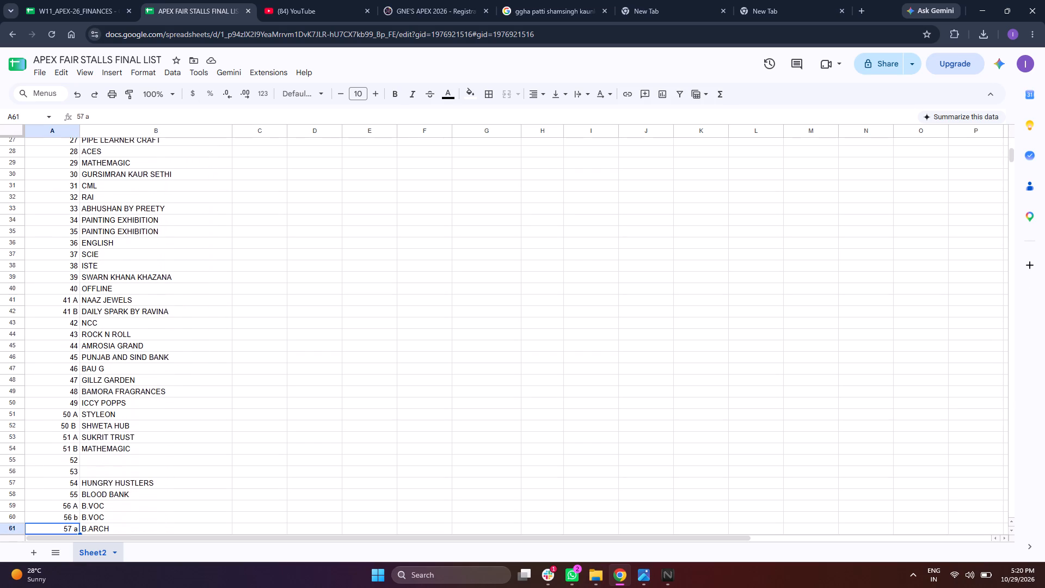
key(Down)
key(Down)
key(Down)
key(Up)
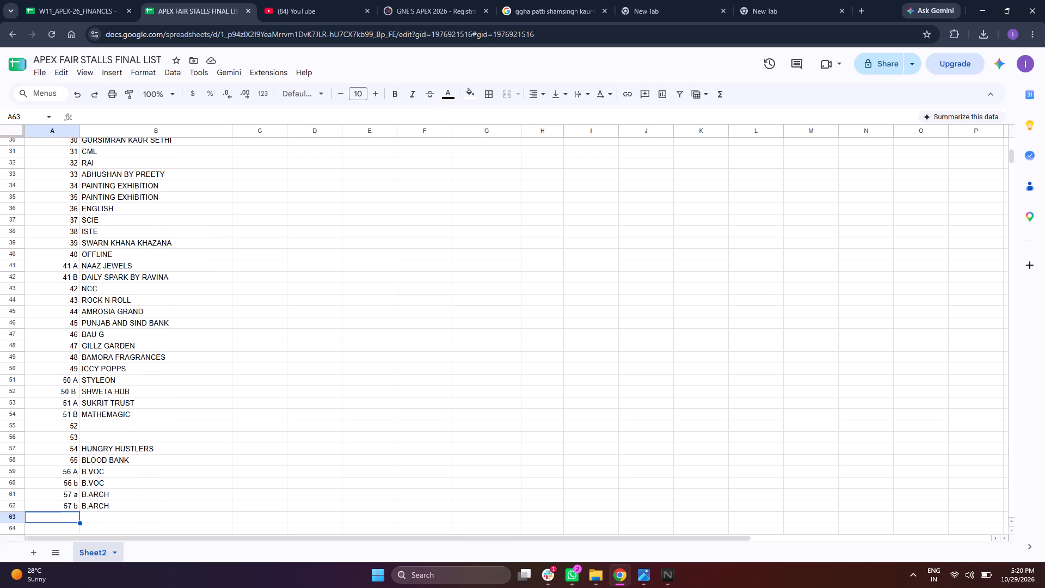
key(Up)
key(Up)
key(Up)
key(Up)
key(Up)
key(Up)
key(Up)
key(Up)
key(Up)
key(Up)
key(Up)
key(Up)
key(Up)
key(Up)
key(Up)
key(Up)
key(Up)
key(Up)
key(Up)
key(Up)
key(Up)
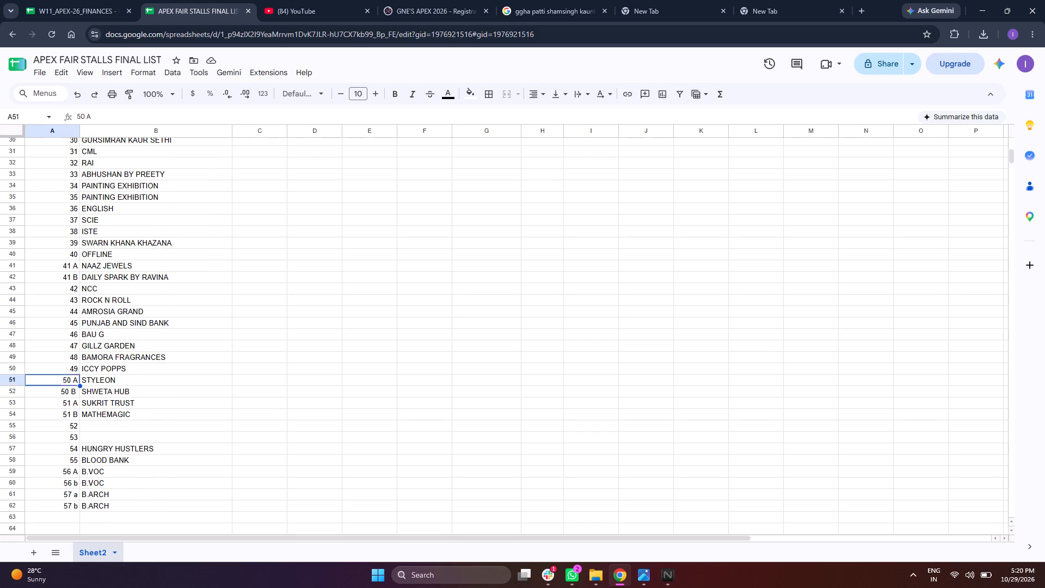
key(Up)
key(Up)
key(Down)
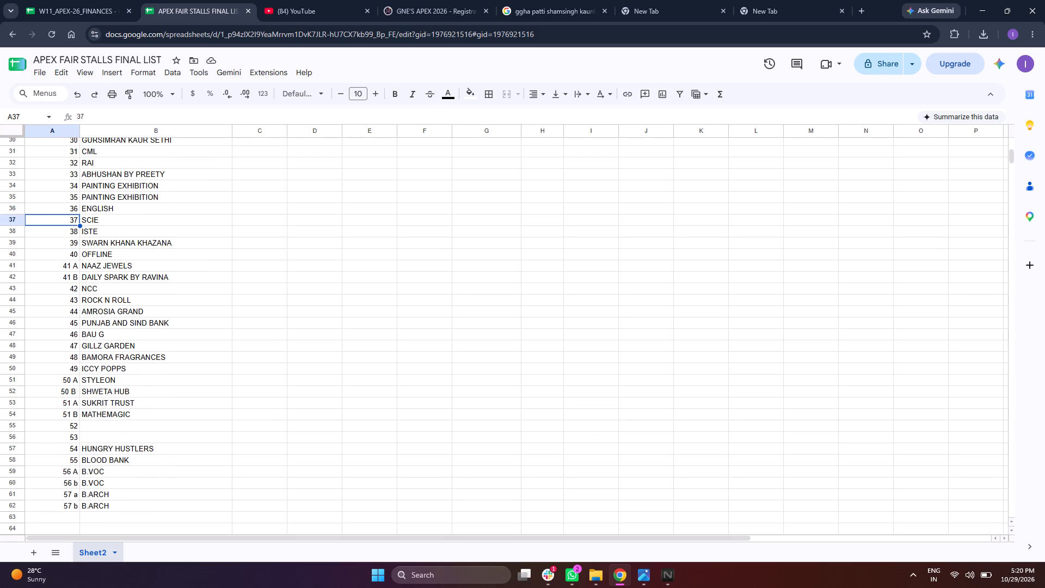
Insert a blank row above the SCIE entry and give it the serial number 37 in column A.
click(190, 216)
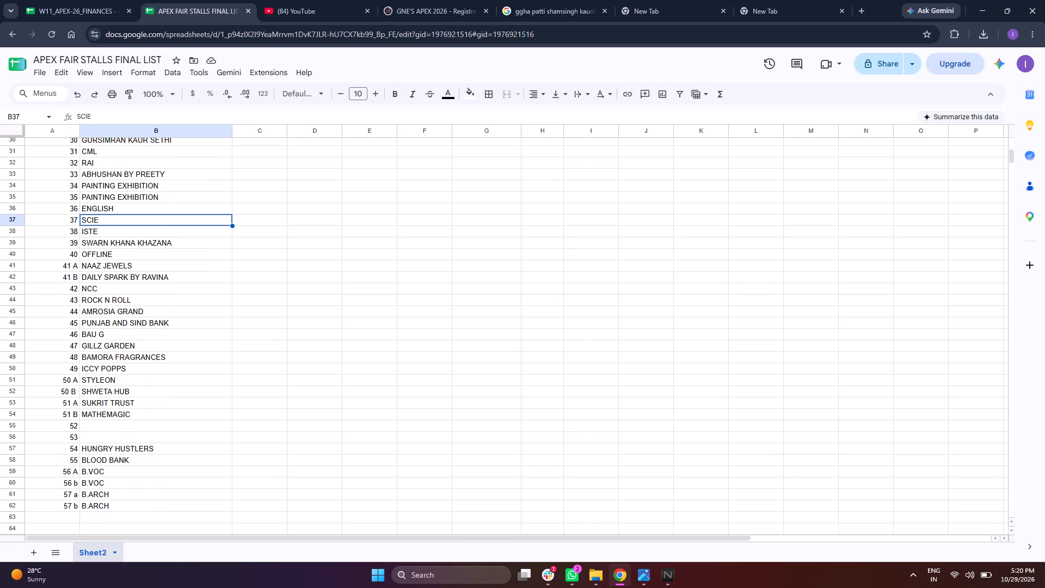
click(191, 222)
right_click(192, 222)
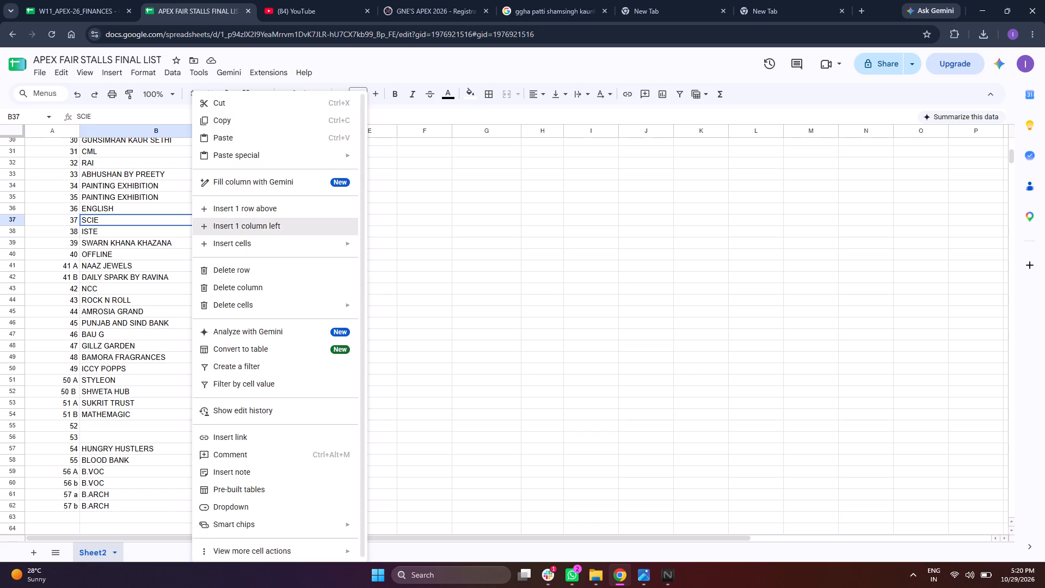
click(237, 205)
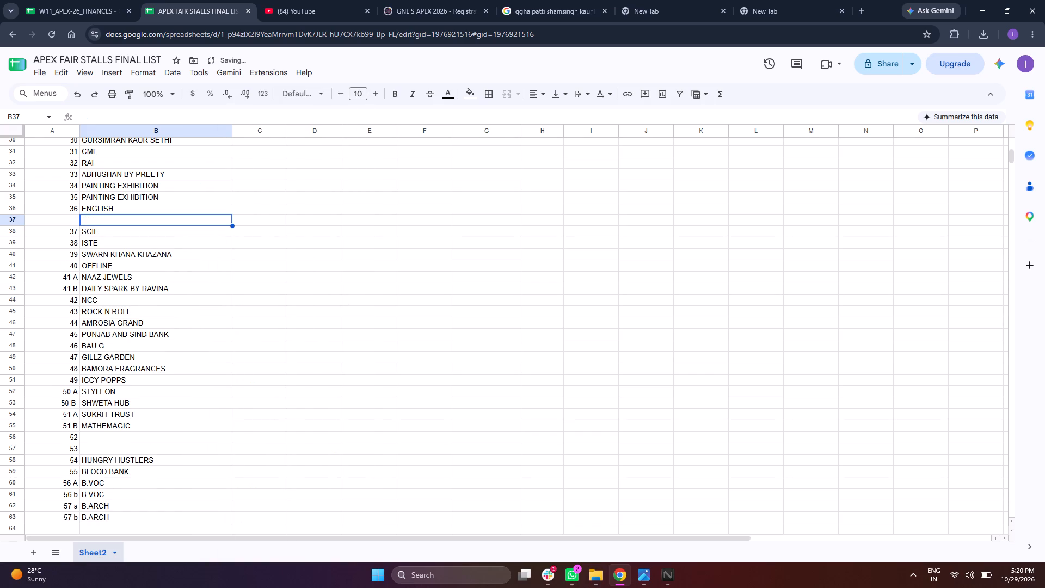
click(73, 220)
text(37)
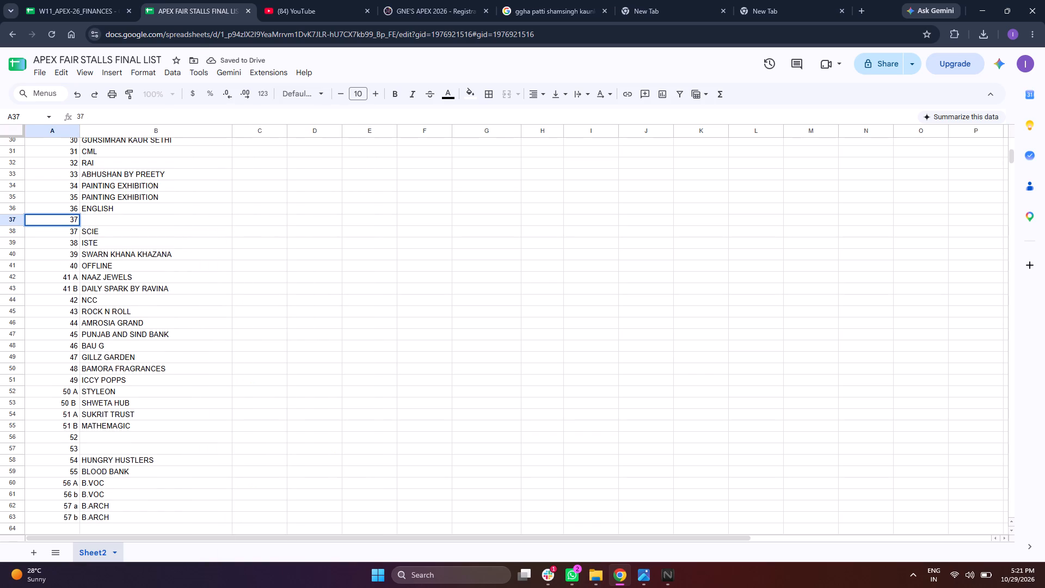
key(Down)
Renumber the SCIE, ISTE and SWARN KHANA KHAZANA rows in column A as 38, 39 and 40.
key(BackSpace)
text(38)
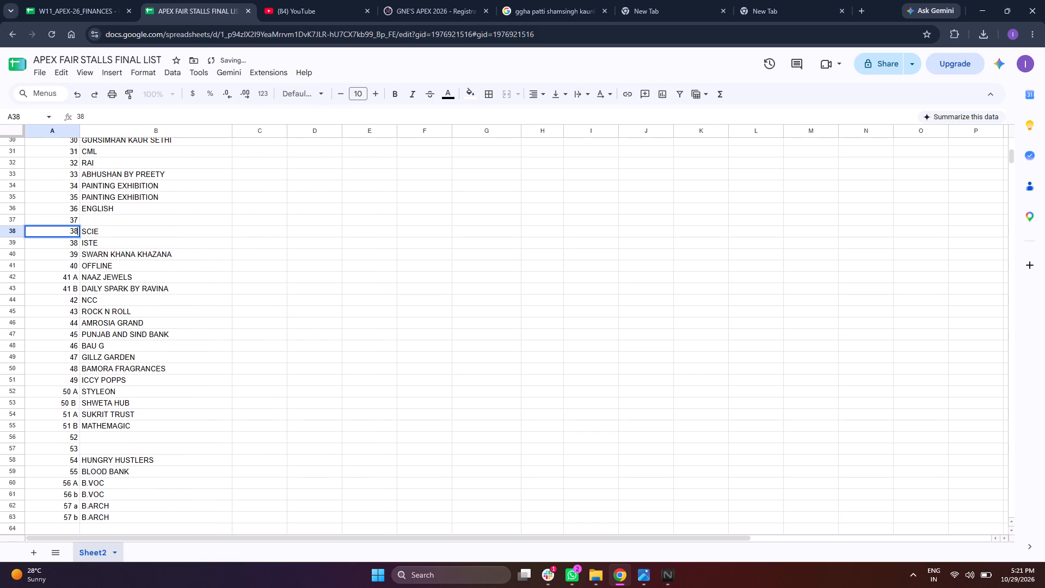
key(Down)
key(BackSpace)
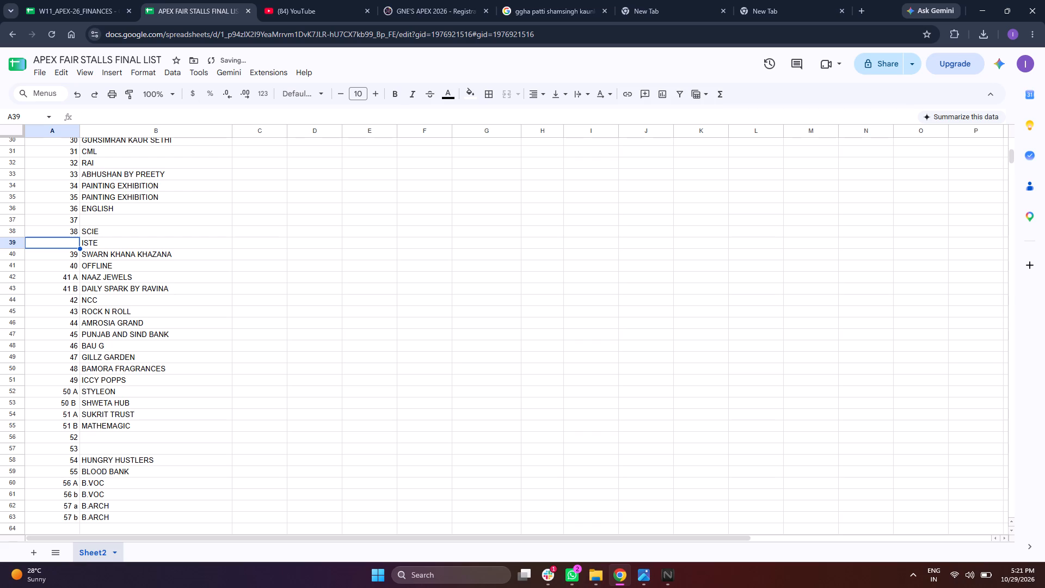
text(39)
key(Left)
key(Down)
key(BackSpace)
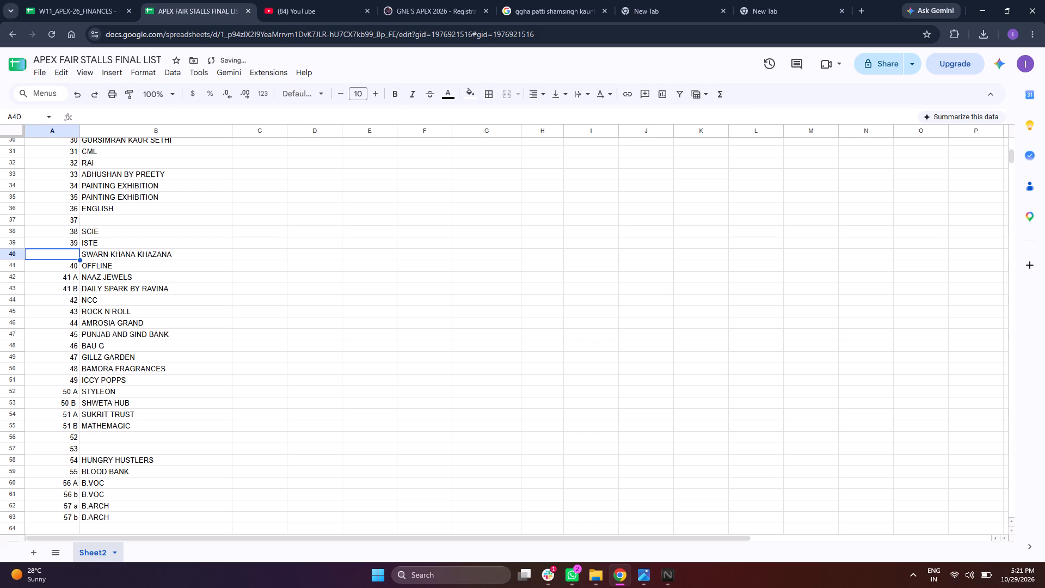
text(4-)
key(BackSpace)
key(0)
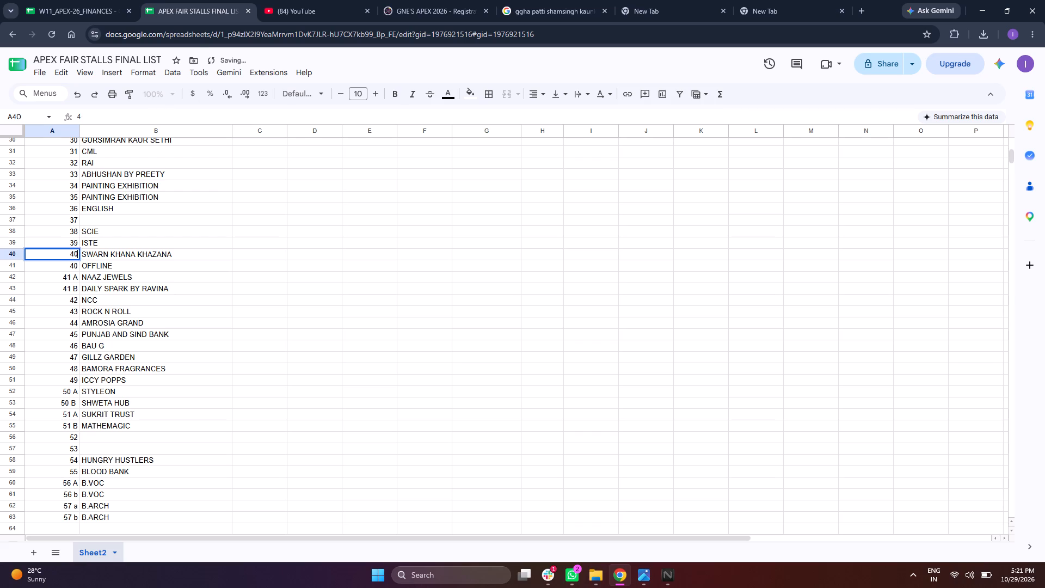
key(Down)
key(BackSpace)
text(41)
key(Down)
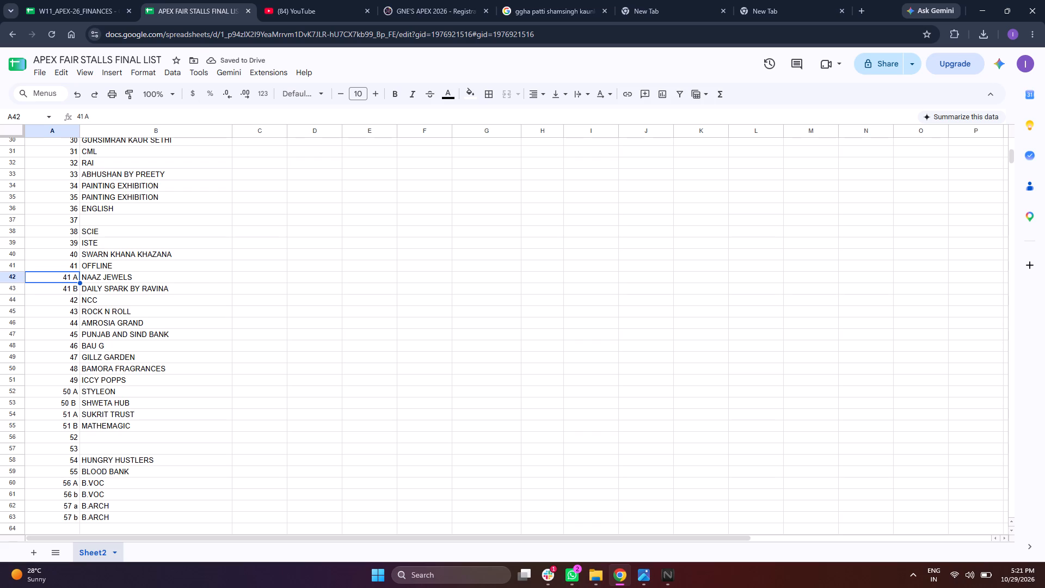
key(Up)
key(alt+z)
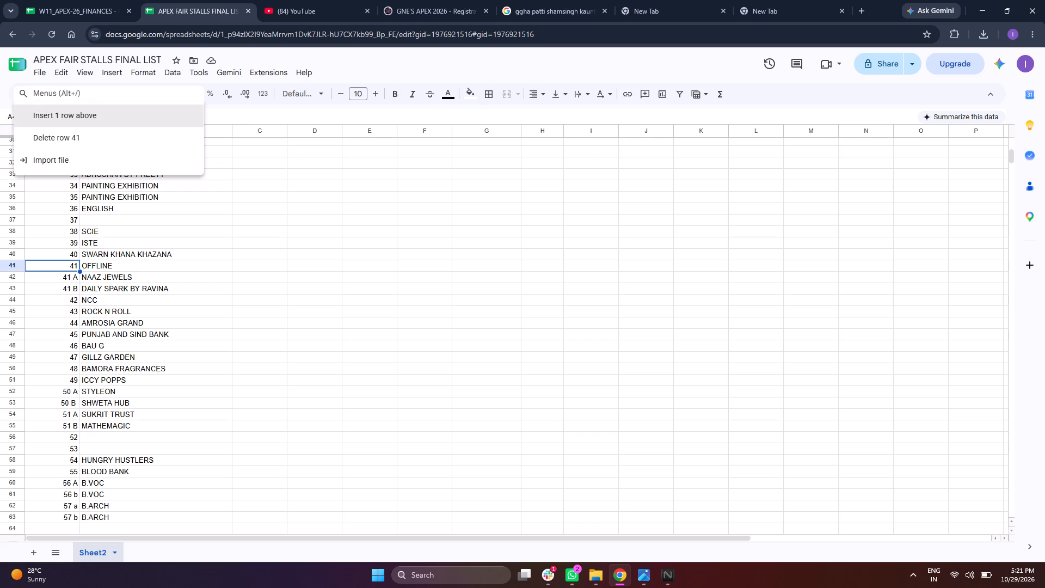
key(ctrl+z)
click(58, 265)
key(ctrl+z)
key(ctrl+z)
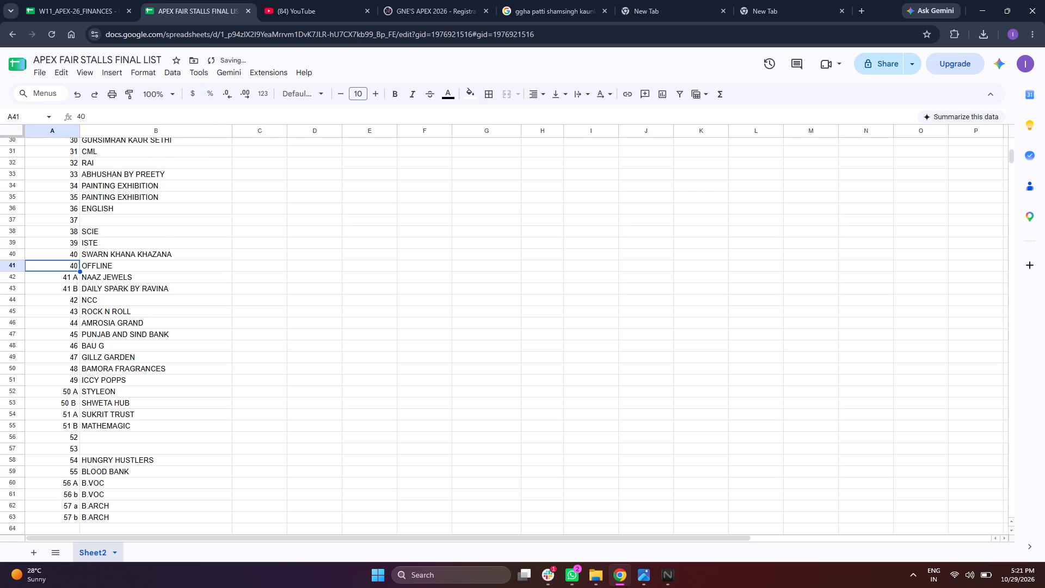
Set the serial number of the OFFLINE row in cell A41 to 41.
key(BackSpace)
text(41)
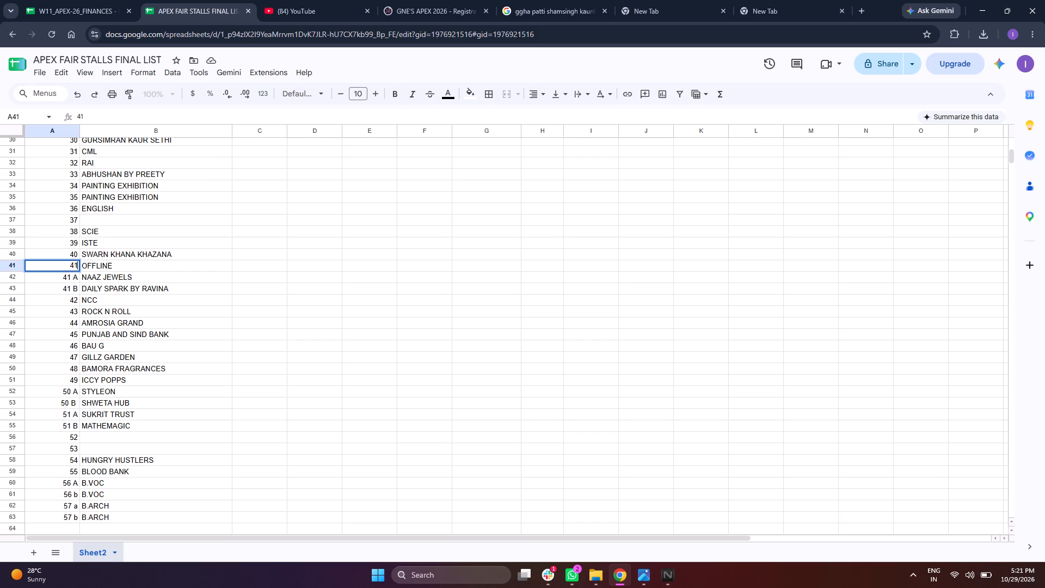
key(Down)
Renumber the NAAZ JEWELS row as 42 A and the DAILY SPARK BY RAVINA row as 42 B.
key(Left)
key(Left)
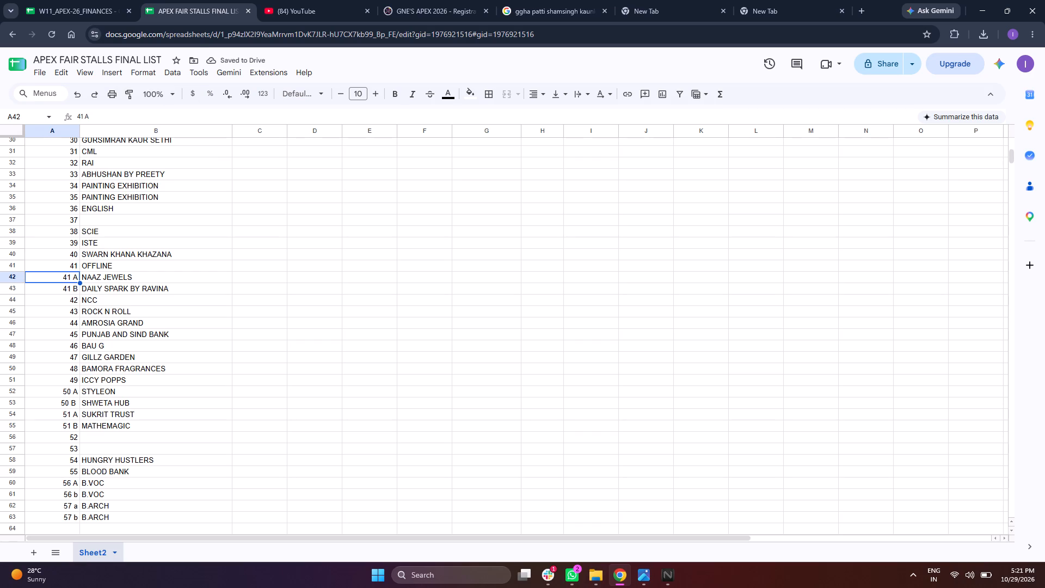
double_click(66, 274)
key(Left)
key(Left)
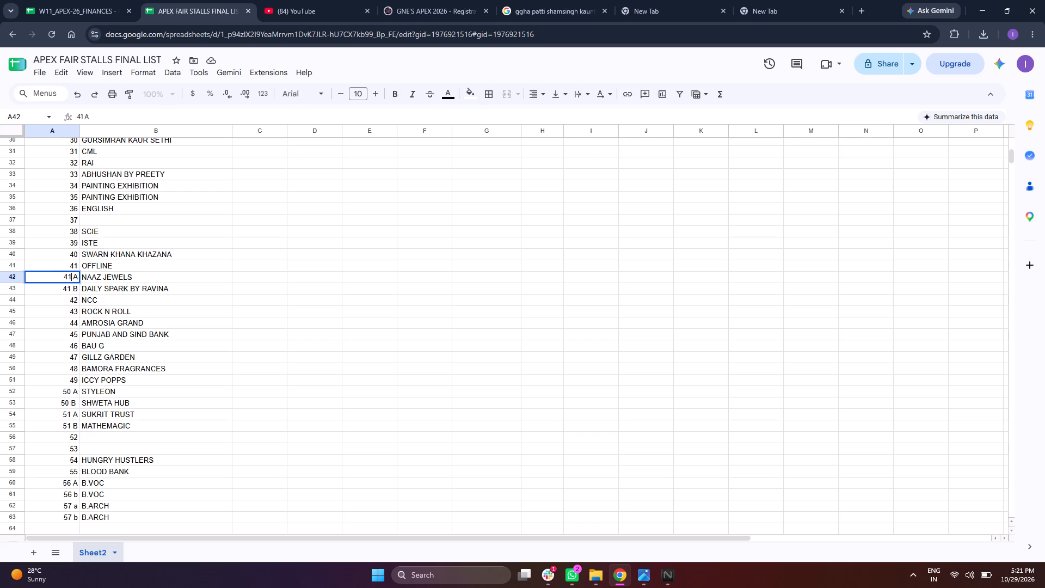
key(BackSpace)
key(2)
key(Down)
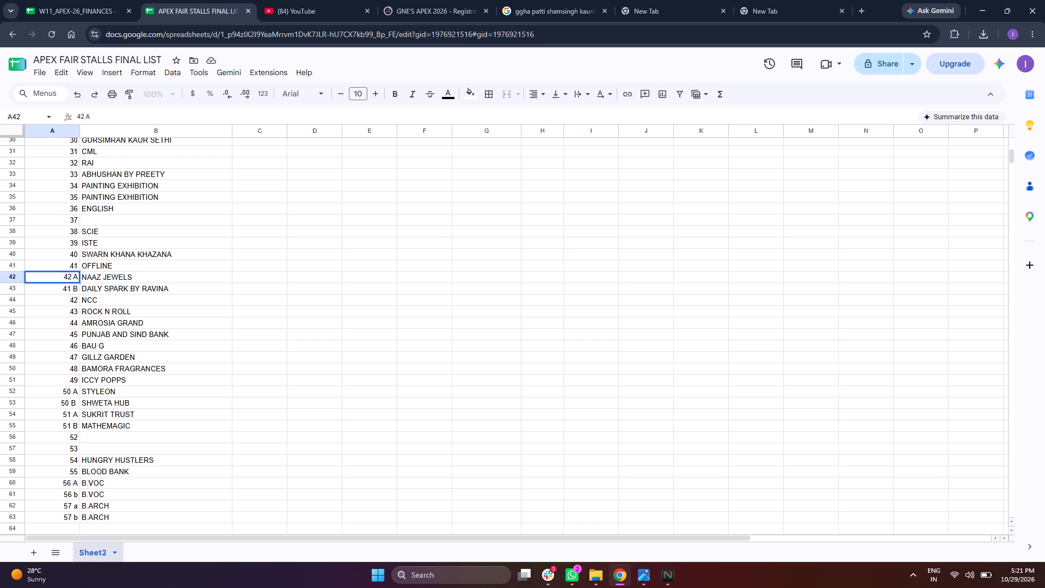
double_click(66, 283)
click(66, 283)
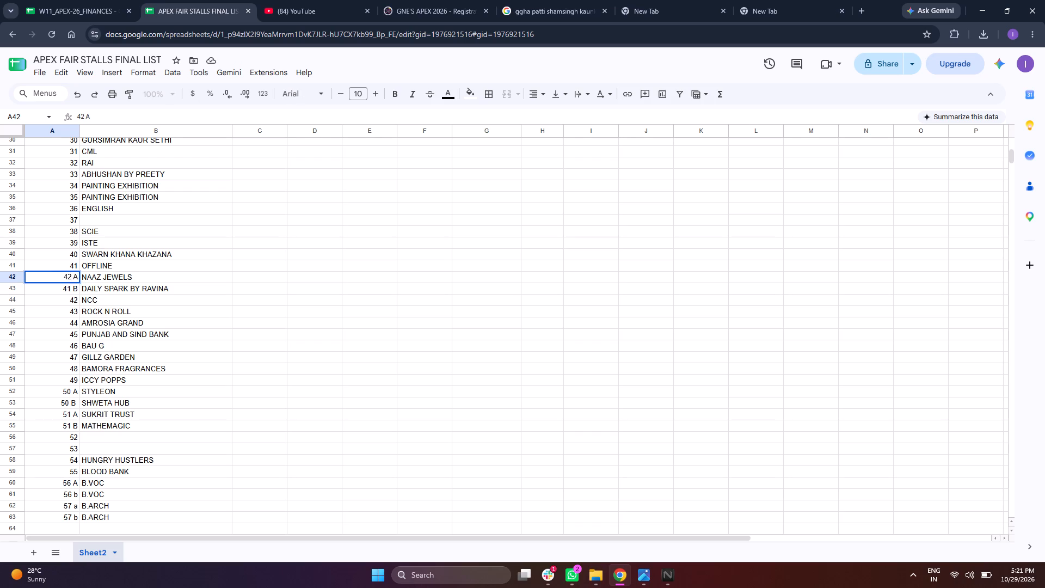
double_click(68, 289)
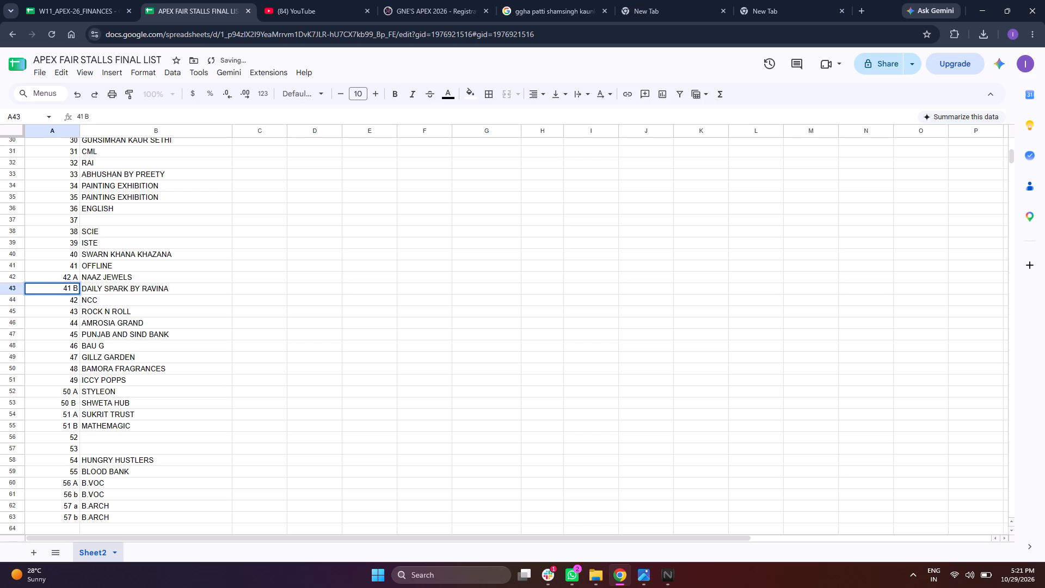
key(Left)
key(Left)
key(BackSpace)
key(2)
click(67, 303)
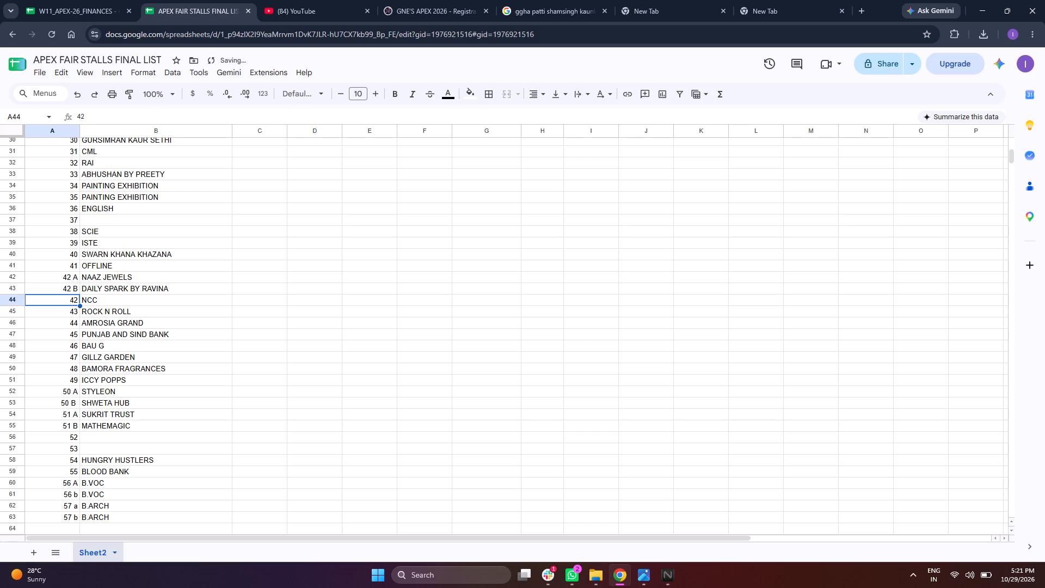
Renumber the NCC, ROCK N ROLL, AMROSIA GRAND and PUNJAB AND SIND BANK rows as 43, 44, 45 and 46.
key(BackSpace)
text(43)
key(Down)
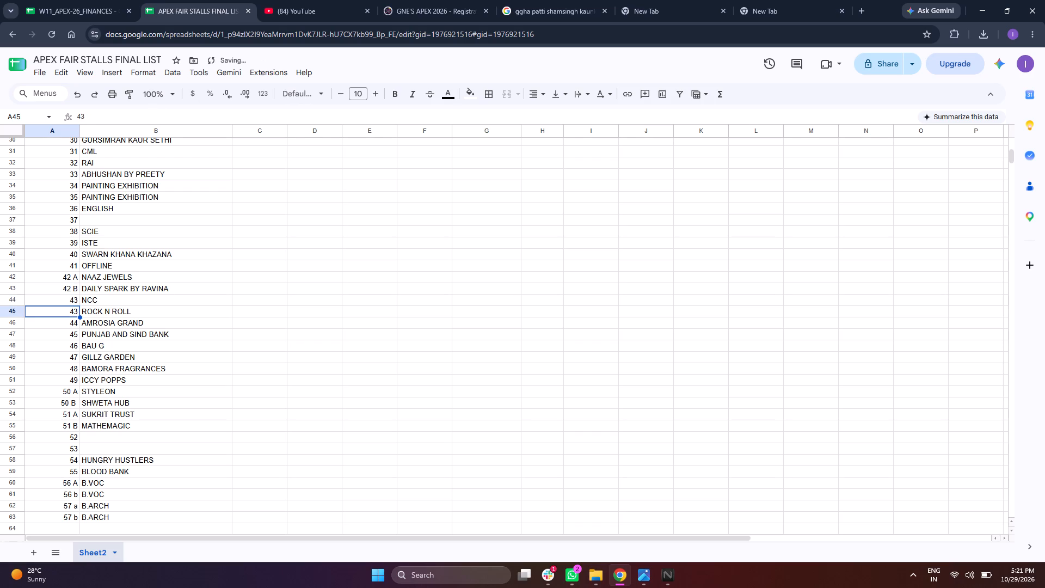
key(BackSpace)
text(44)
key(Down)
key(BackSpace)
text(45)
key(Down)
key(BackSpace)
text(46)
key(Down)
Renumber the BAU G, GILLZ GARDEN, BAMORA FRAGRANCES and ICCY POPPS rows as 47, 48, 49 and 50.
key(BackSpace)
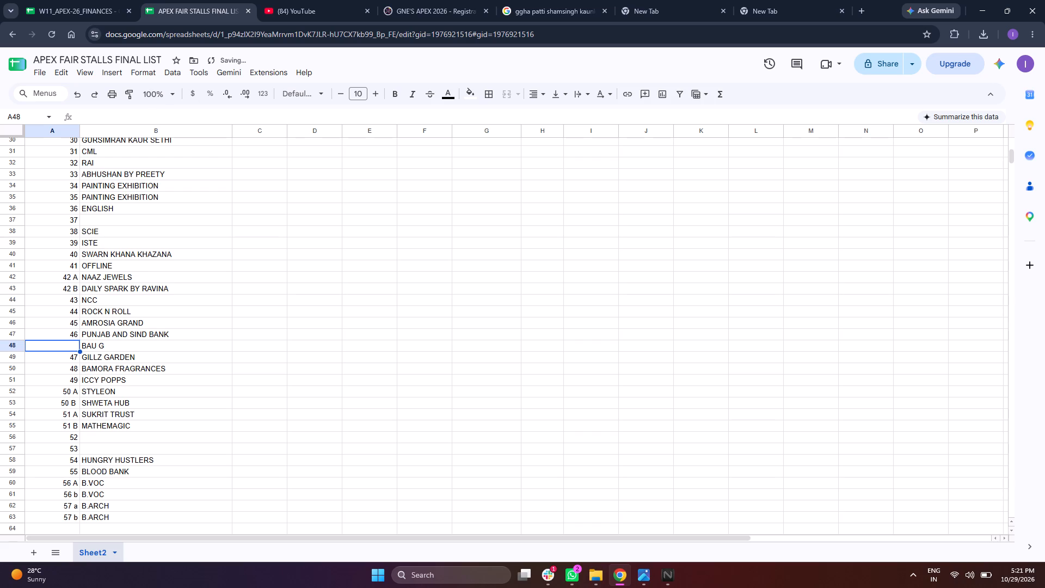
text(47)
key(Down)
key(BackSpace)
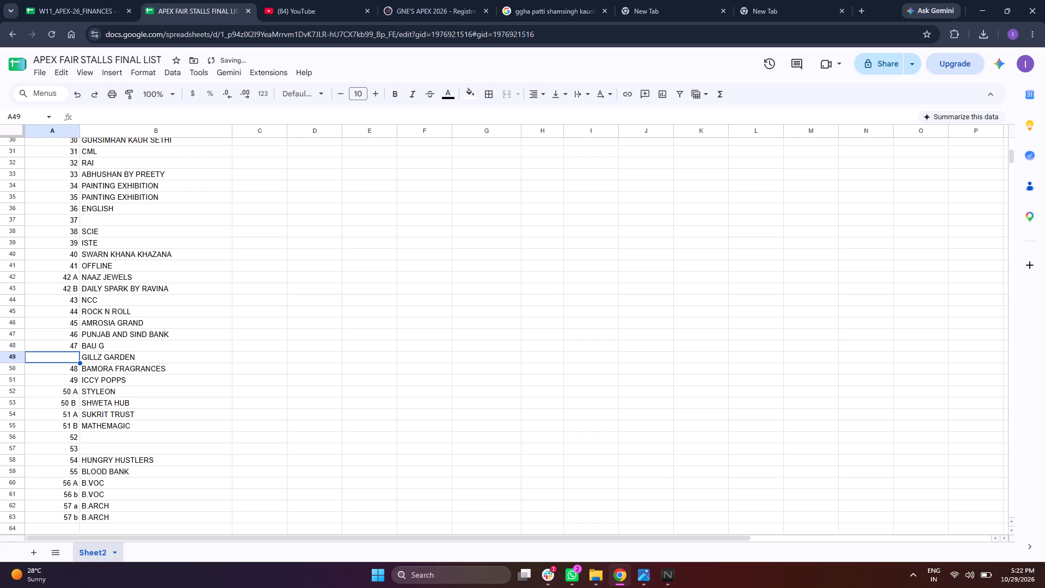
text(48)
key(Down)
key(BackSpace)
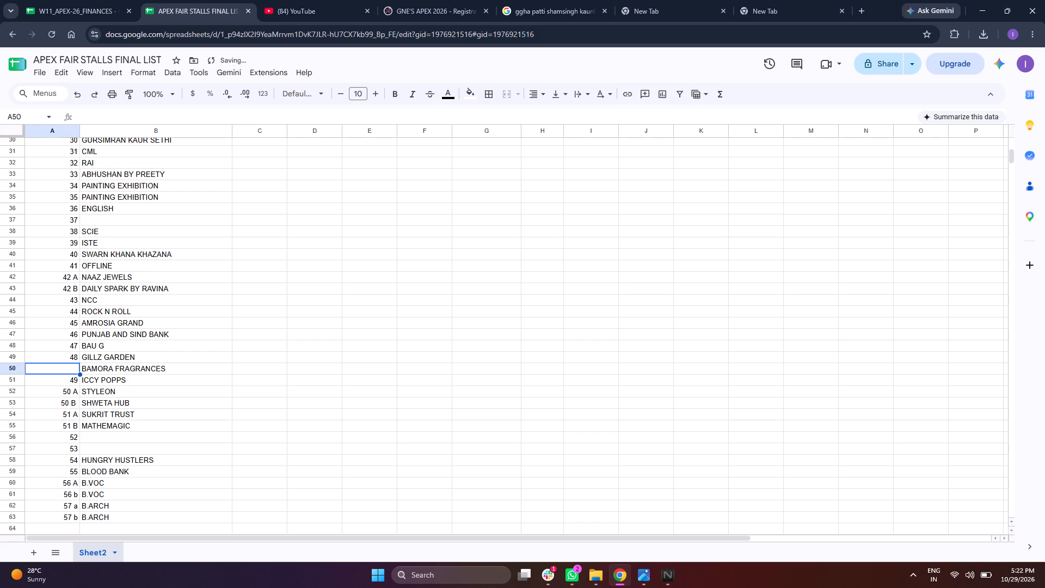
text(49)
key(Down)
key(BackSpace)
text(5-)
key(BackSpace)
key(0)
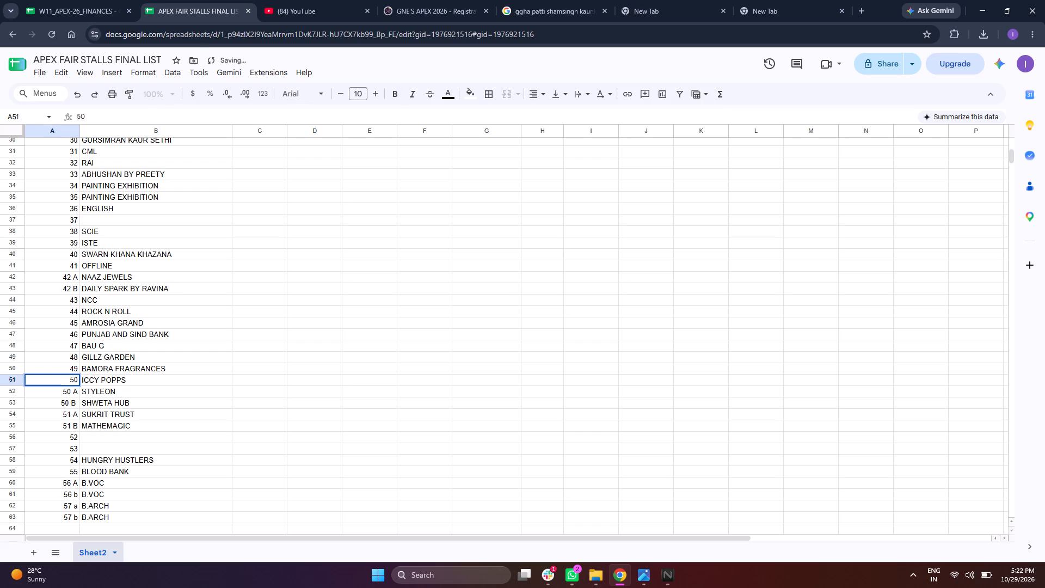
key(Down)
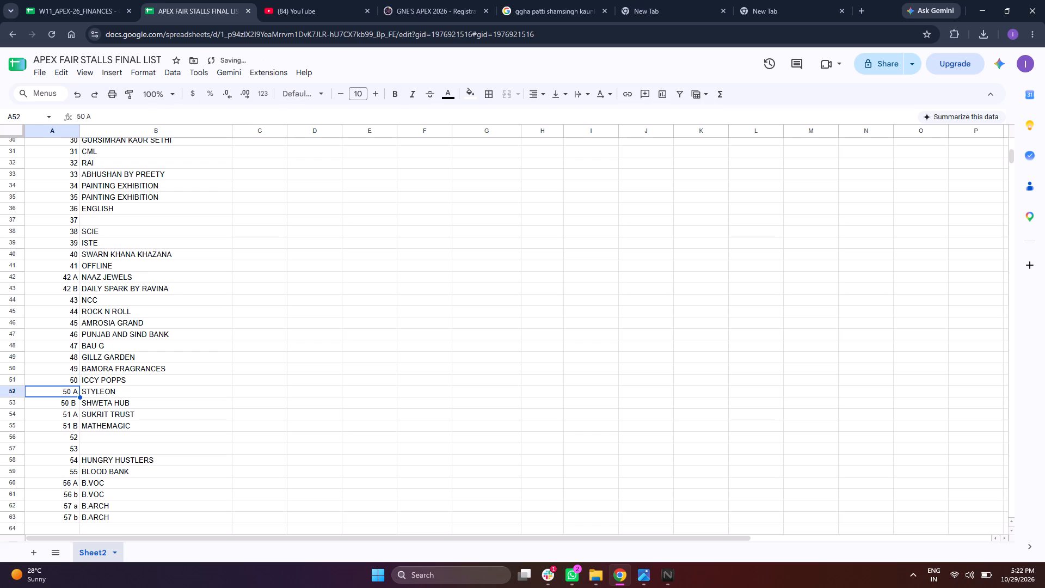
Open the STYLEON row's serial number in cell A52 for editing and check the numbering of the rows above.
double_click(75, 393)
click(75, 393)
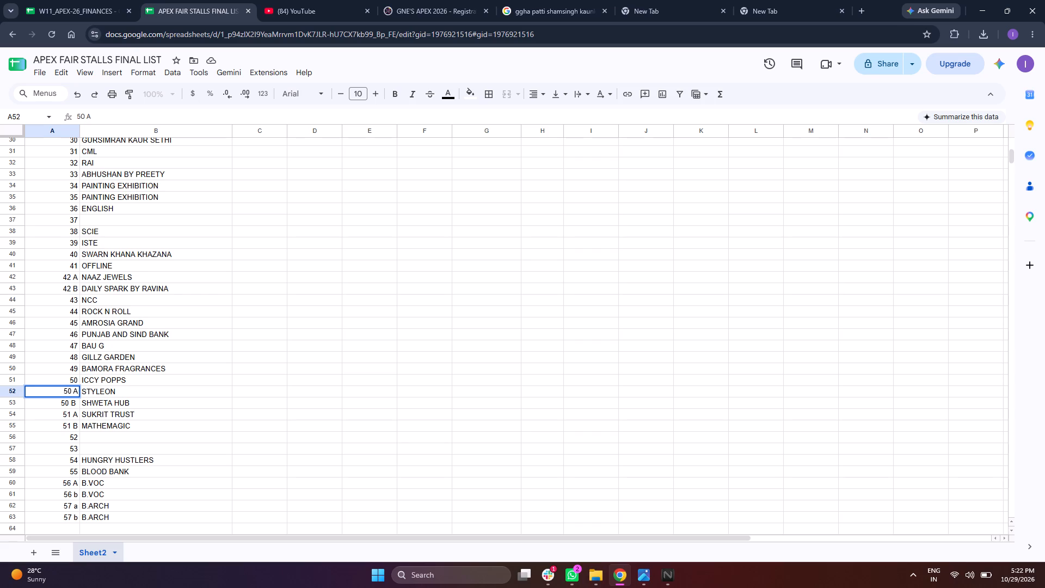
key(Up)
key(Up)
key(Up)
key(Up)
key(Up)
scroll(151, 289, up, 2)
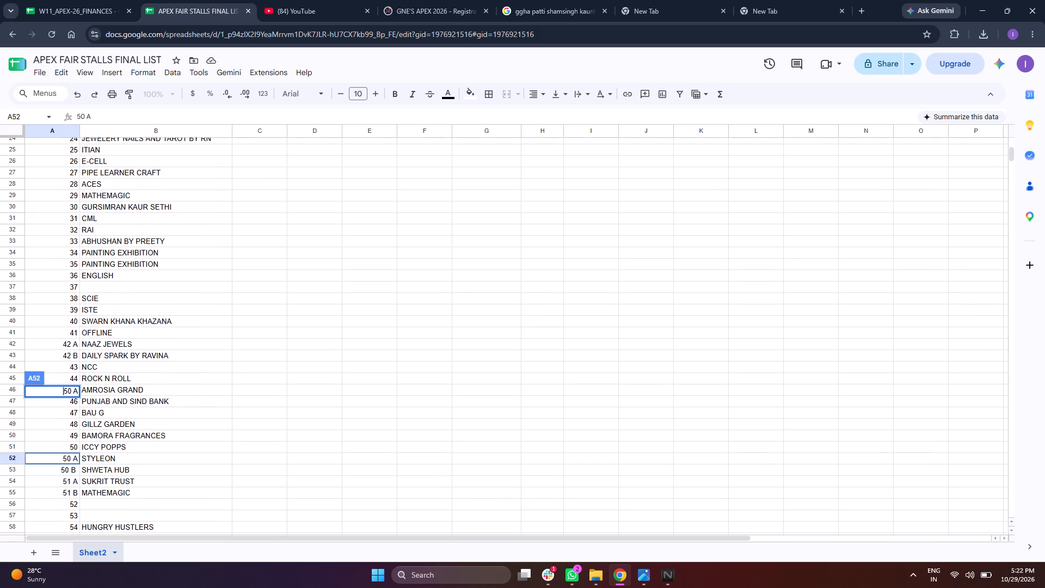
scroll(151, 289, up, 2)
scroll(151, 289, down, 1)
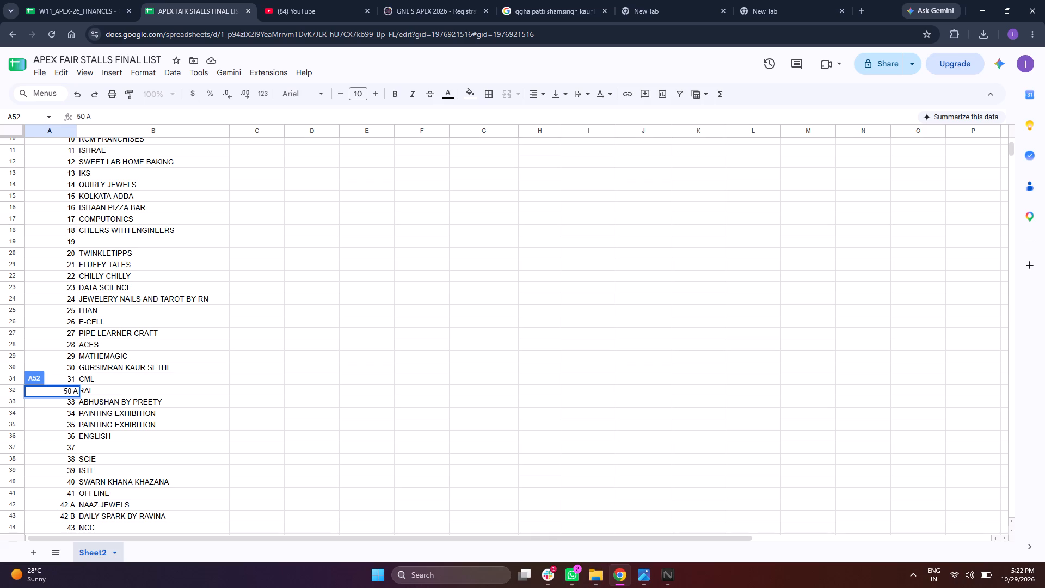
scroll(79, 255, down, 1)
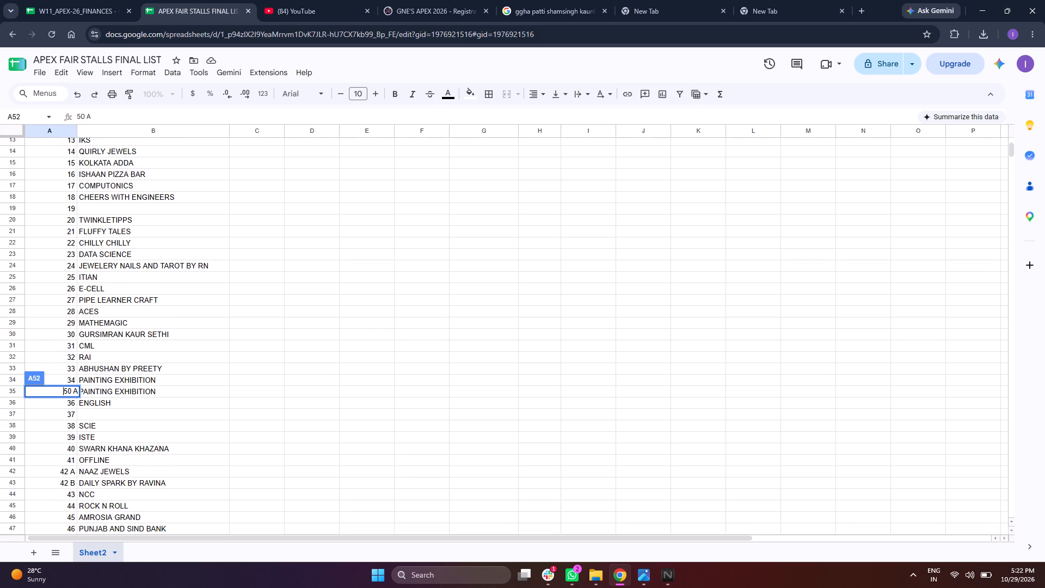
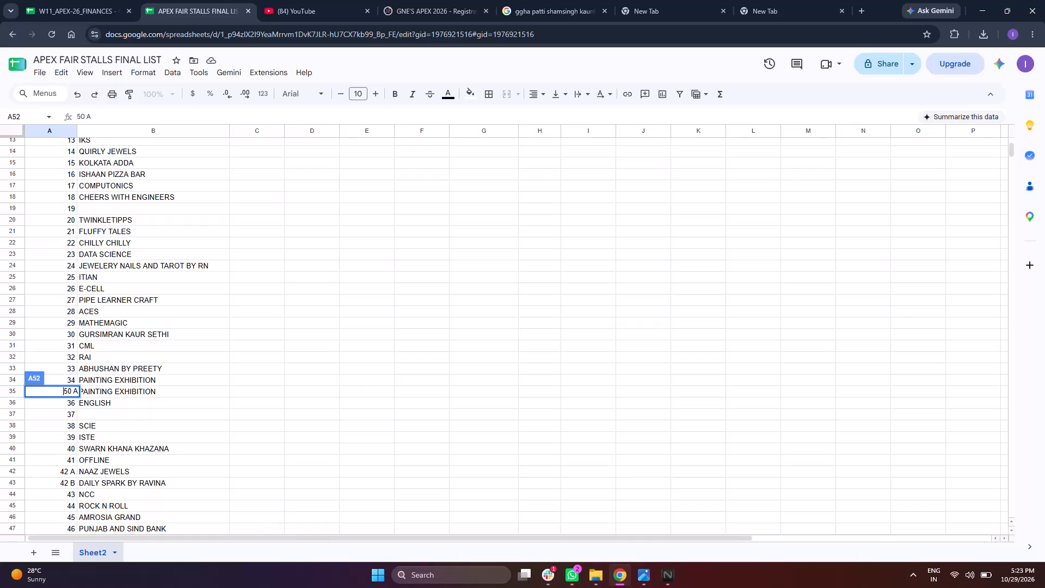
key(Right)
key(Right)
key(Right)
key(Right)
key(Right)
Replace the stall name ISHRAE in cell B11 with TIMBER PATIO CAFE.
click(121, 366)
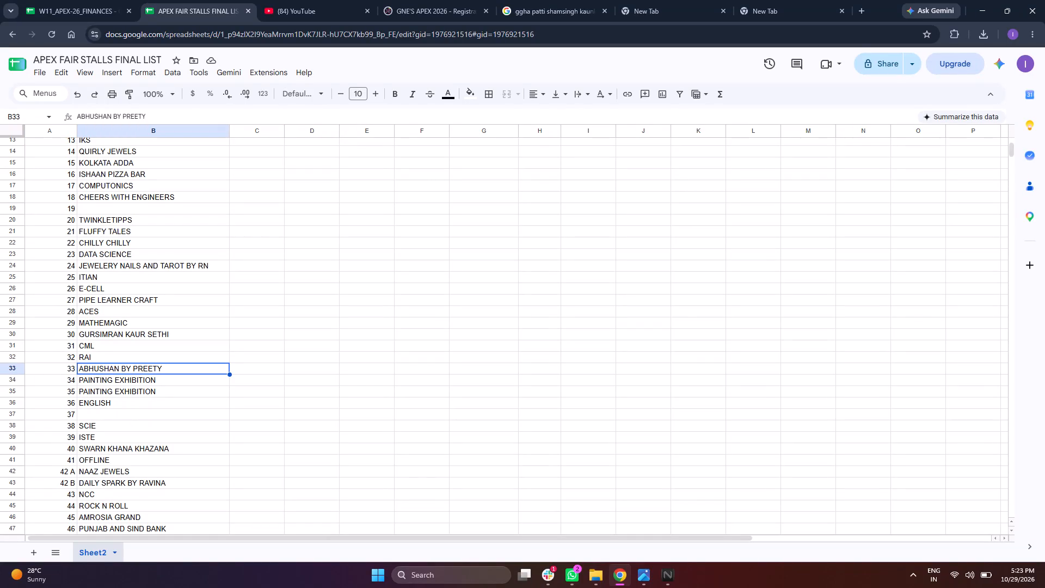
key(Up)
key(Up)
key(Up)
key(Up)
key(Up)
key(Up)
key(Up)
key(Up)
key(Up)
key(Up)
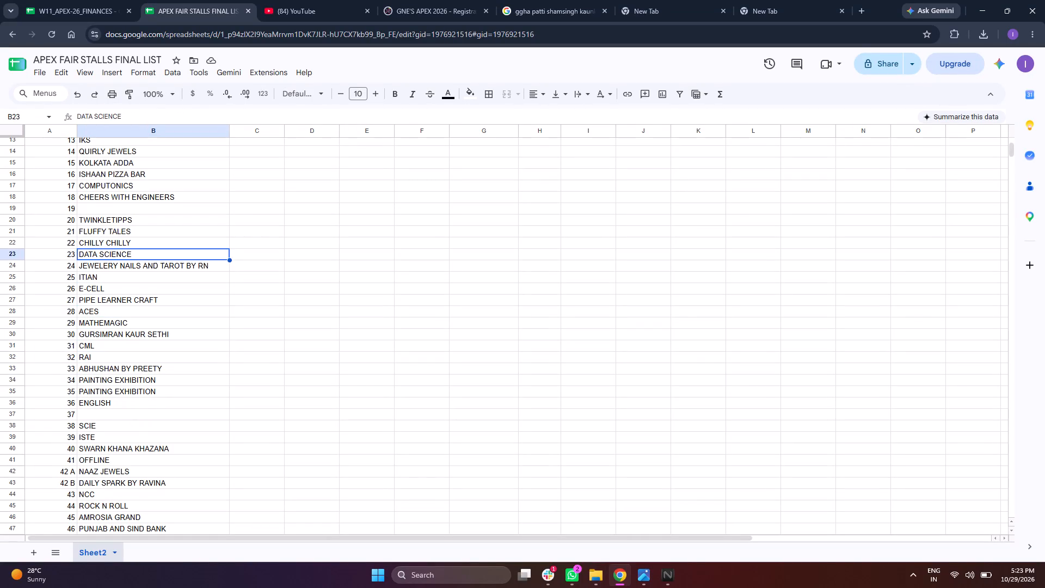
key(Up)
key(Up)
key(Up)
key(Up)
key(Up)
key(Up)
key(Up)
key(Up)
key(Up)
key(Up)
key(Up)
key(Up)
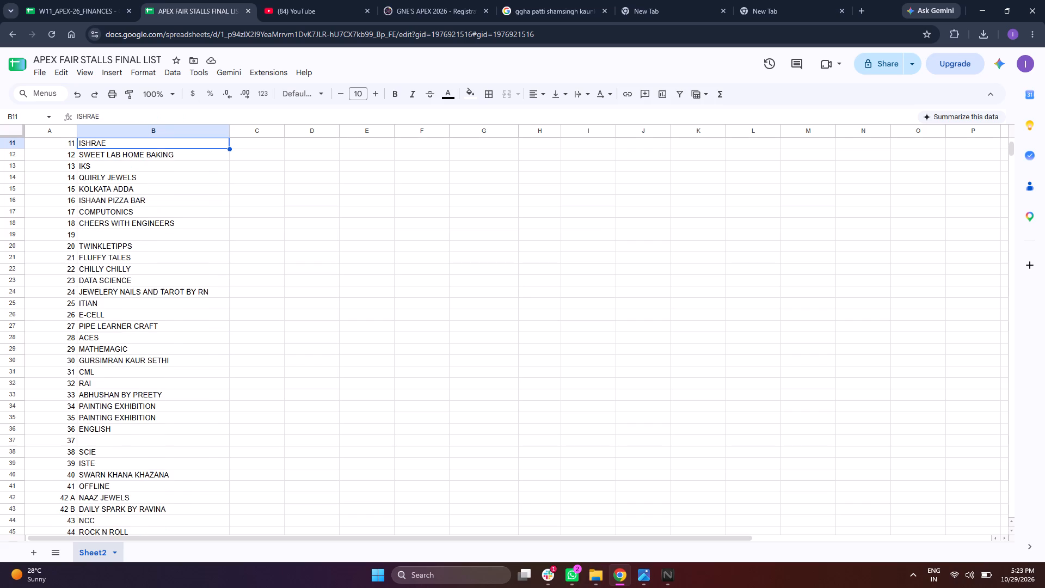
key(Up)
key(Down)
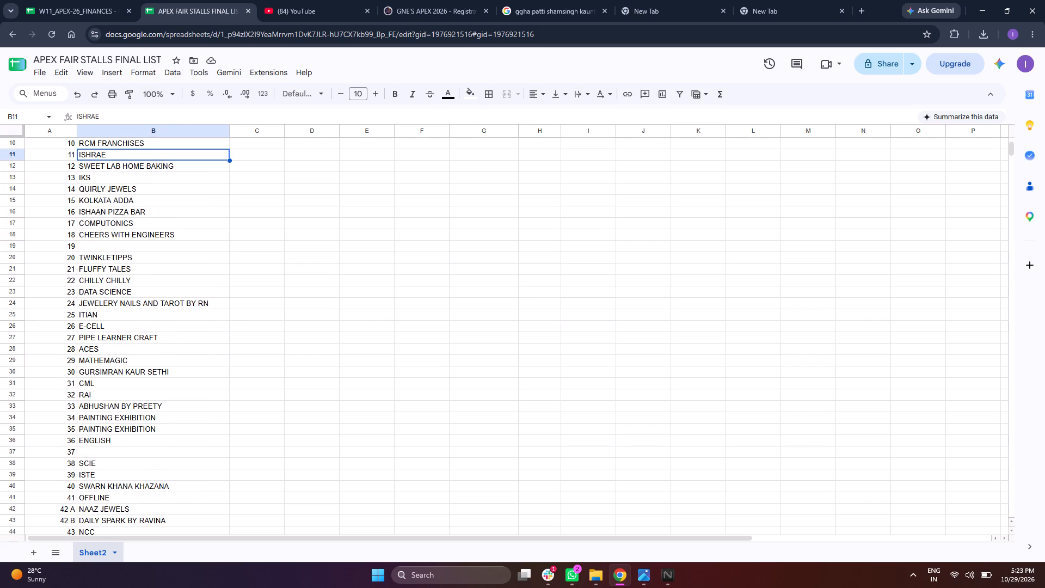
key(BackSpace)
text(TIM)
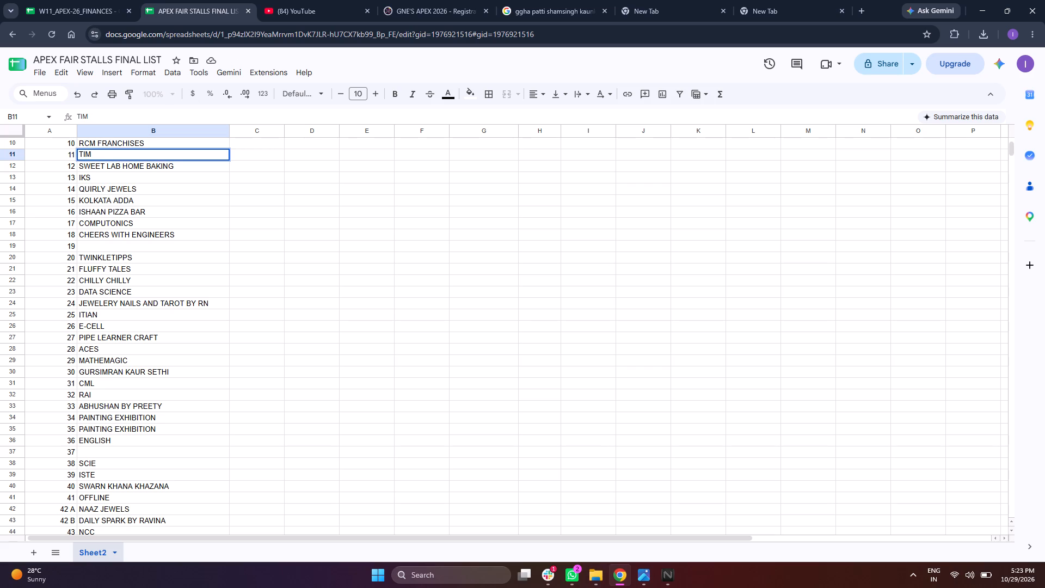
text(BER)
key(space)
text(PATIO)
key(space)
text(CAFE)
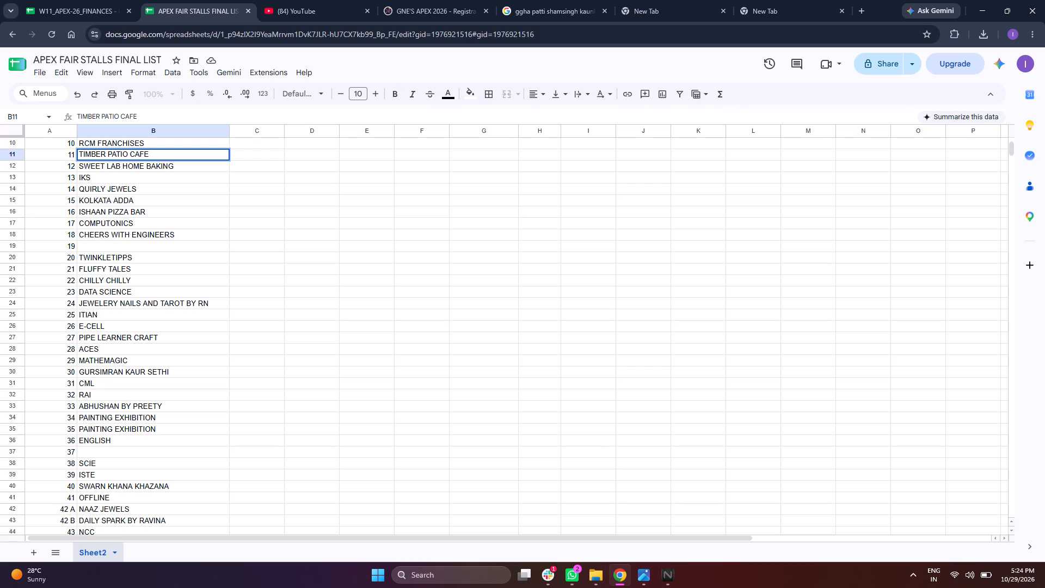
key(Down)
Check the stall rows below SWEET LAB HOME BAKING down to the nameless row 37.
key(Down)
key(Down)
key(Down)
key(Down)
key(Down)
key(Down)
key(Down)
key(Down)
key(Down)
key(Down)
key(Down)
key(Down)
key(Down)
key(Down)
key(Down)
key(Down)
key(Down)
key(Down)
key(Down)
key(Down)
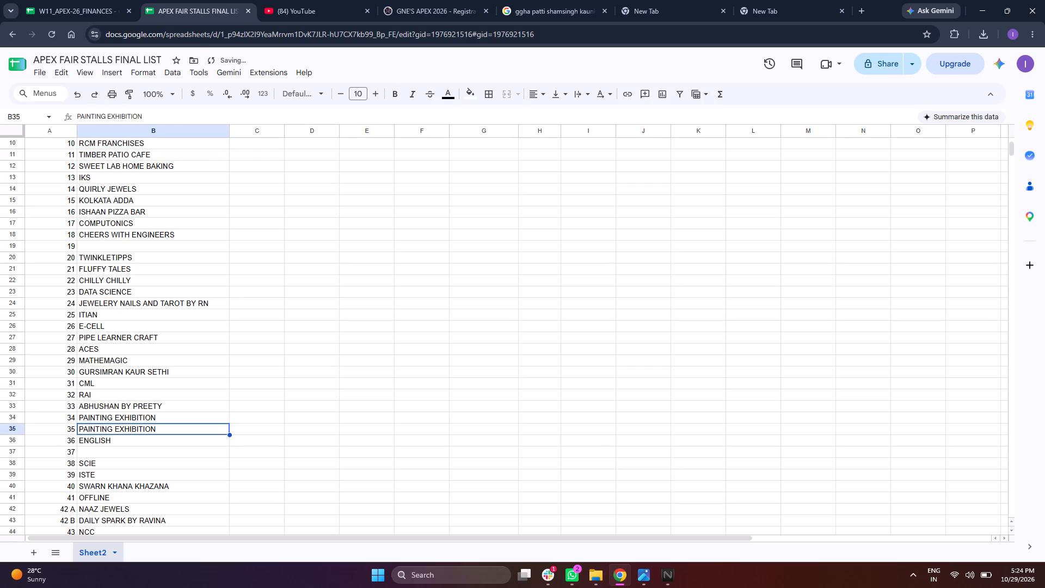
key(Down)
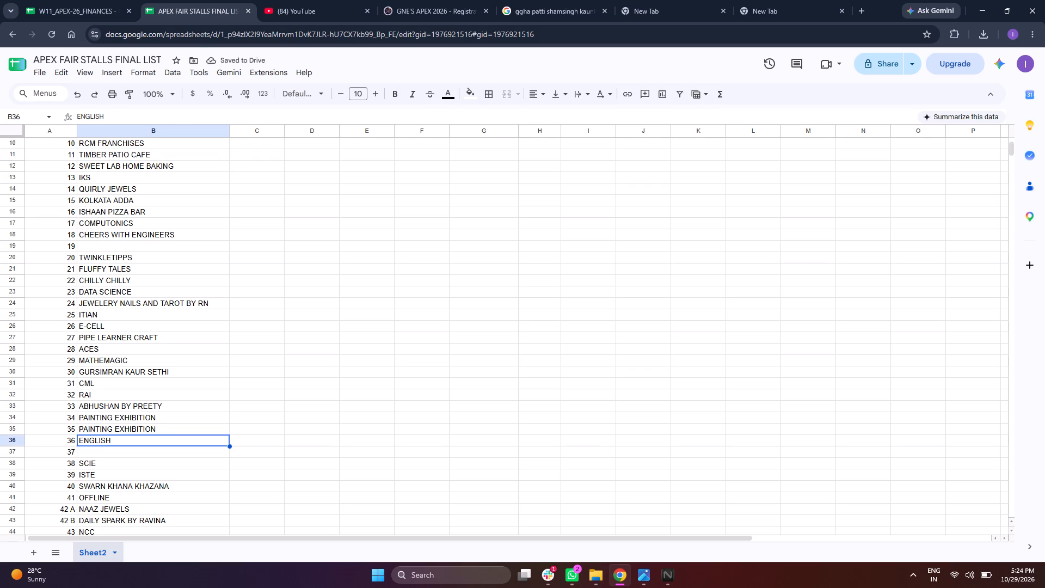
click(69, 447)
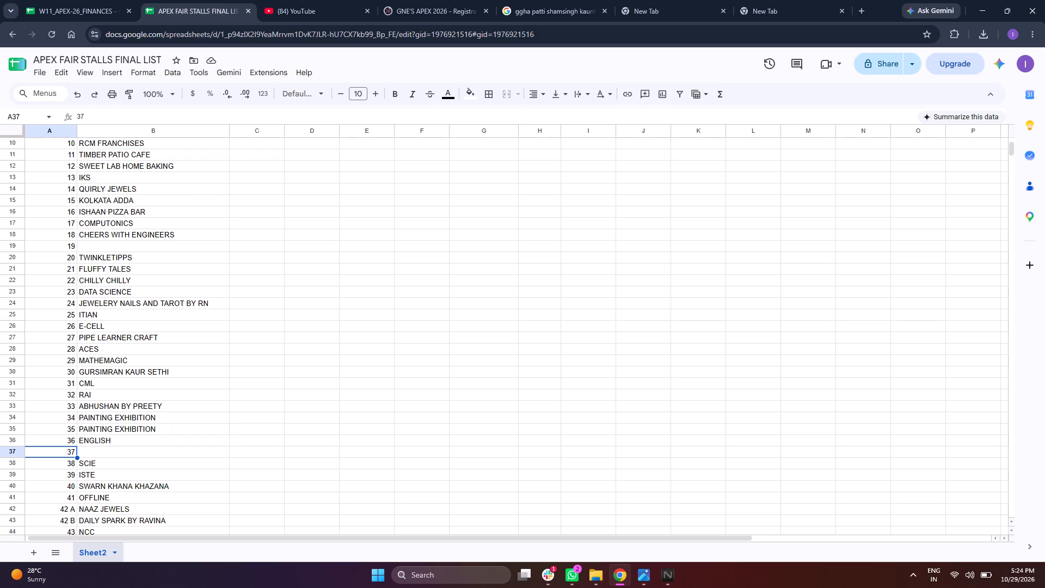
Undo the row 11 name change, the column A renumbering and the blank row inserted between ENGLISH and SCIE.
key(ctrl+z)
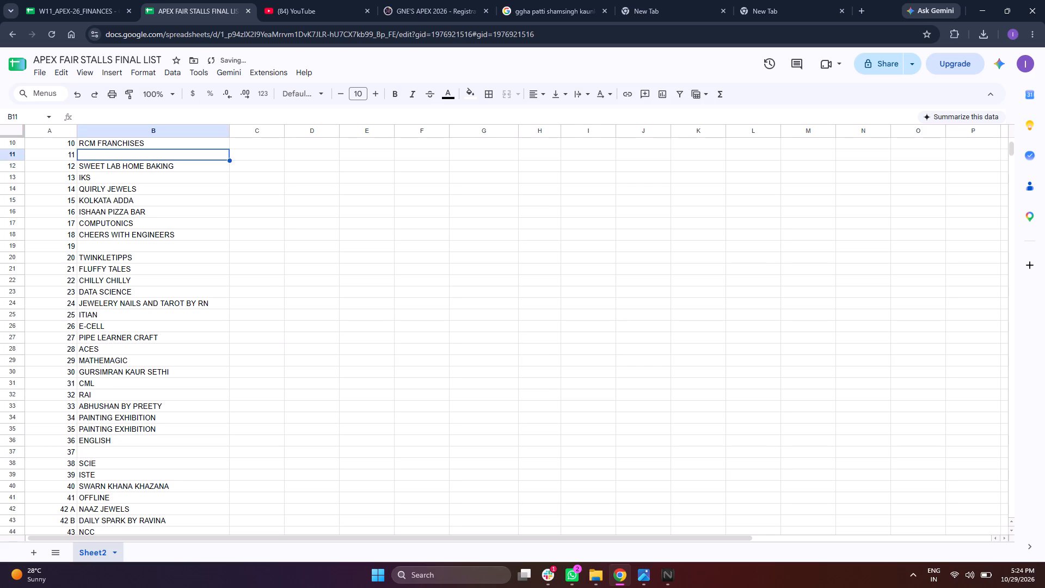
key(ctrl+z)
key(ctrl+z)
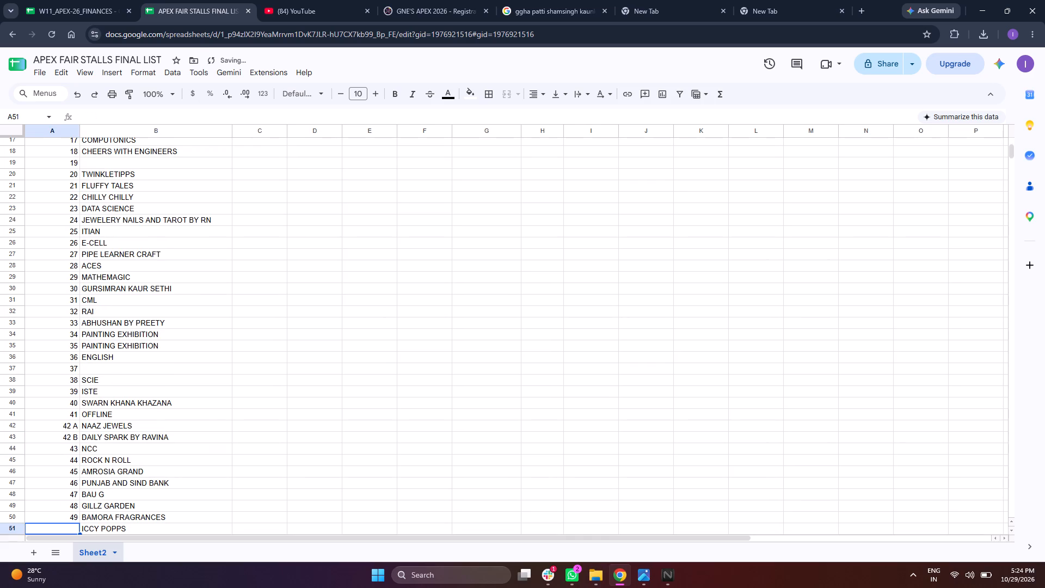
key(ctrl+z)
key(ctrl+z)
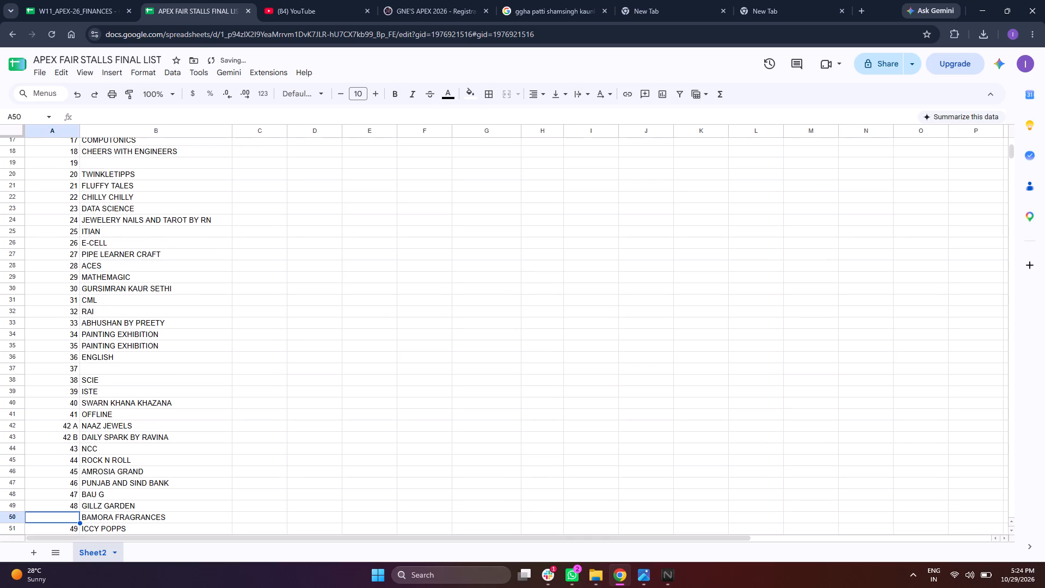
key(ctrl+z)
key(ctrl+z)
key(ctrl+z)
key(ctrl+z)
key(ctrl+z)
key(ctrl+z)
key(ctrl+z)
key(ctrl+z)
key(ctrl+z)
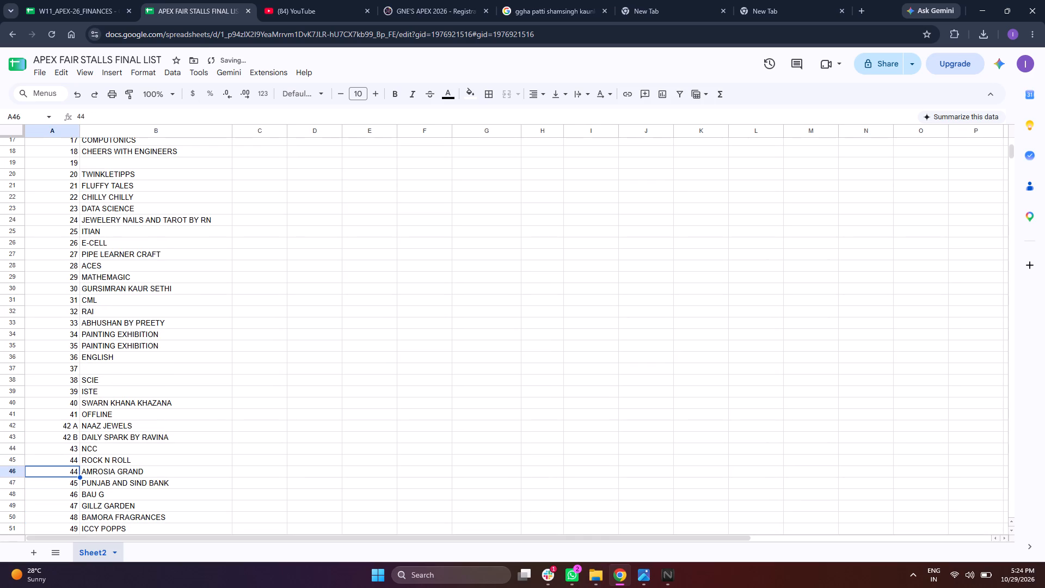
key(ctrl+z)
key(ctrl+z)
key(ctrl+z)
key(ctrl+z)
key(ctrl+z)
key(ctrl+z)
key(ctrl+z)
key(ctrl+z)
key(ctrl+z)
key(ctrl+z)
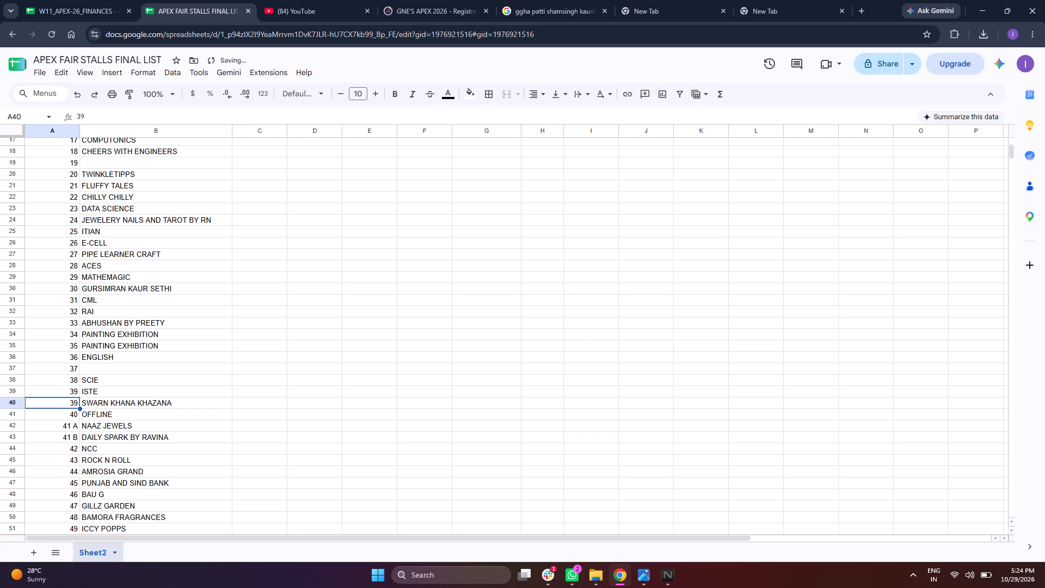
key(ctrl+z)
key(ctrl+z)
key(ctrl+z)
key(ctrl+z)
key(ctrl+z)
key(ctrl+z)
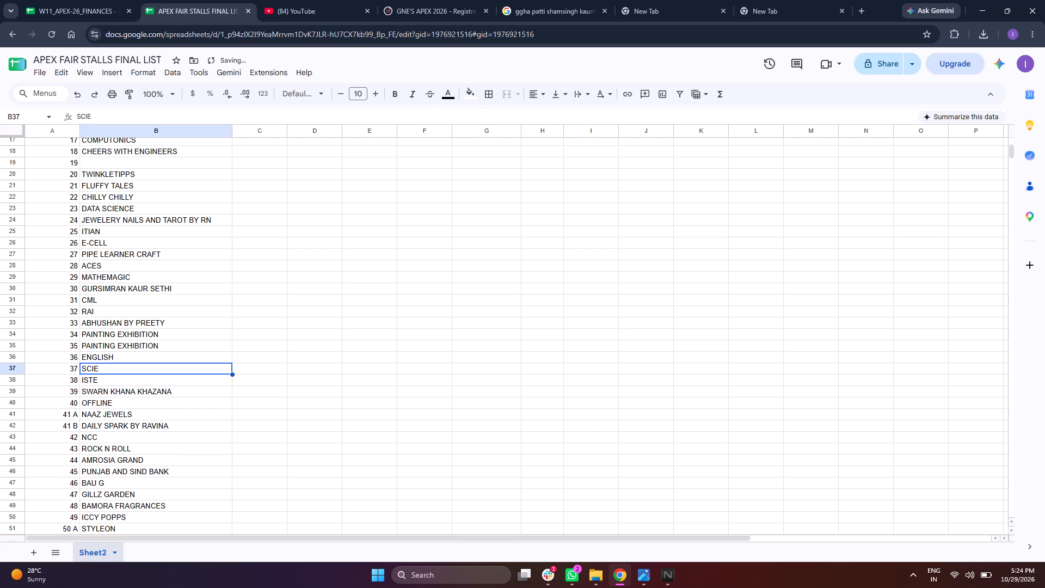
Replace the stall name ISHRAE in cell B11 with TIMBER PATIO CAFE.
scroll(75, 348, up, 3)
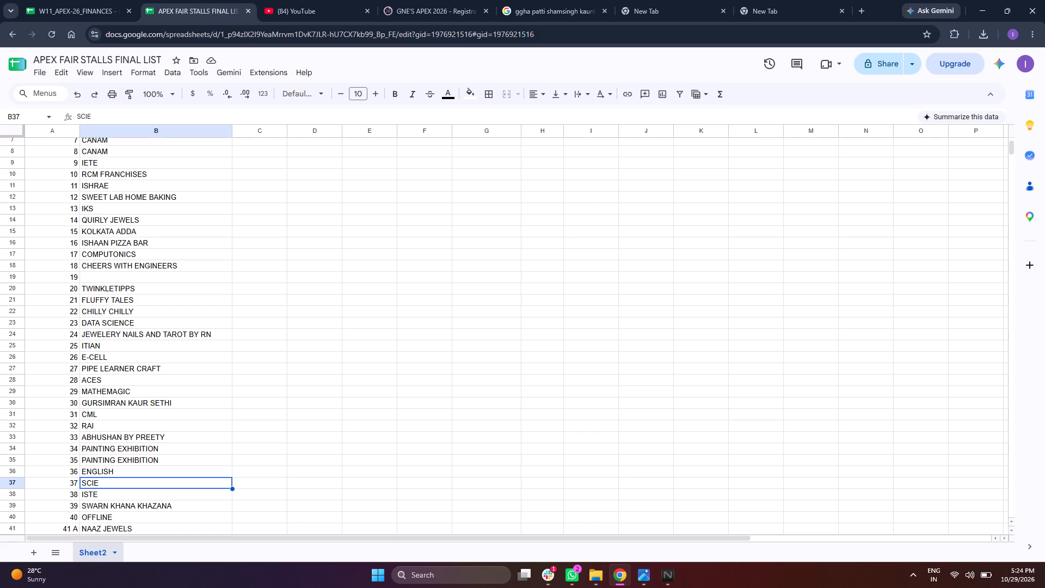
click(96, 182)
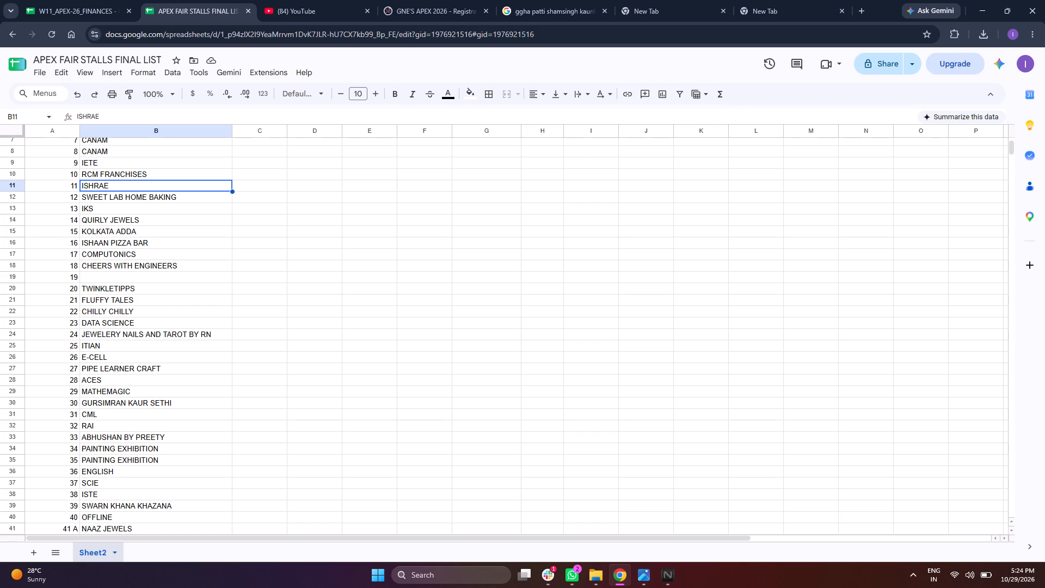
key(BackSpace)
text(TIMBER PATIO CAFE)
key(Down)
Check the stall names and serial numbers from SWEET LAB HOME BAKING down to BLOOD BANK.
key(Down)
key(Down)
key(Down)
key(Down)
key(Down)
key(Down)
key(Down)
key(Down)
key(Down)
key(Down)
key(Down)
key(Down)
key(Down)
key(Down)
key(Down)
key(Down)
key(Down)
key(Down)
key(Down)
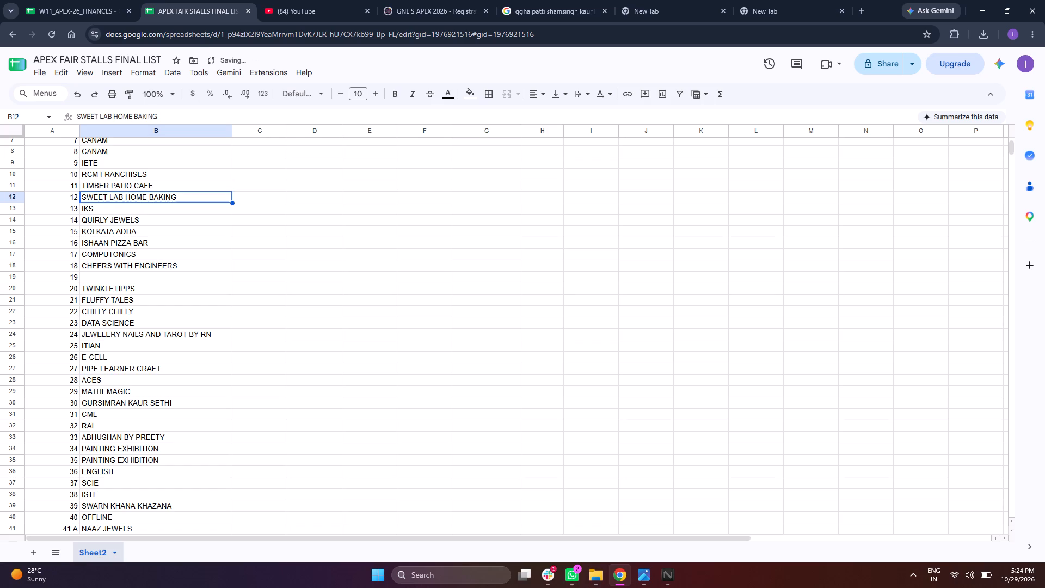
key(Down)
key(Down)
key(Down)
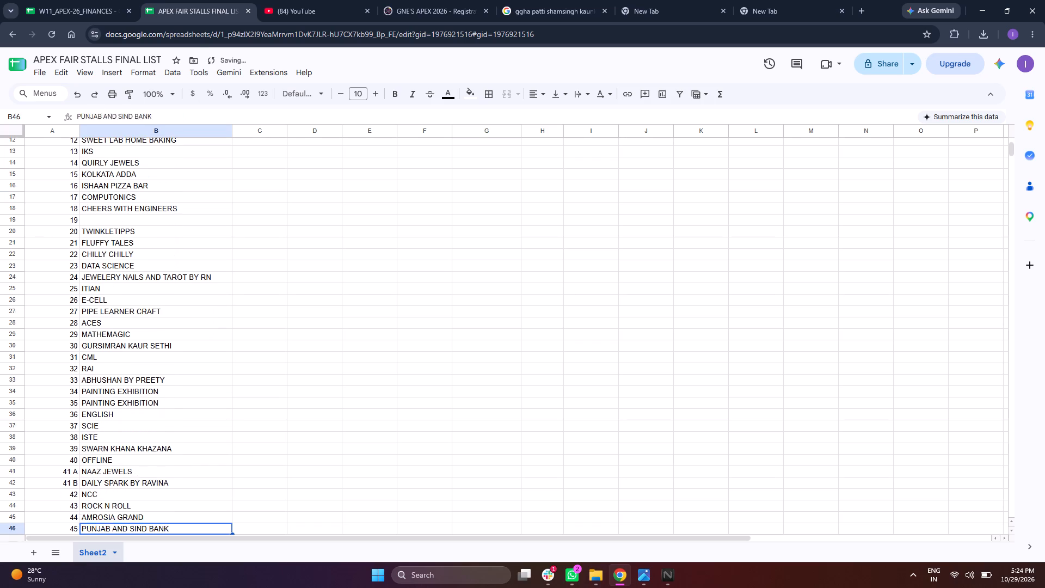
key(Down)
key(Down)
key(Down)
key(Down)
key(Down)
key(Down)
key(Down)
key(Down)
key(Down)
key(Down)
key(Down)
key(Down)
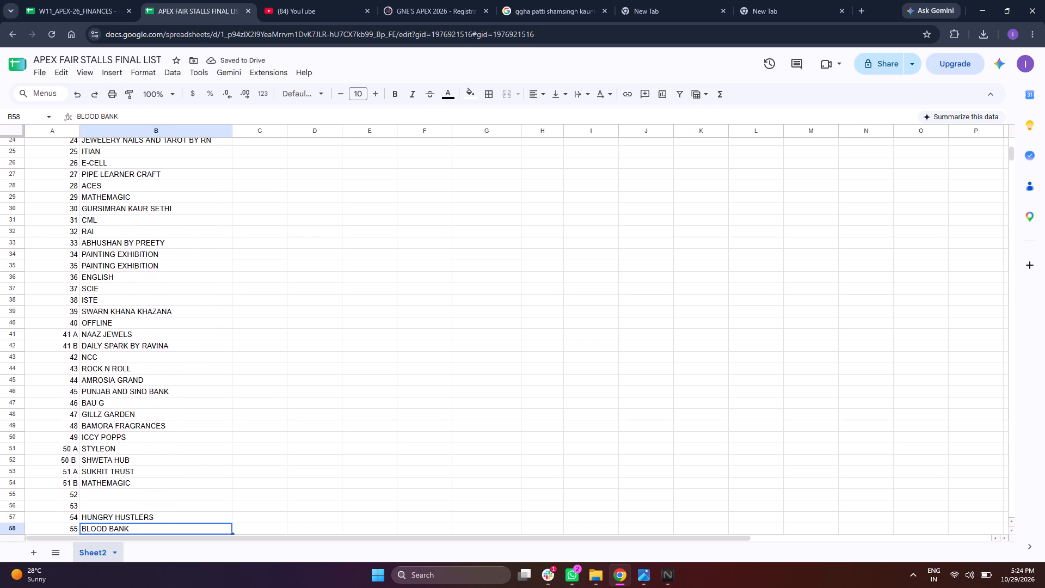
Examine the rows between STYLEON and the second B.ARCH entry, including the nameless stalls and the MATHEMAGIC row.
key(Up)
key(Up)
key(Up)
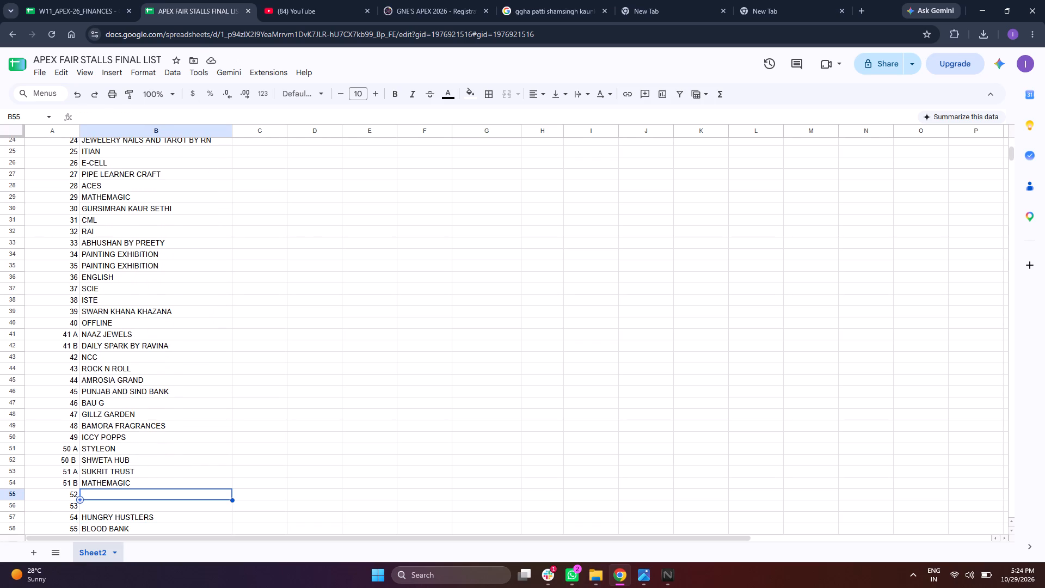
key(Up)
key(Up)
key(Up)
key(Up)
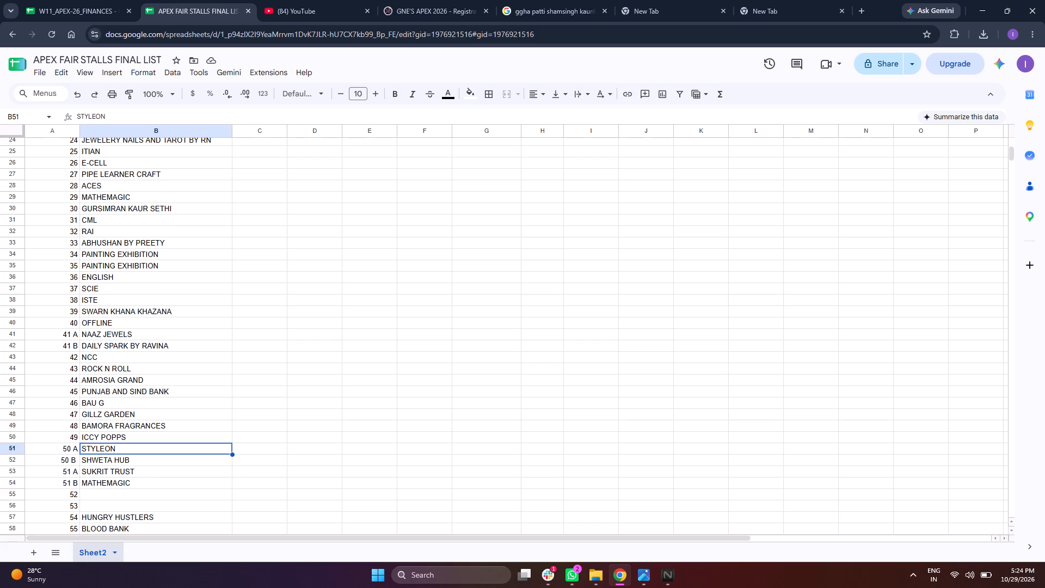
key(Down)
key(Down)
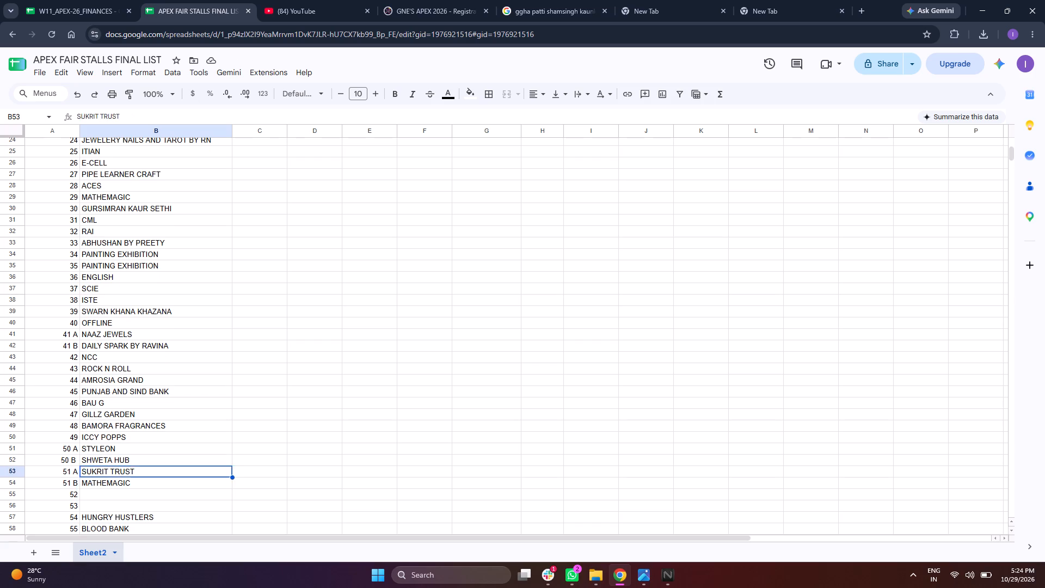
key(Down)
key(Down)
key(Down)
key(Down)
key(Down)
key(Down)
key(Down)
key(Down)
key(Down)
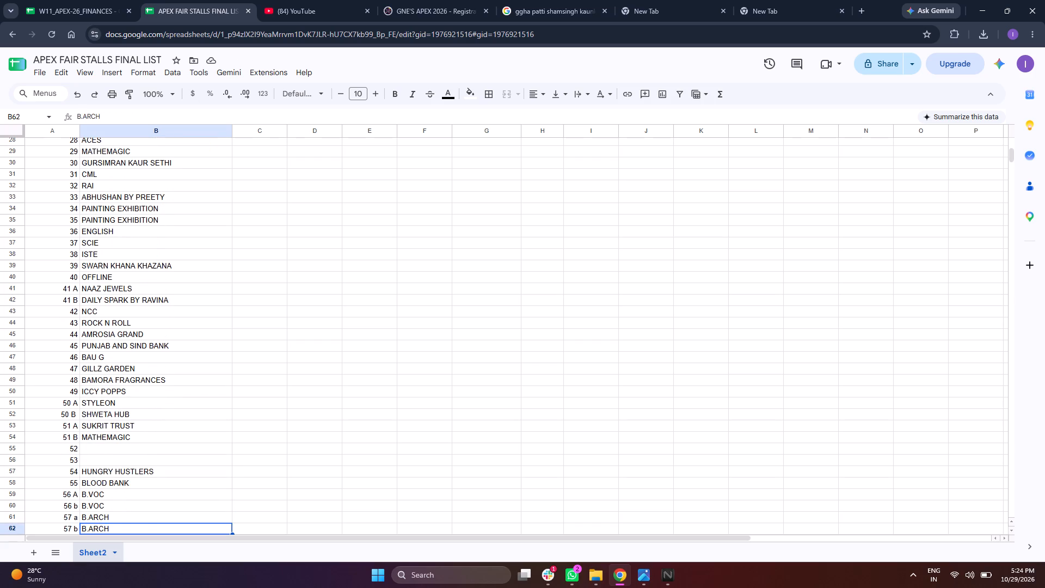
key(Up)
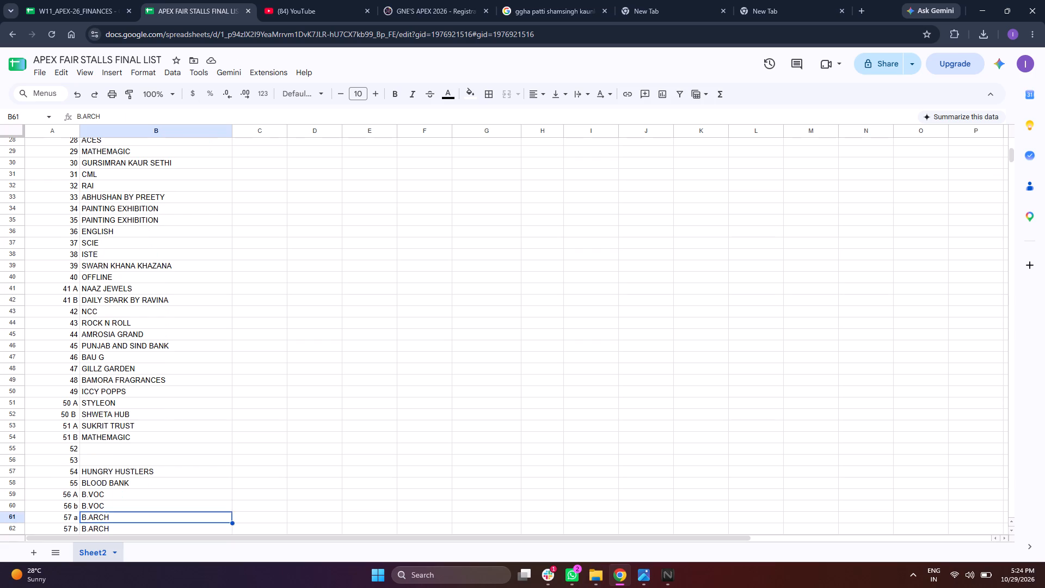
key(Up)
key(Up)
key(Up)
key(Up)
key(Up)
key(Up)
key(Up)
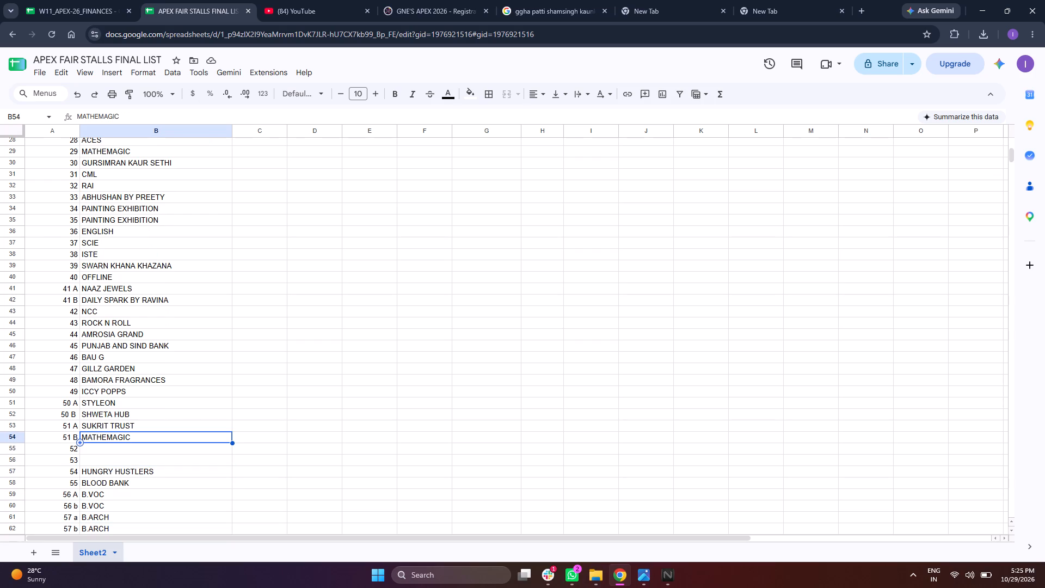
Review the stall names and numbers upward from the MATHEMAGIC entry at 51 B to COCA COLA in the first row.
key(Up)
key(Up)
key(Up)
key(Up)
key(Up)
key(Up)
key(Up)
key(Up)
key(Up)
key(Up)
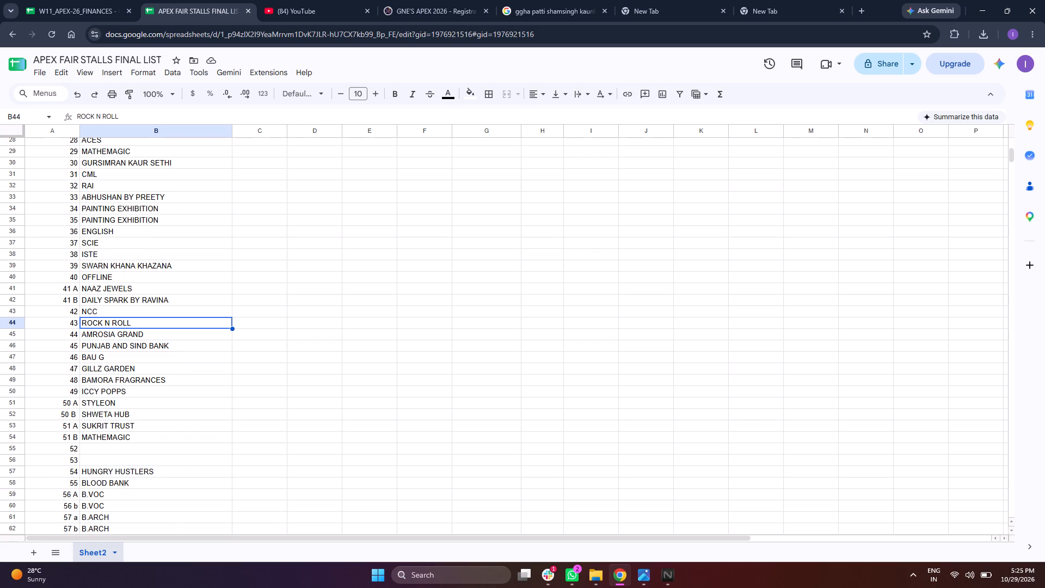
key(Up)
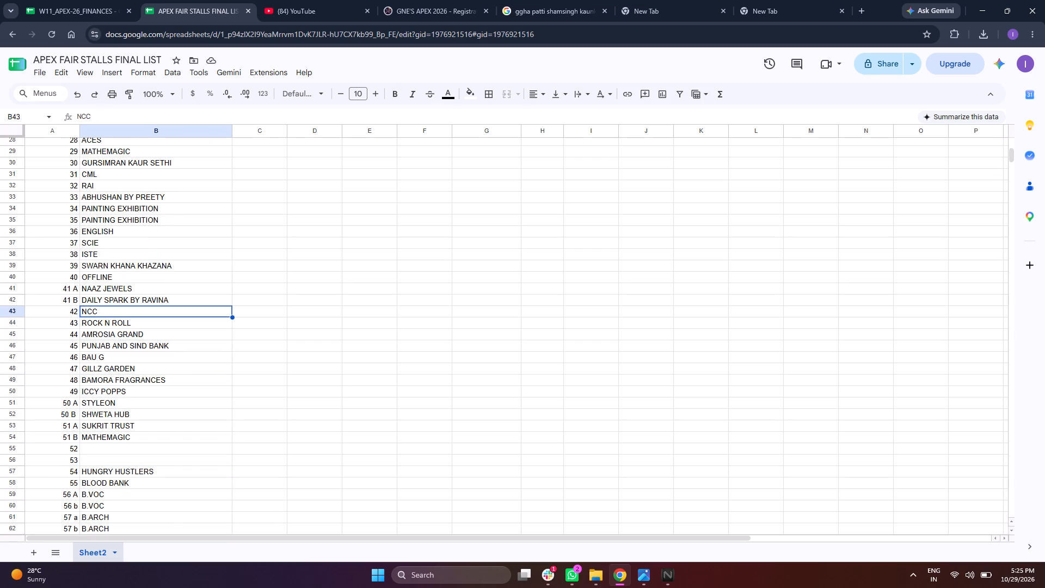
key(Up)
key(Up)
key(Up)
key(Up)
key(Up)
key(Up)
key(Up)
key(Up)
key(Up)
key(Up)
key(Up)
key(Up)
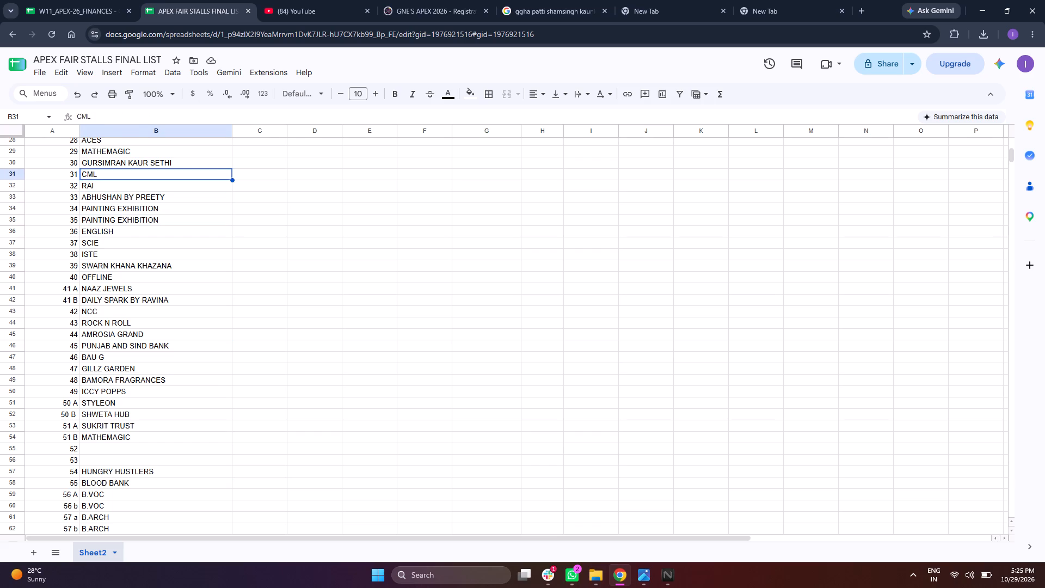
key(Up)
key(Up)
key(Up)
key(Up)
key(Up)
key(Up)
key(Up)
key(Up)
key(Up)
key(Up)
key(Up)
key(Up)
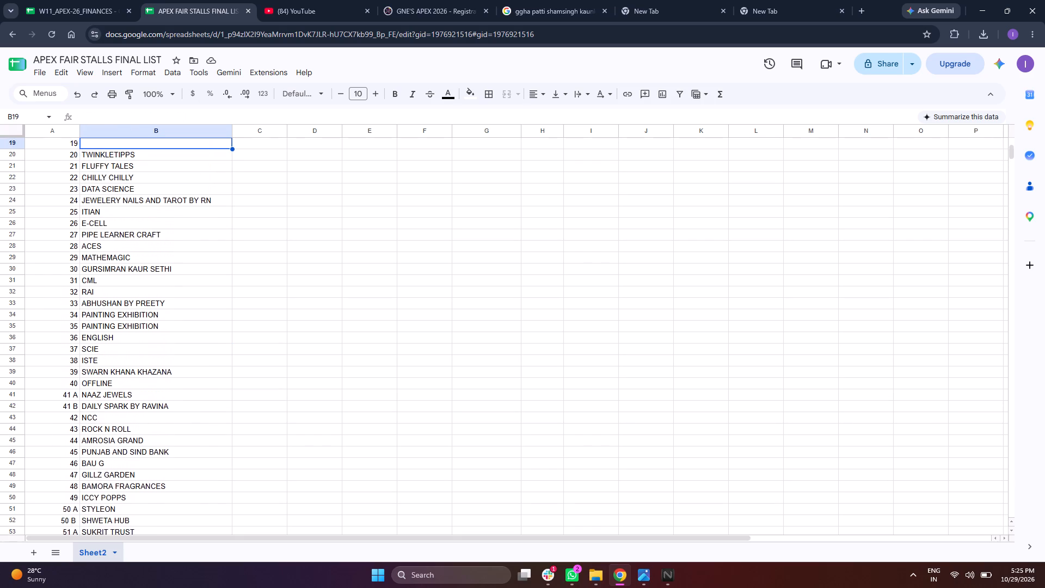
key(Up)
key(Down)
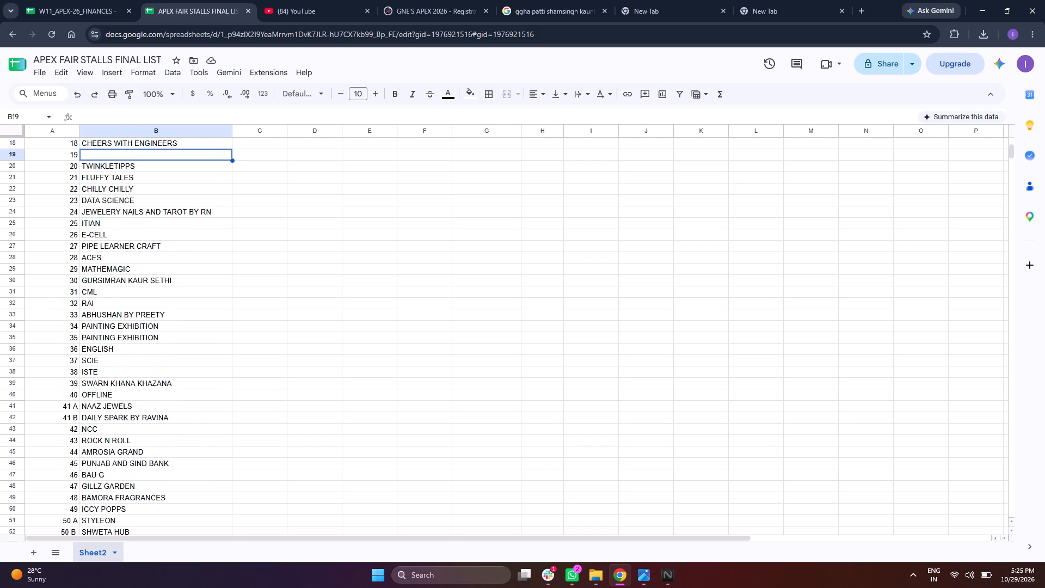
key(Up)
key(Up)
key(Up)
key(Up)
key(Up)
key(Up)
key(Up)
key(Up)
key(Up)
key(Up)
key(Up)
key(Up)
key(Up)
key(Up)
key(Up)
key(Up)
key(Up)
key(Up)
key(Up)
key(Up)
key(Up)
key(Up)
key(Up)
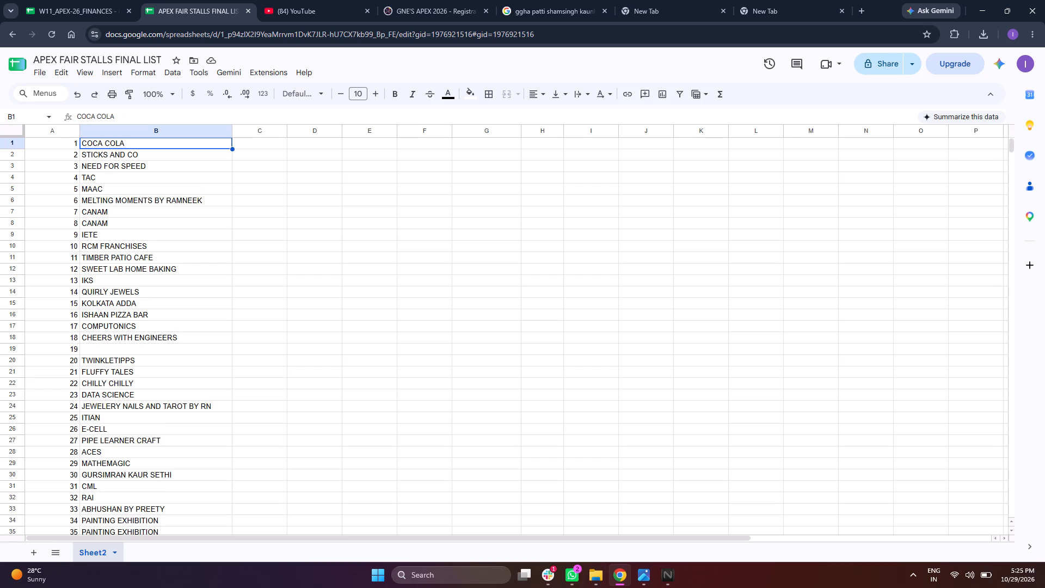
Check the stall names against their numbers one by one from STICKS AND CO down to KOLKATA ADDA.
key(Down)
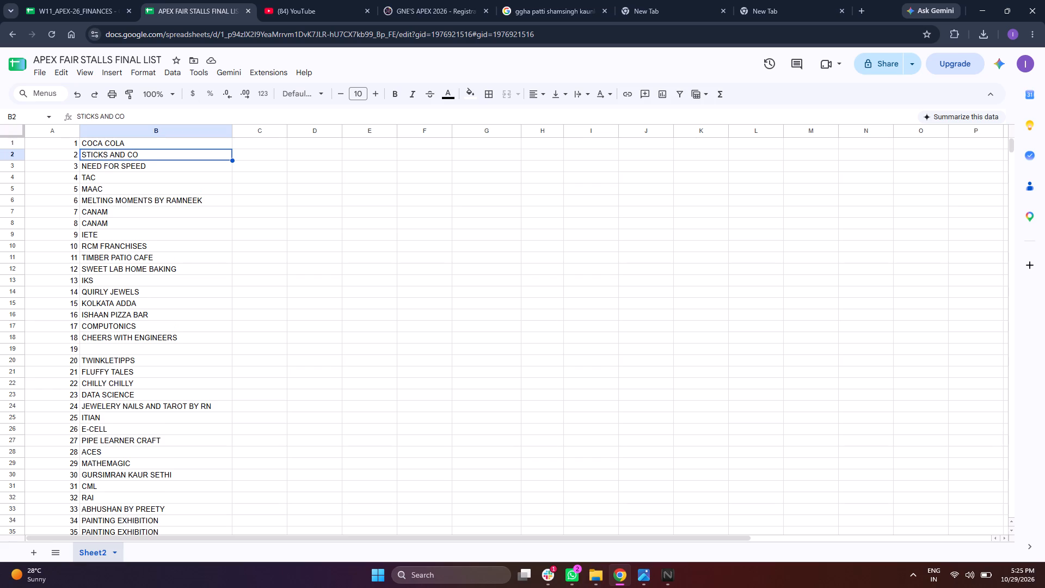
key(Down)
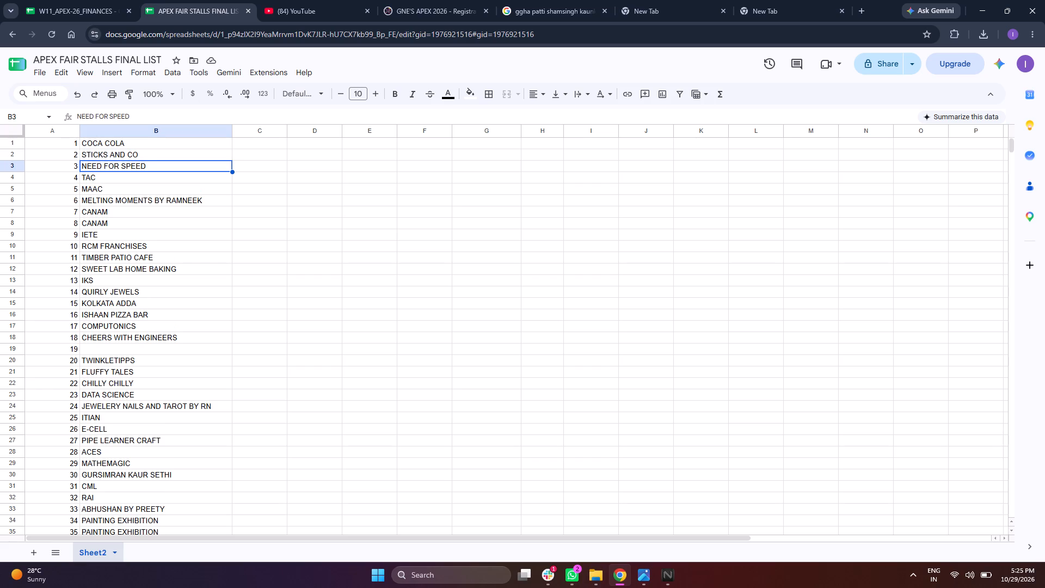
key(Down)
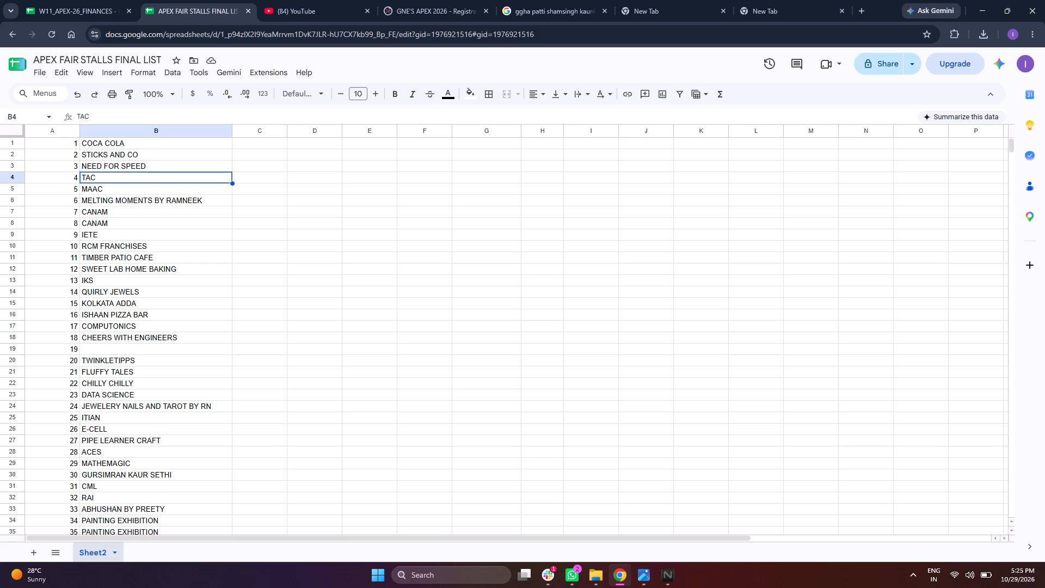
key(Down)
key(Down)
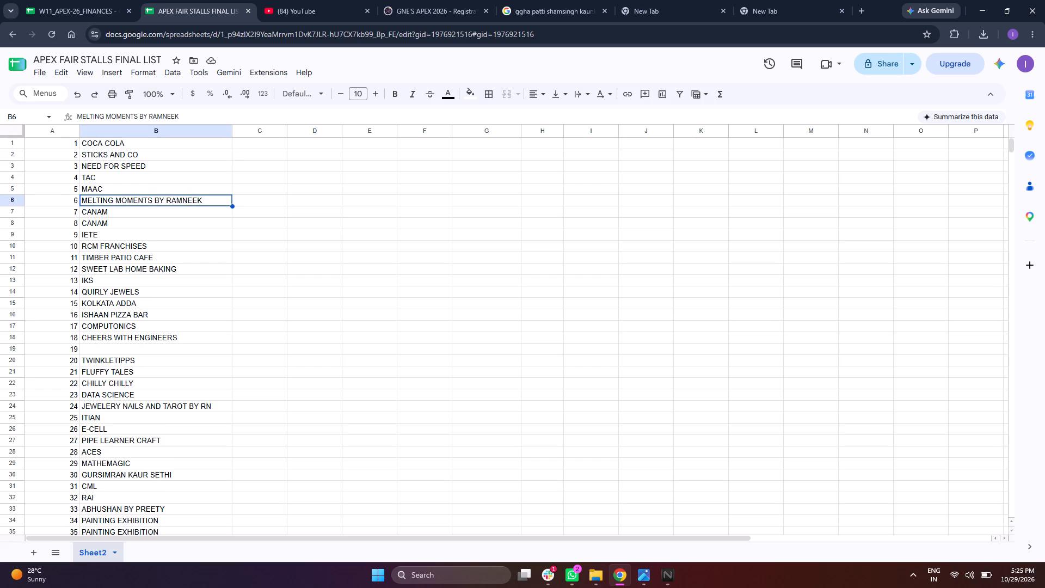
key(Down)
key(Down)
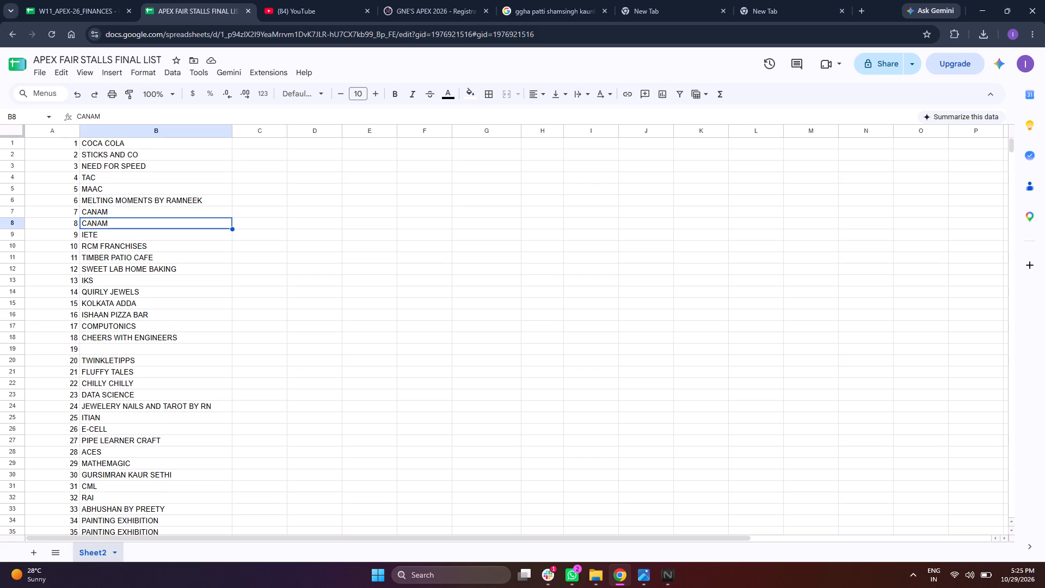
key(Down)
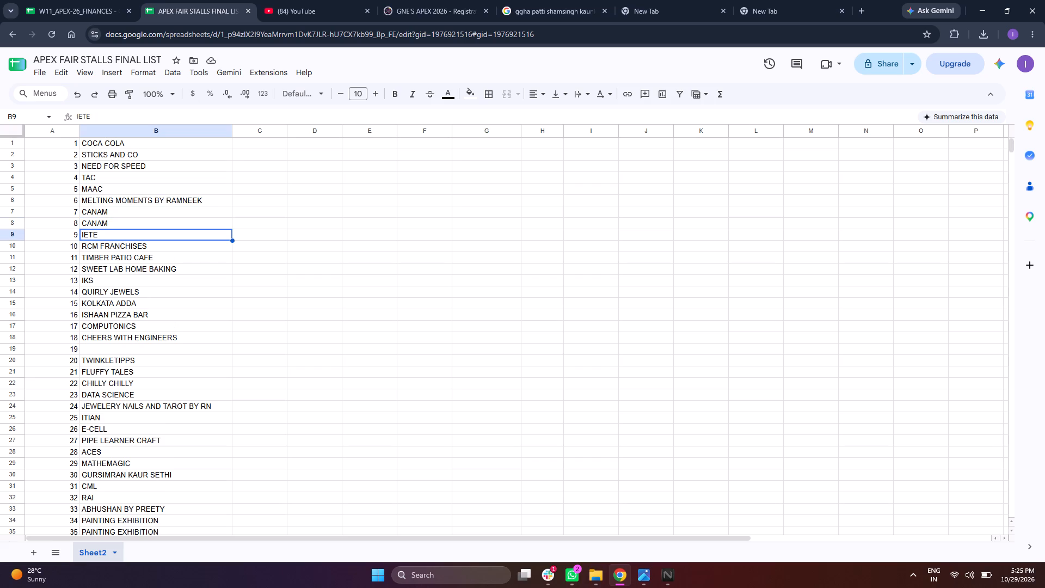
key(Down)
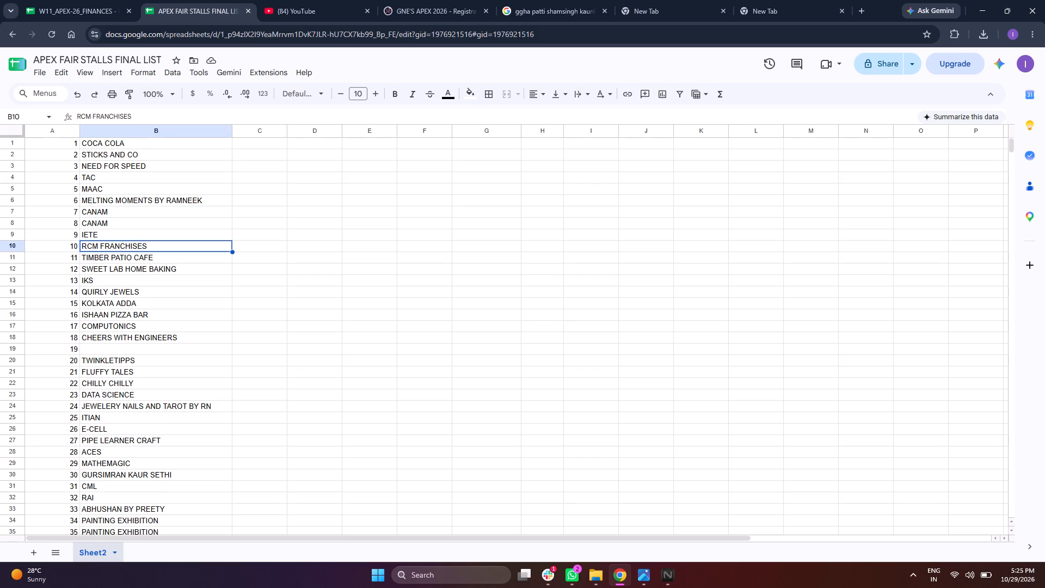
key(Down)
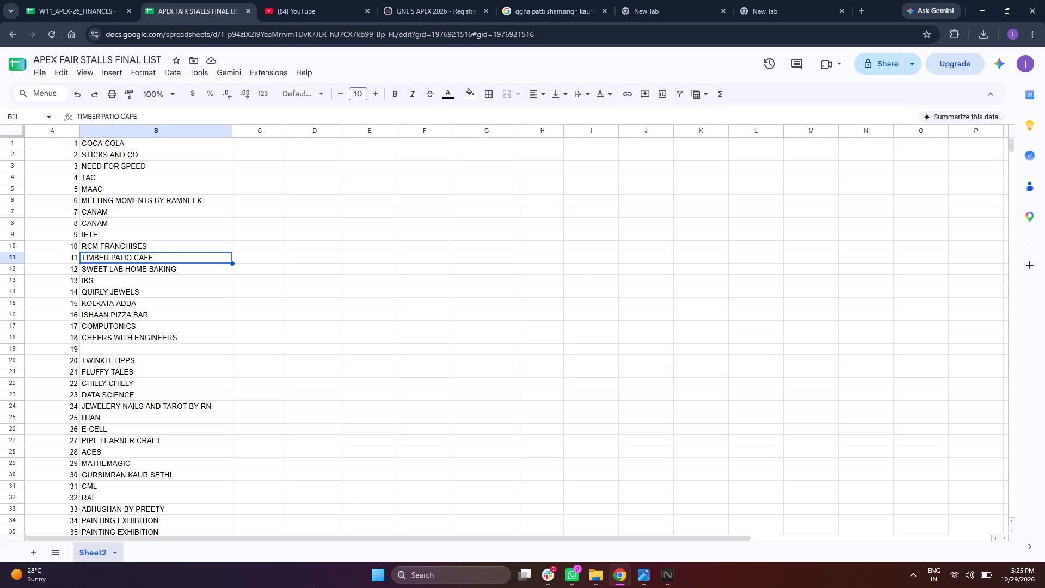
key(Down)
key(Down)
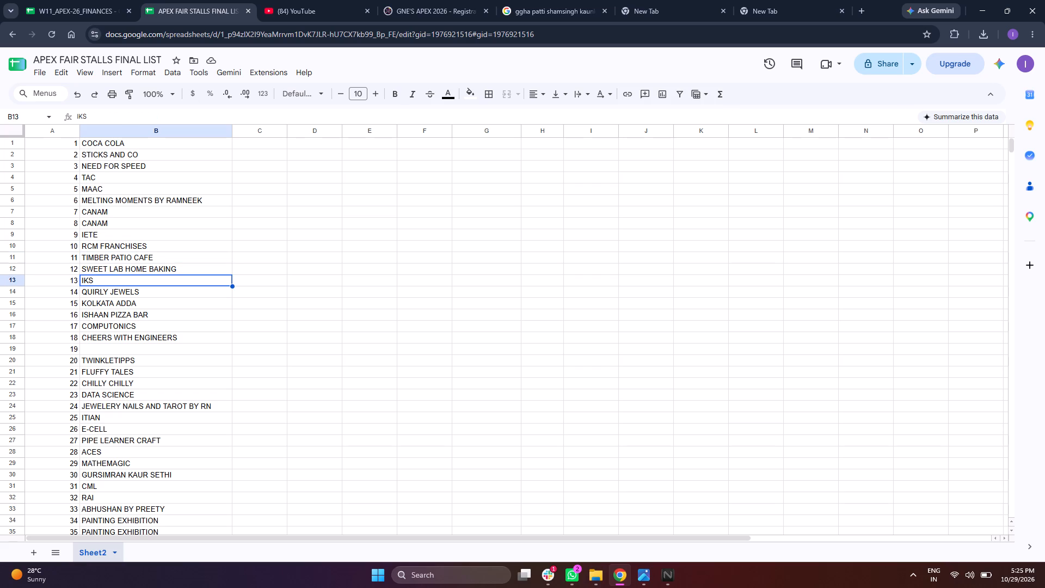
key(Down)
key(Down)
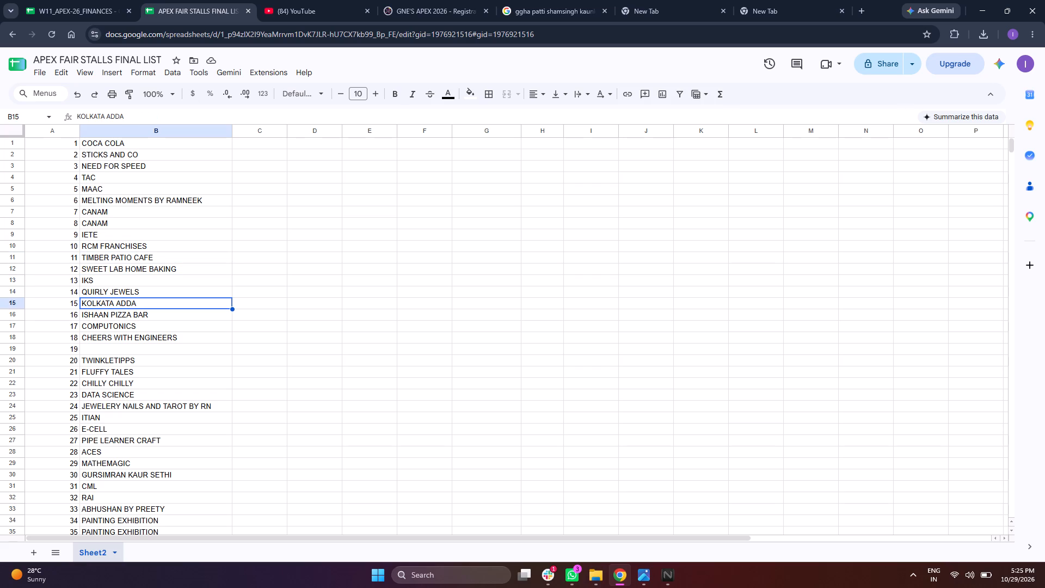
Recheck the entries around QUIRLY JEWELS and KOLKATA ADDA, continuing past the nameless stall 19 to FLUFFY TALES.
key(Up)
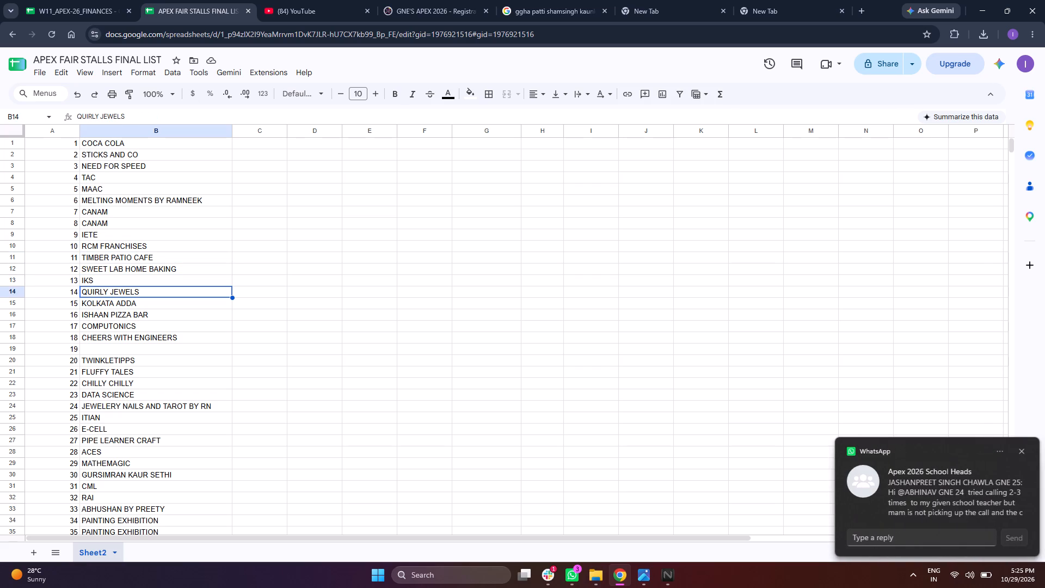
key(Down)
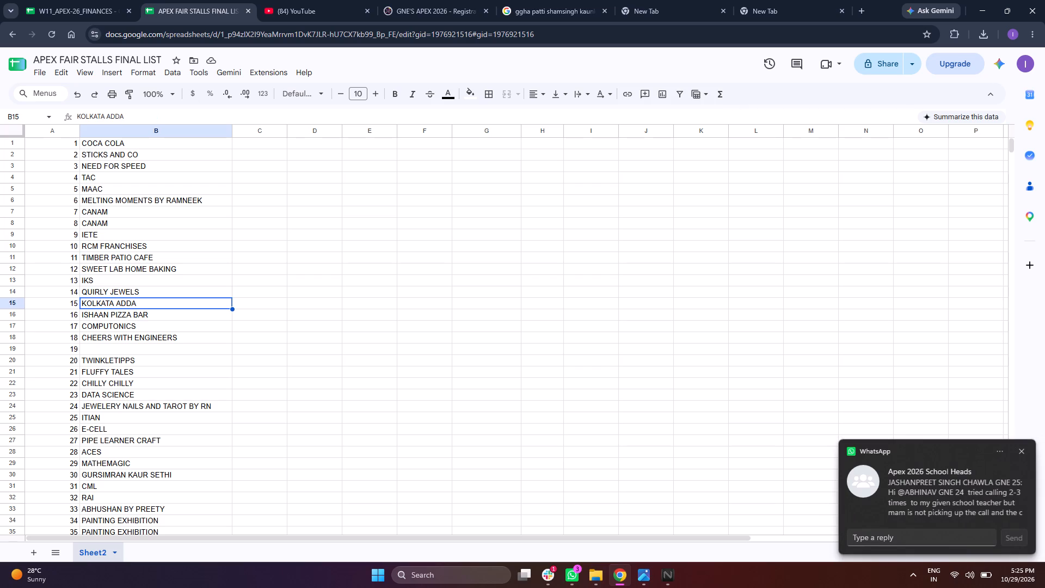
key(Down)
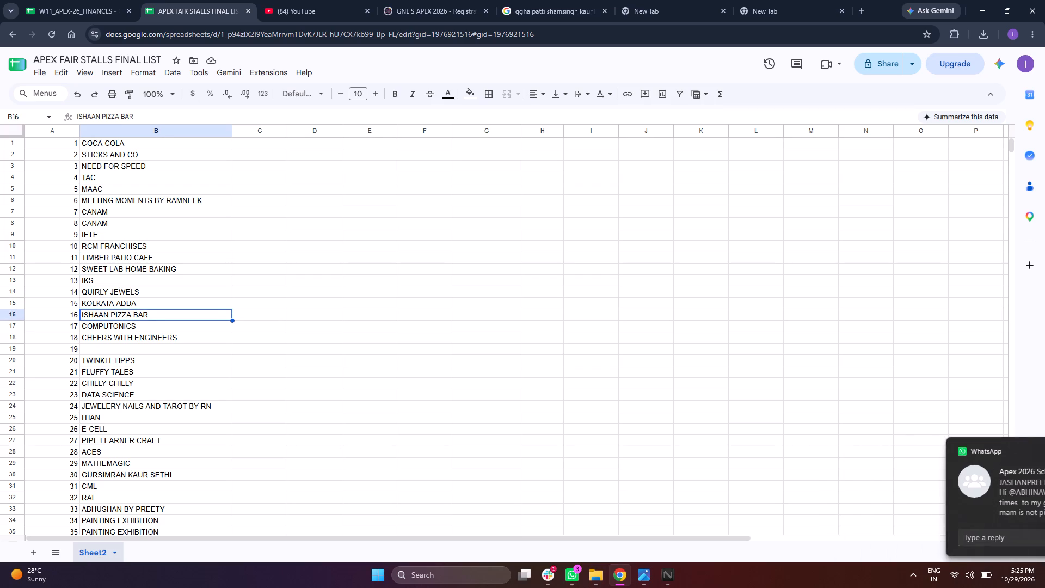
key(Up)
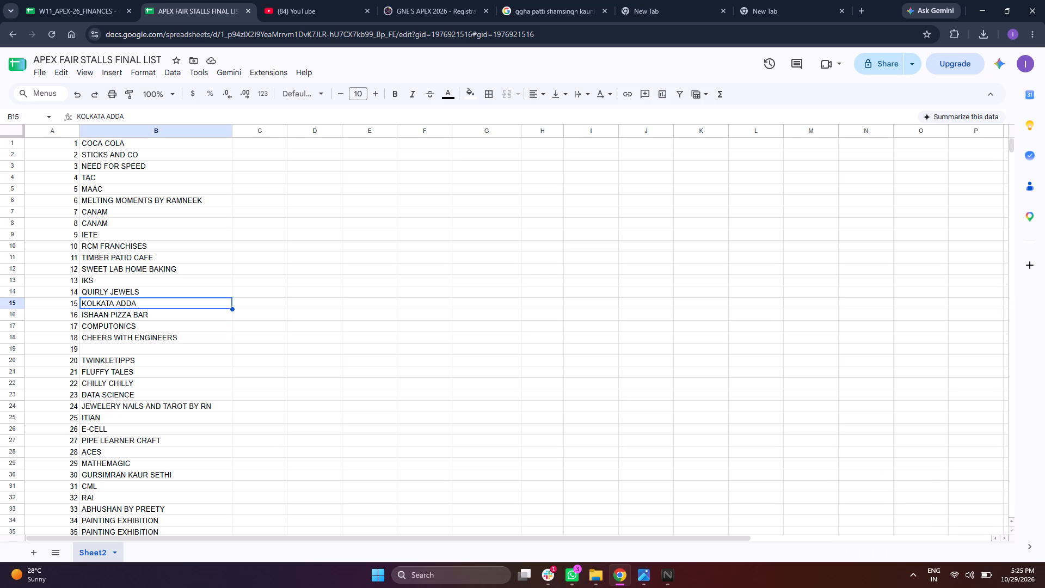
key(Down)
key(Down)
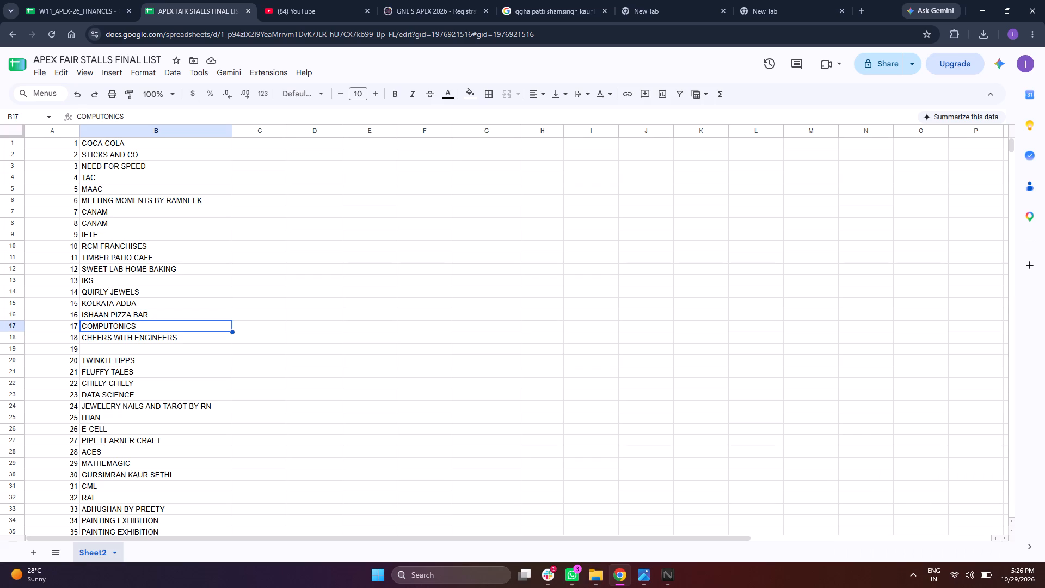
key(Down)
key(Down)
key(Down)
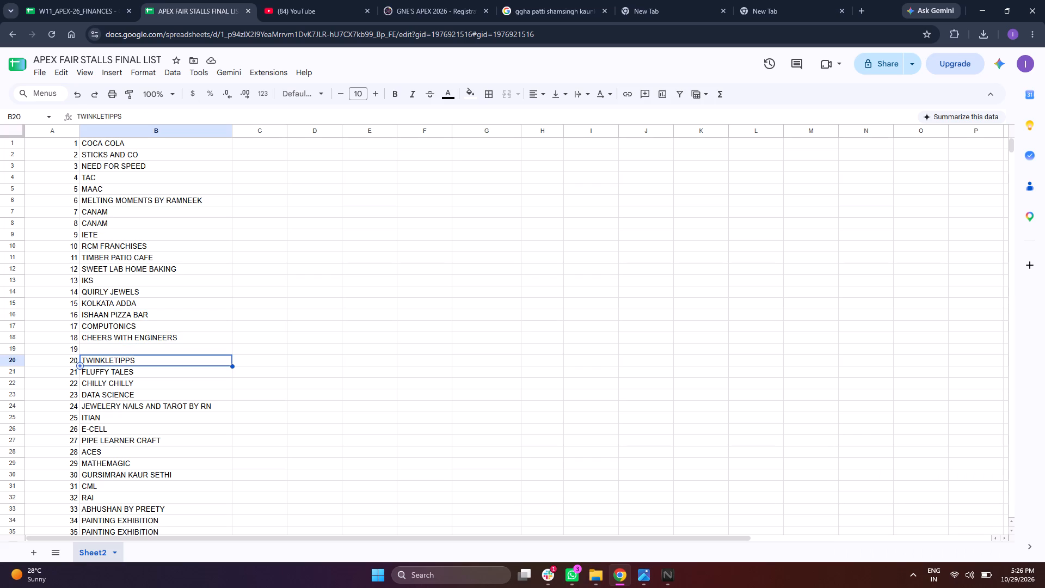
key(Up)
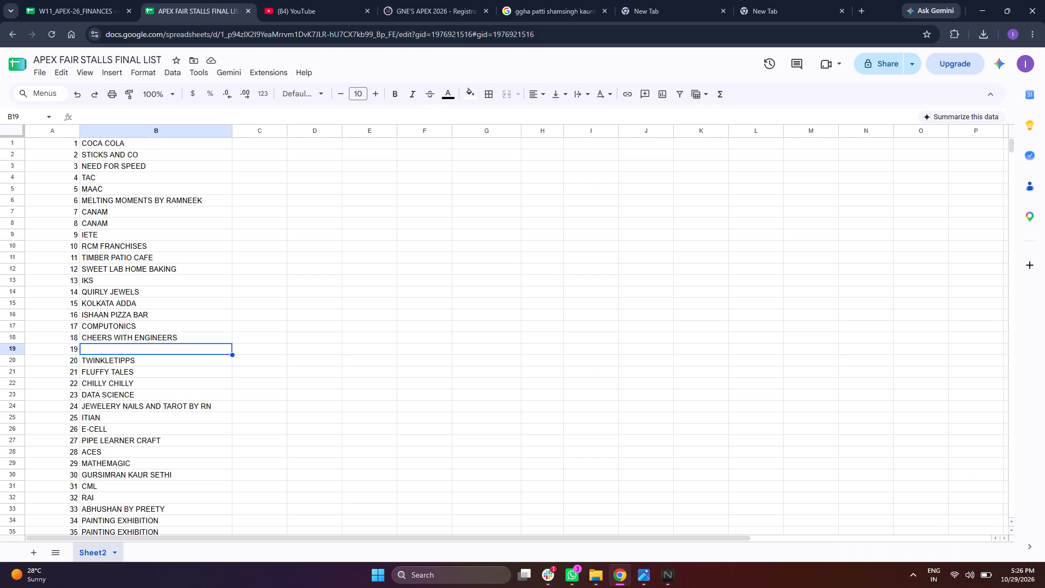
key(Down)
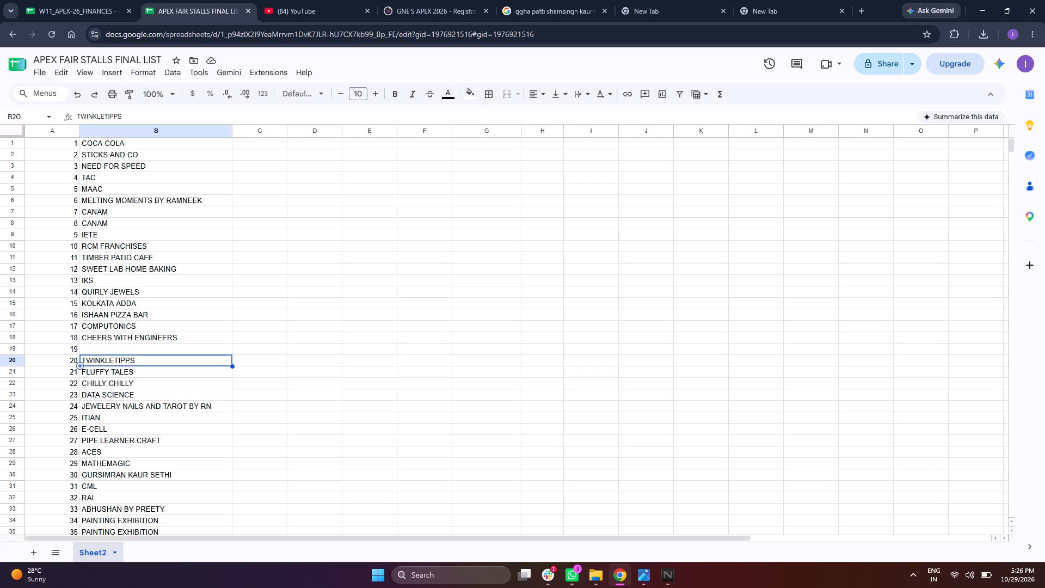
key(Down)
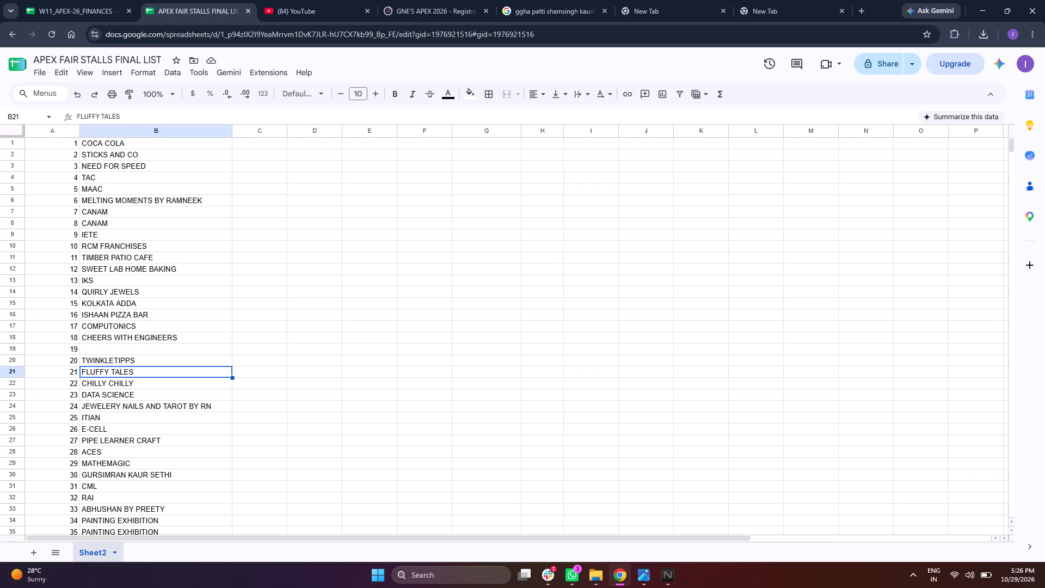
Check the stall names and numbers from CHILLY CHILLY down to the first PAINTING EXHIBITION entry at stall 34.
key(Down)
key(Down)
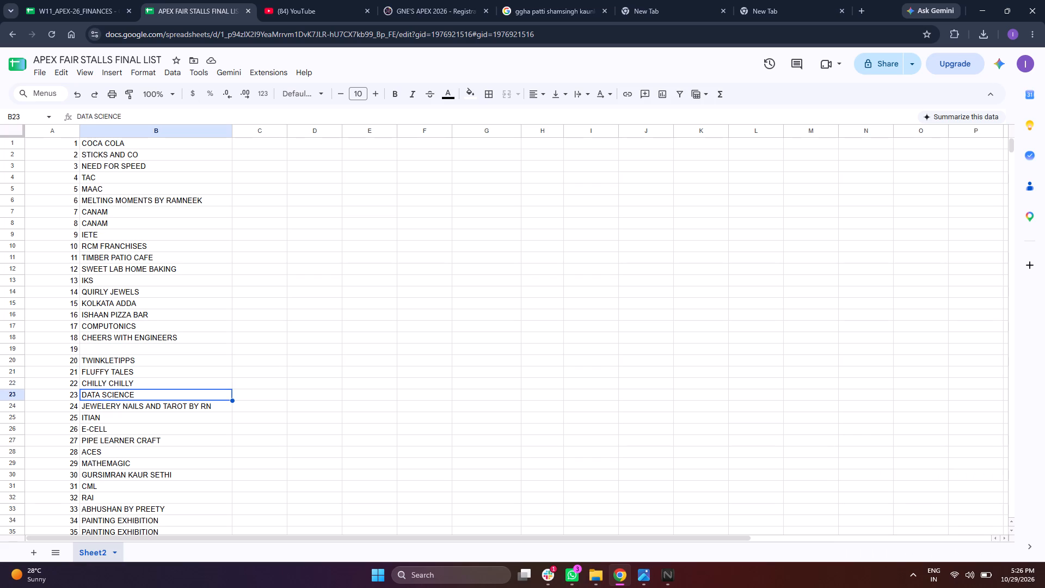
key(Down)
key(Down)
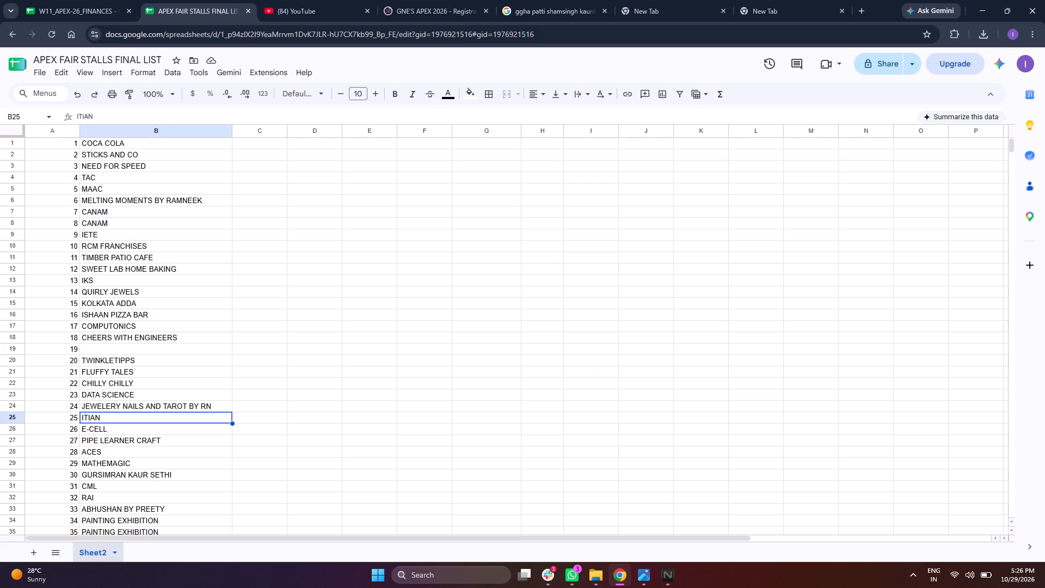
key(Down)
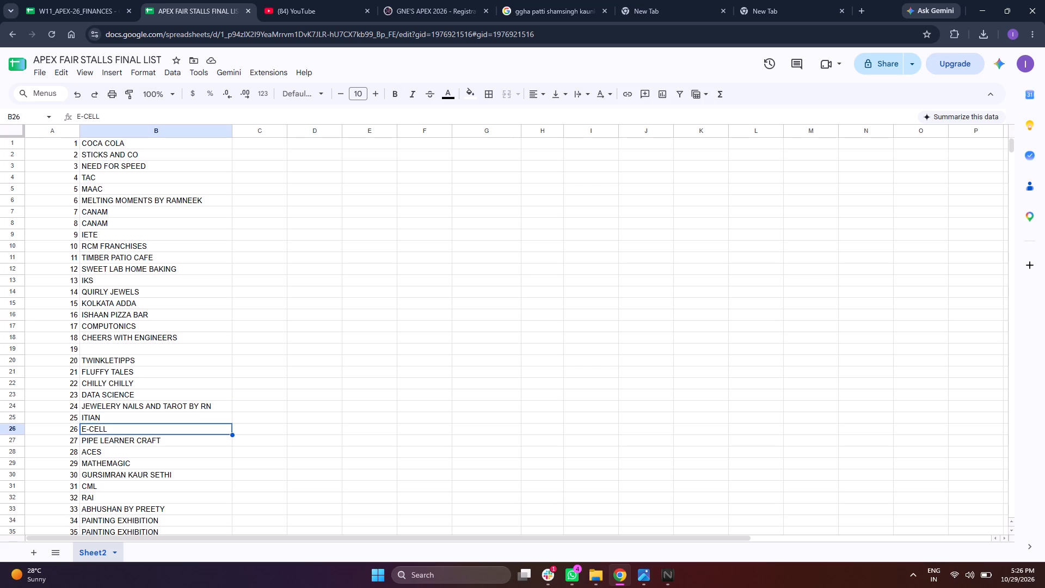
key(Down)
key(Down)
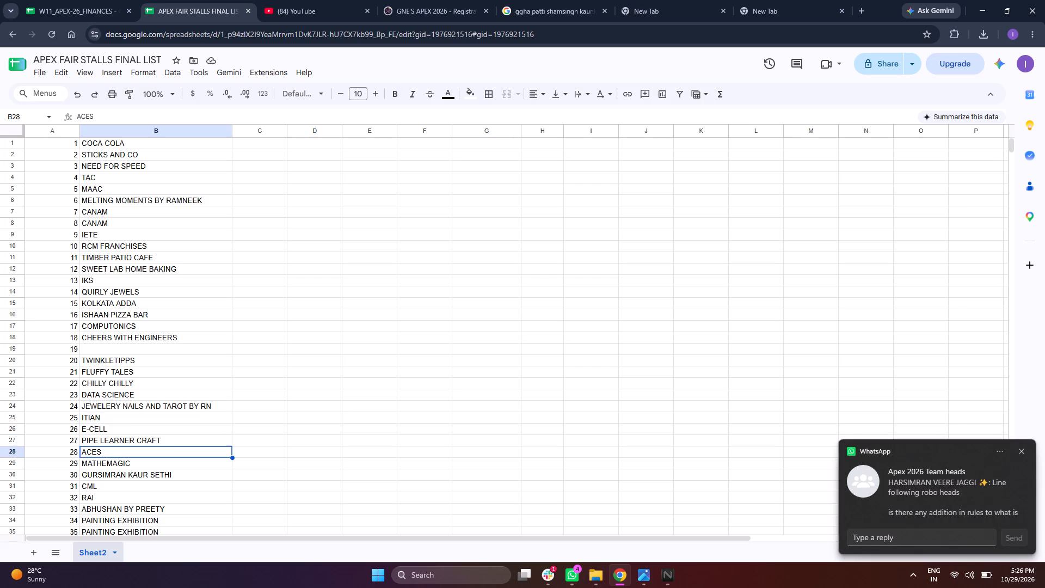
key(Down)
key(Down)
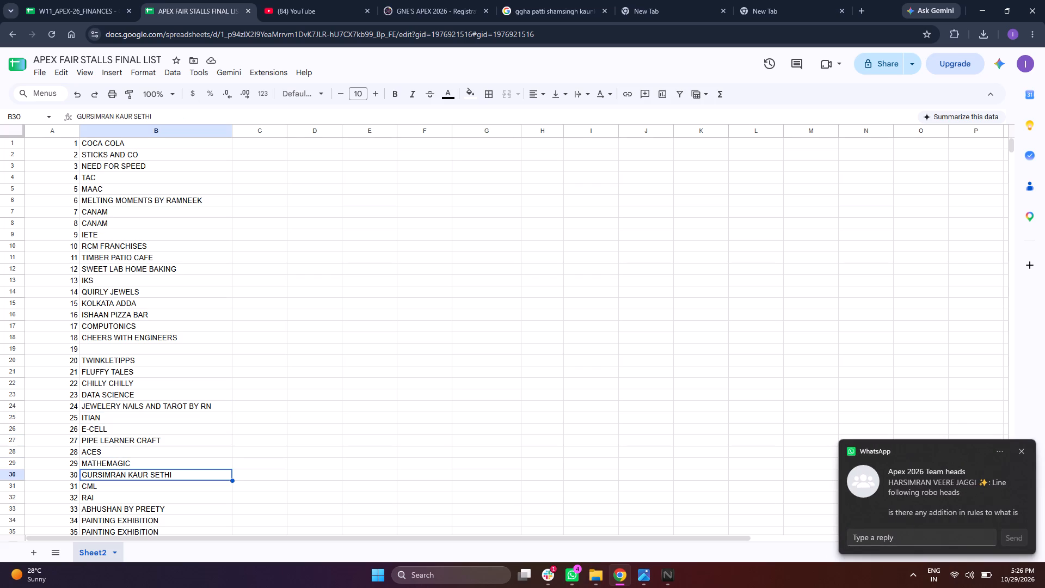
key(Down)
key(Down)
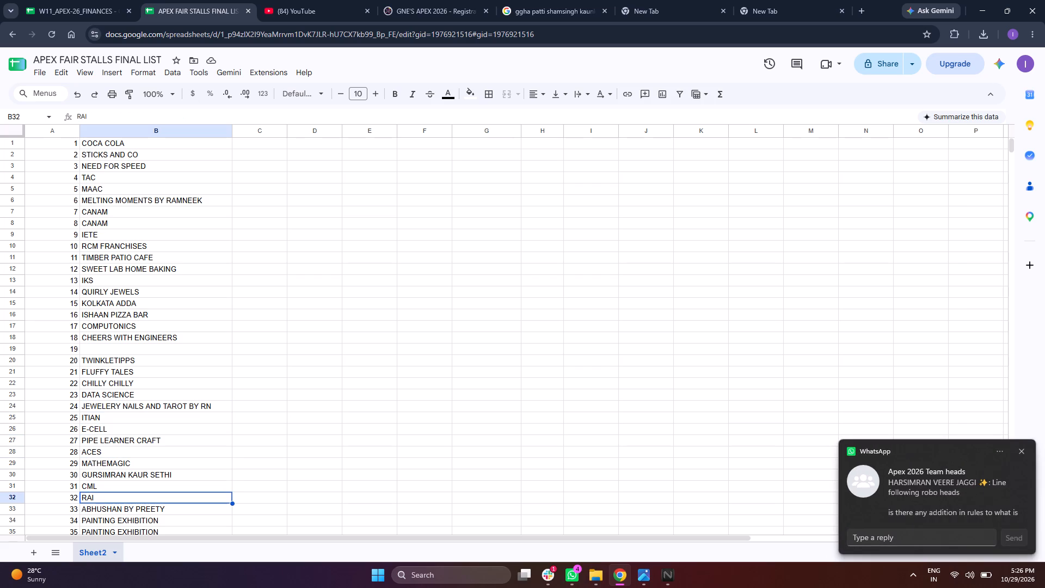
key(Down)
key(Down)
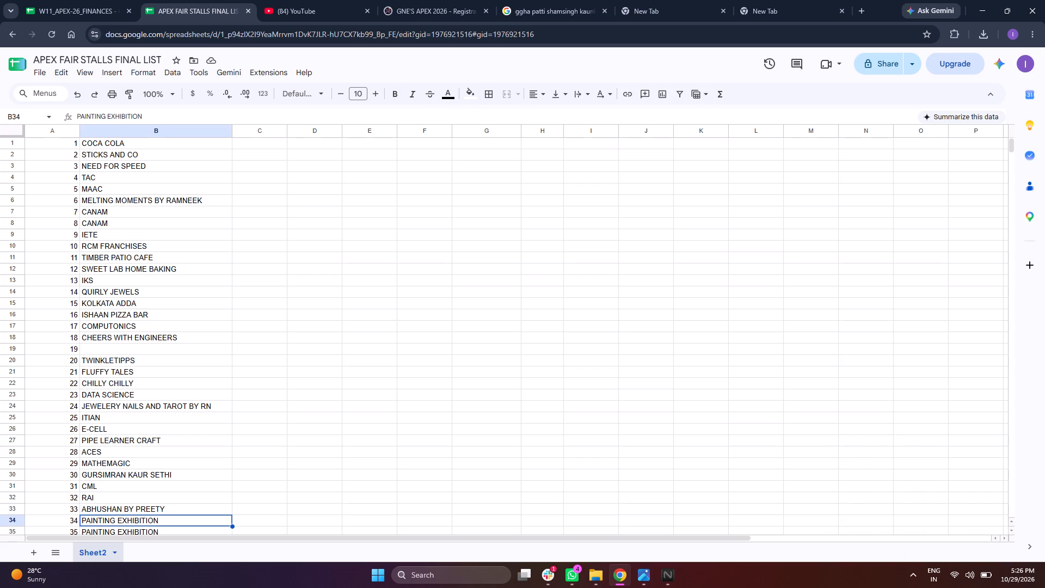
Recheck the two PAINTING EXHIBITION entries at stalls 34 and 35, continuing through the stall names down to NCC at stall 42.
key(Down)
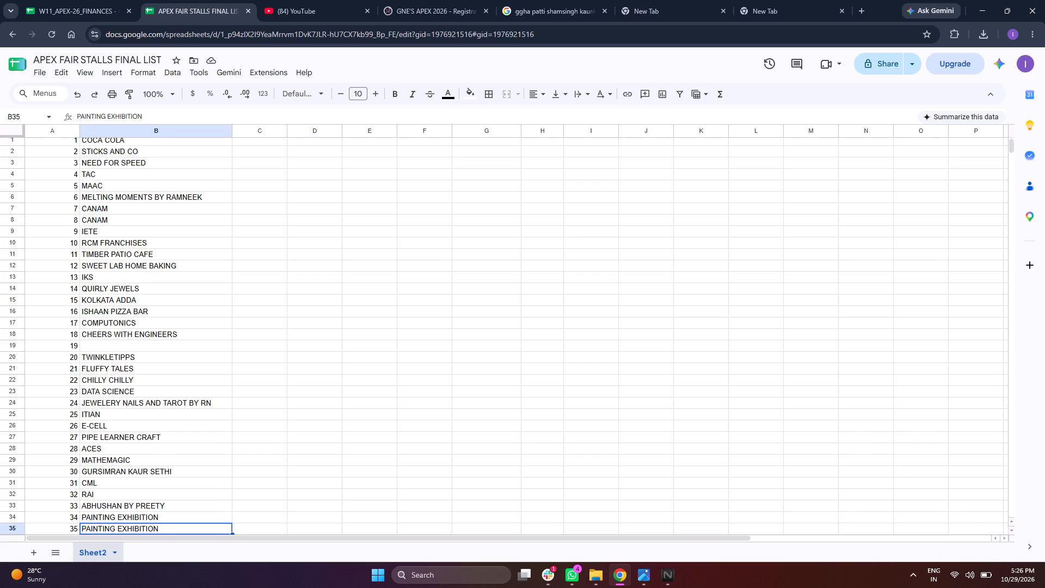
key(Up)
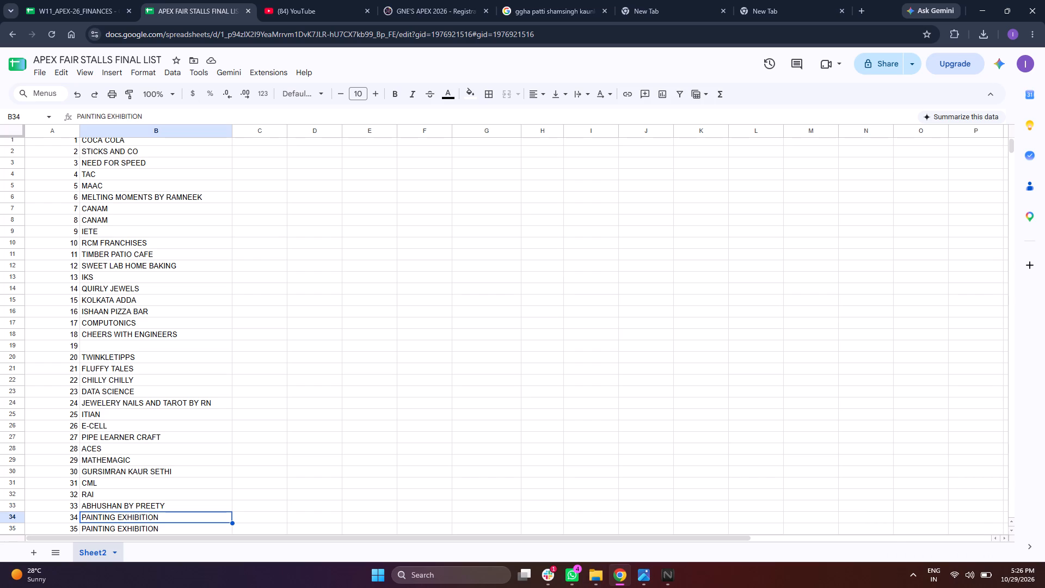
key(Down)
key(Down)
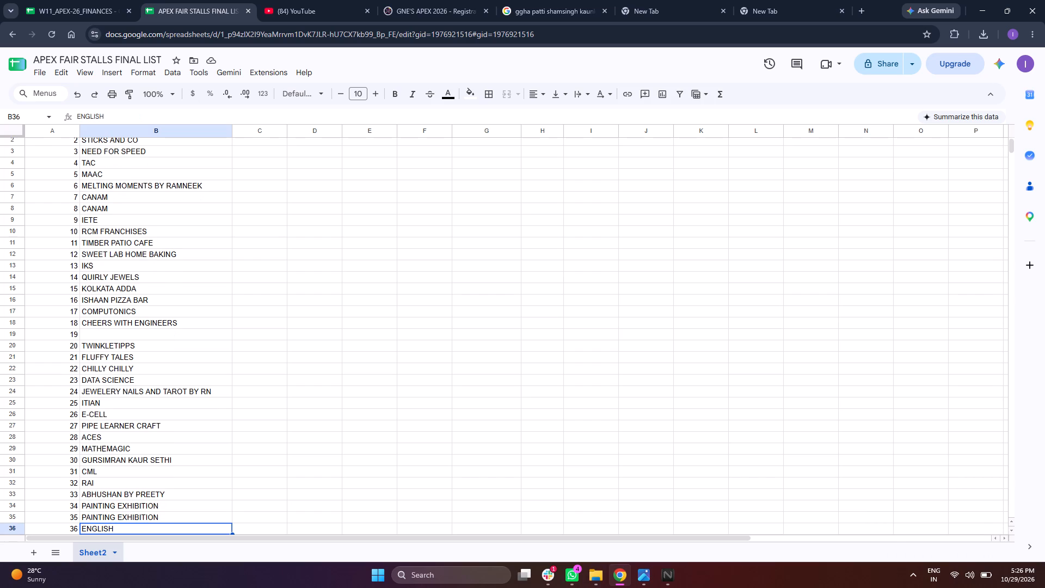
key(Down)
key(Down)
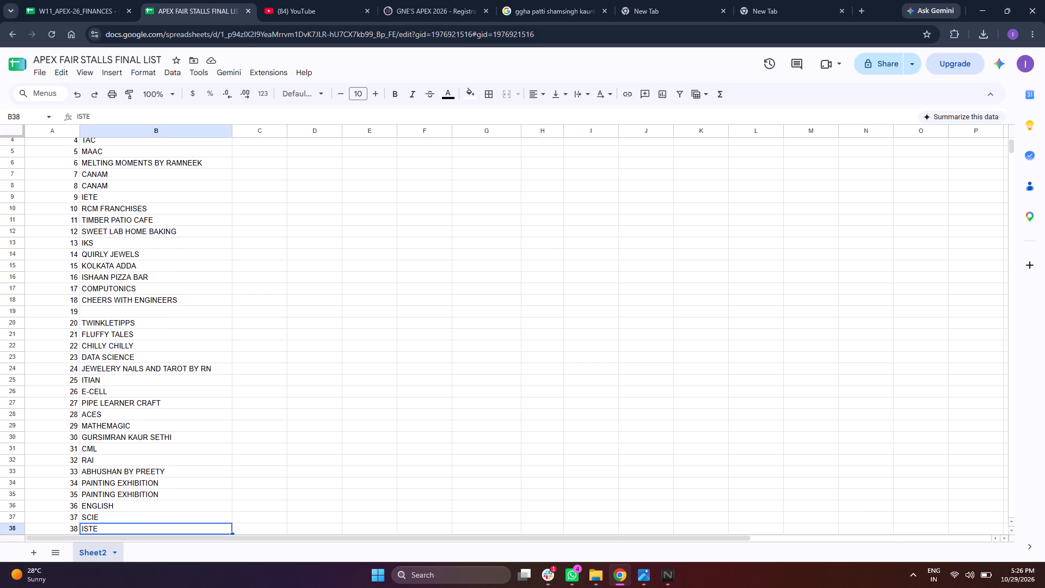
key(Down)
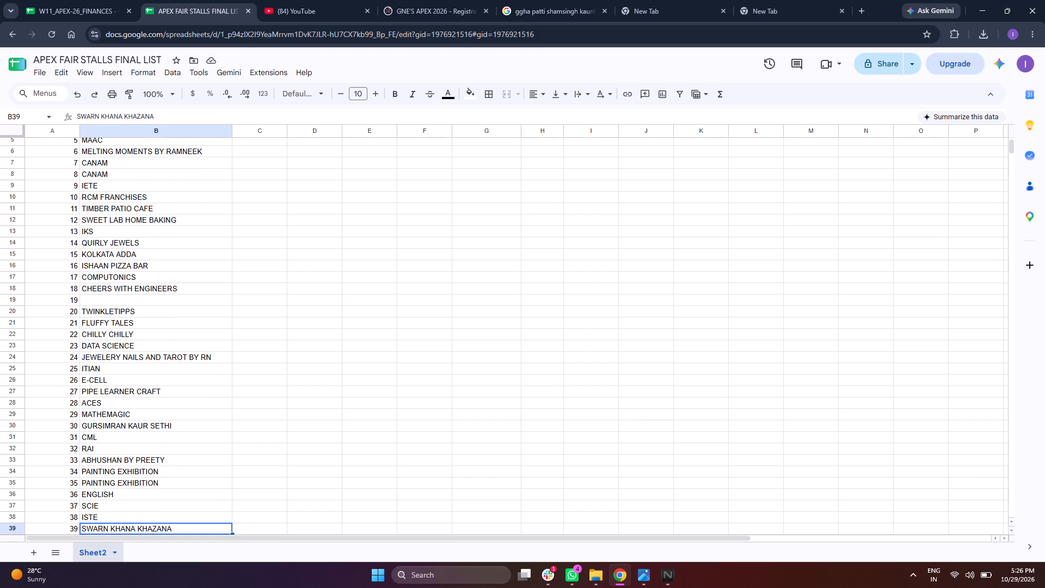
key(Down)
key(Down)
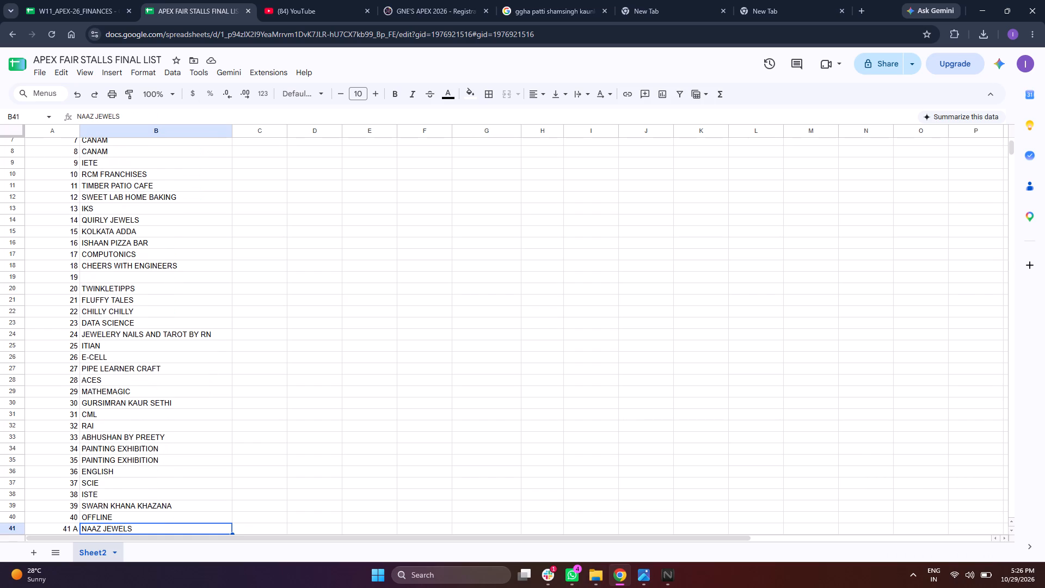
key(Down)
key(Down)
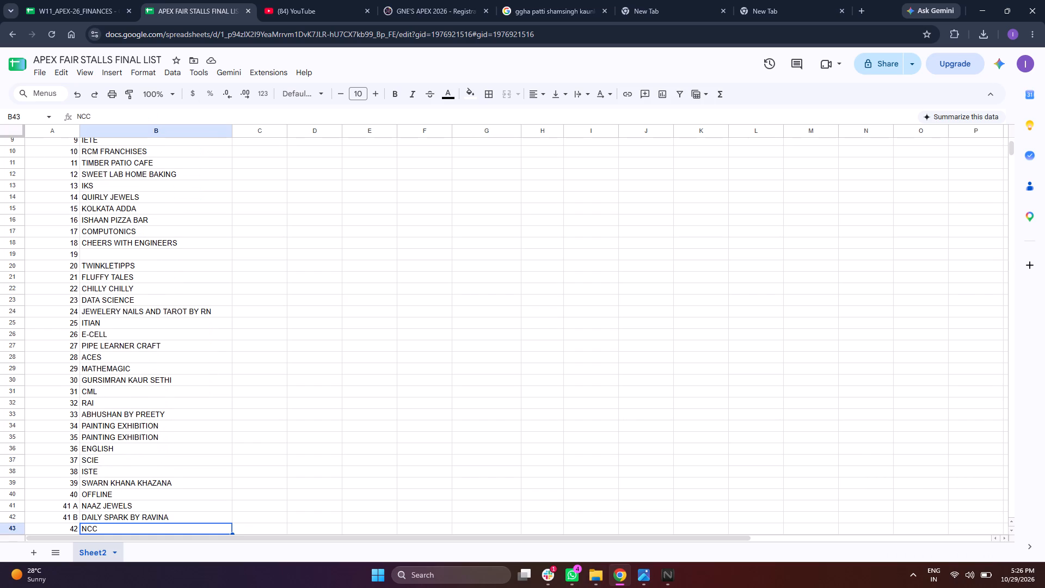
Check the stall names against their numbers from ROCK N ROLL at stall 43 down to MATHEMAGIC at 51 B.
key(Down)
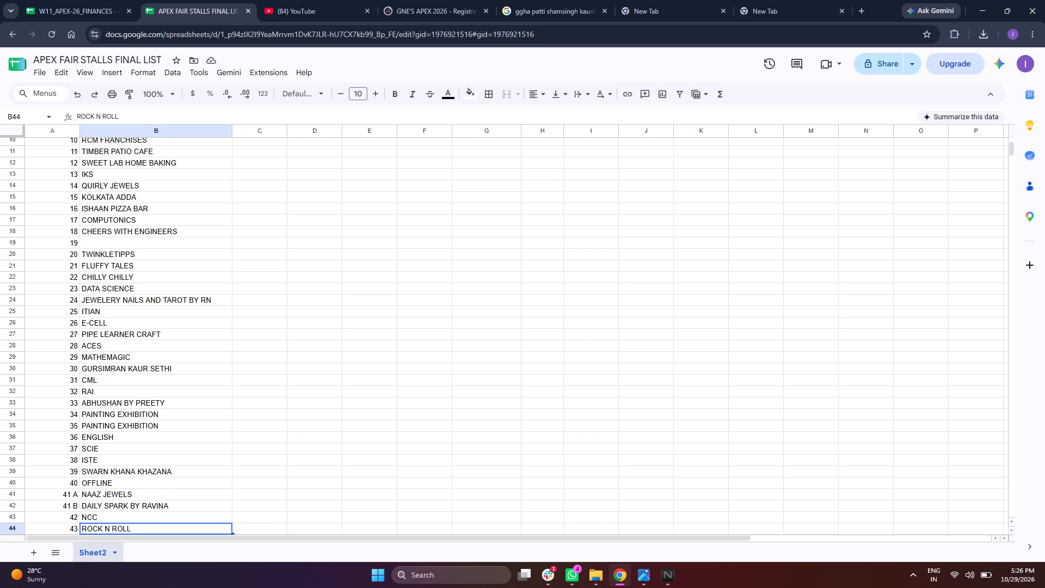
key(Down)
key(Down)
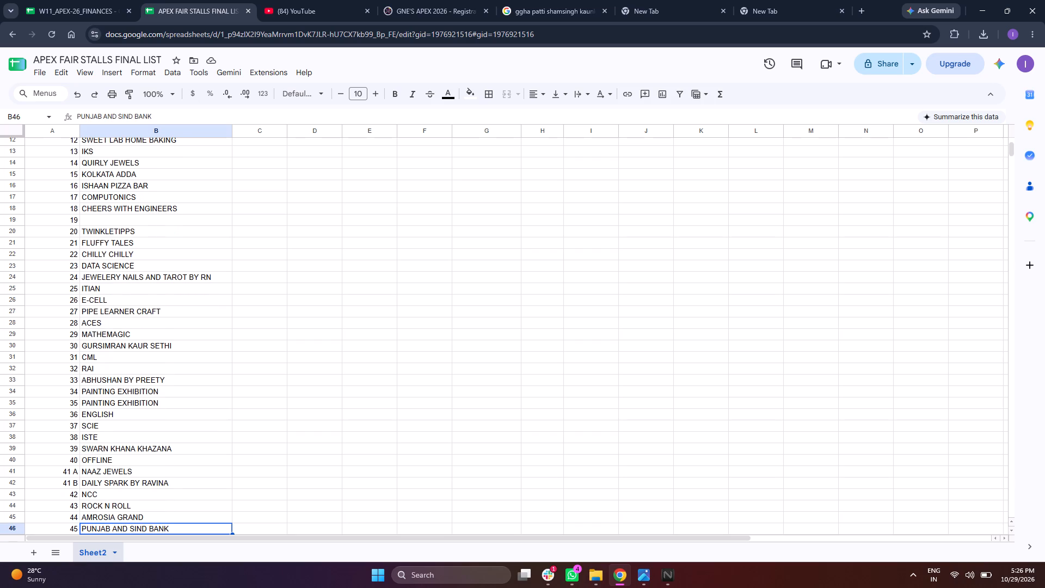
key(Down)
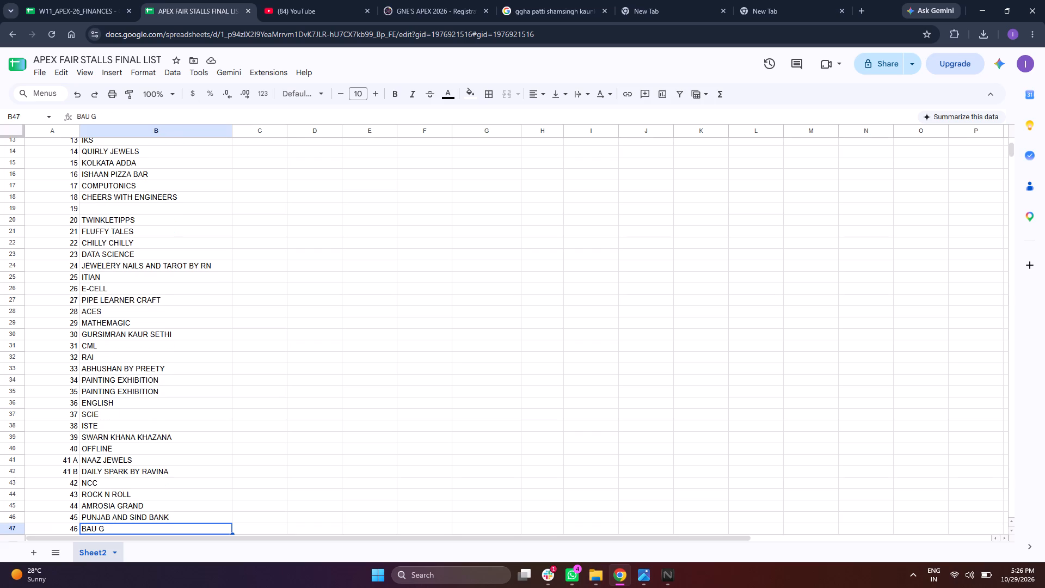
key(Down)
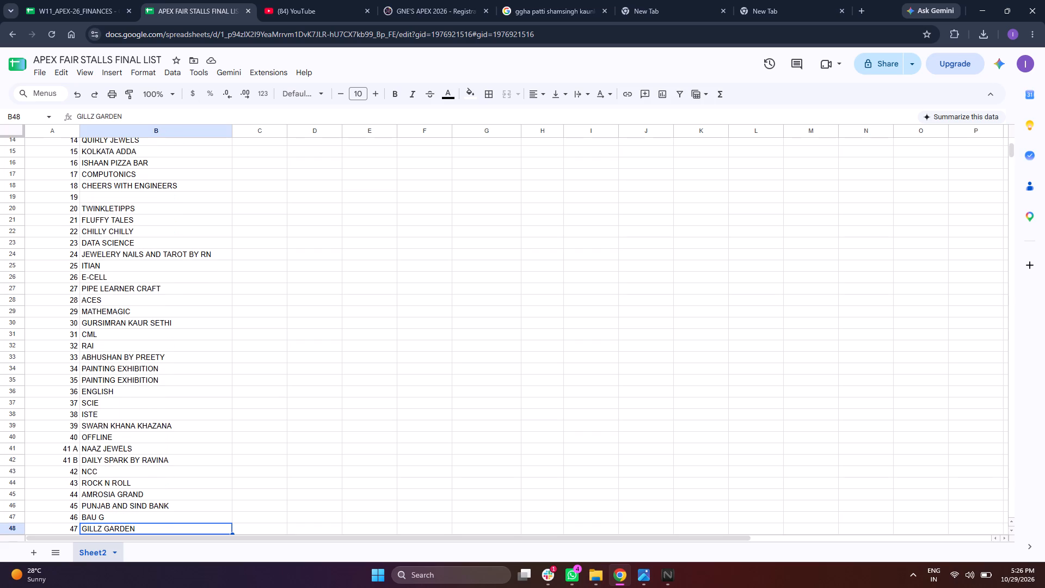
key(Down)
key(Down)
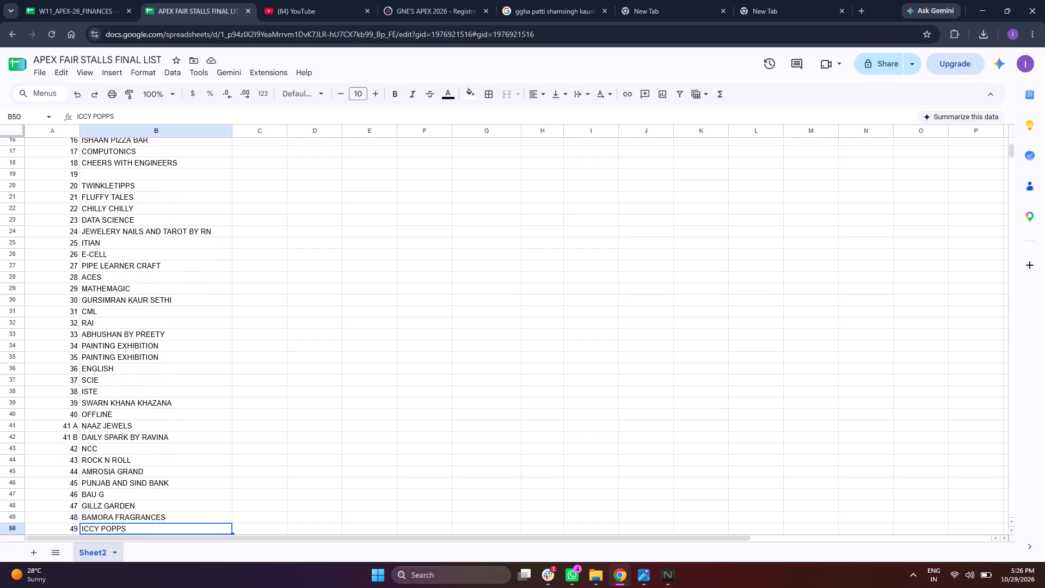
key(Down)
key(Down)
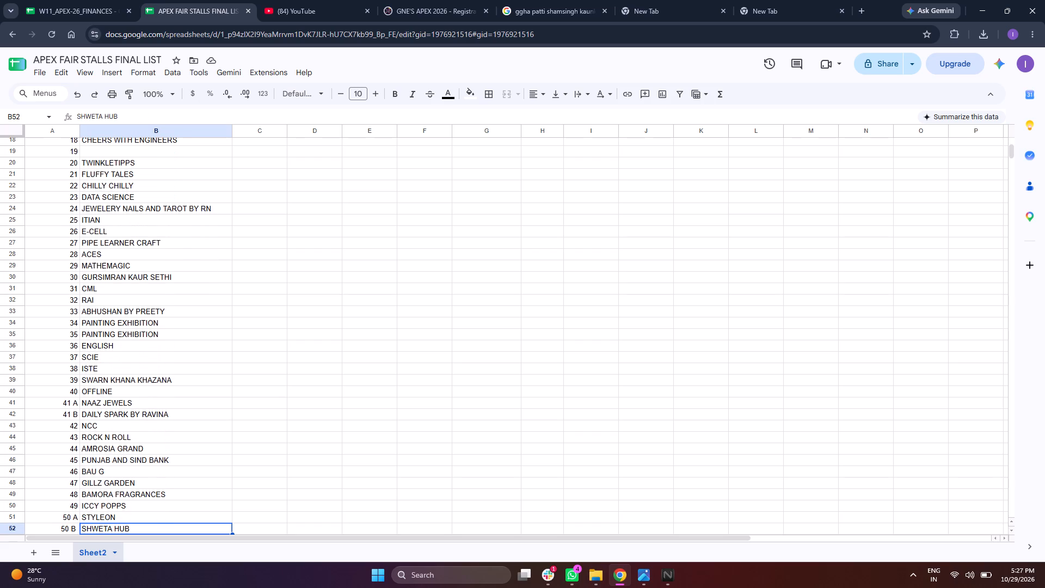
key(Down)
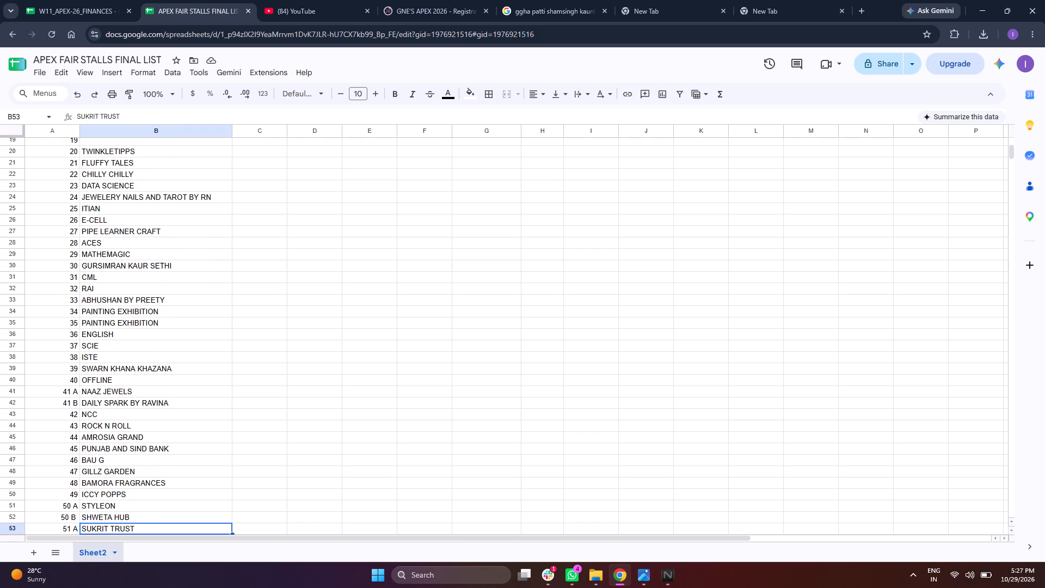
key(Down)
Check the remaining entries from the nameless stall 52 through HUNGRY HUSTLERS to the last B.ARCH row and the end of the list.
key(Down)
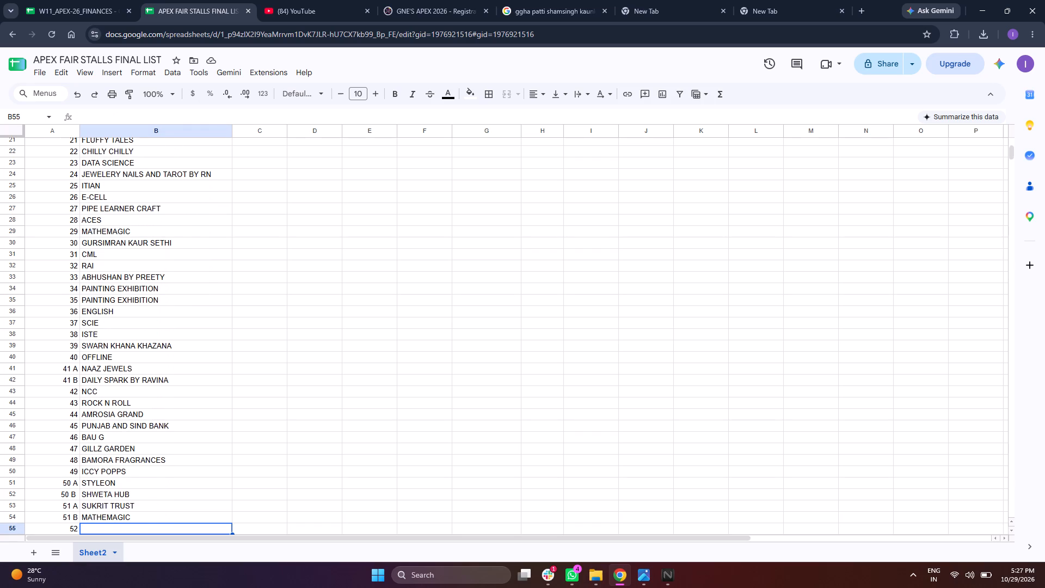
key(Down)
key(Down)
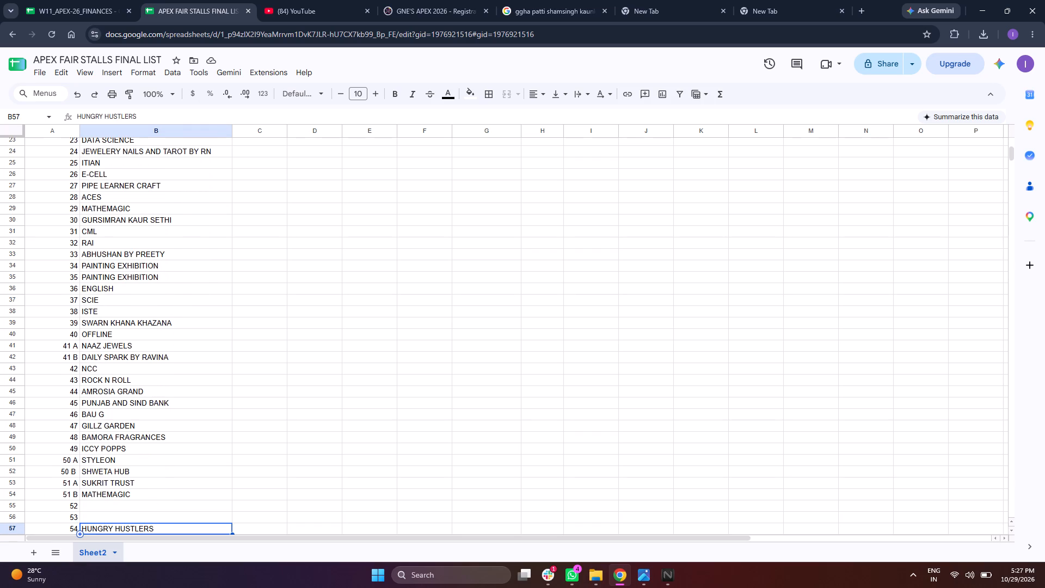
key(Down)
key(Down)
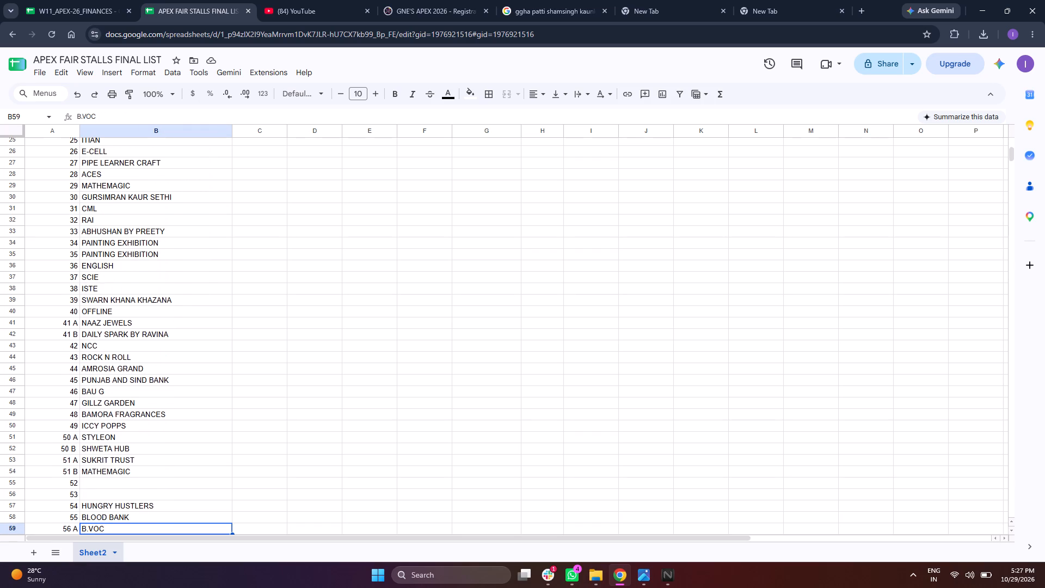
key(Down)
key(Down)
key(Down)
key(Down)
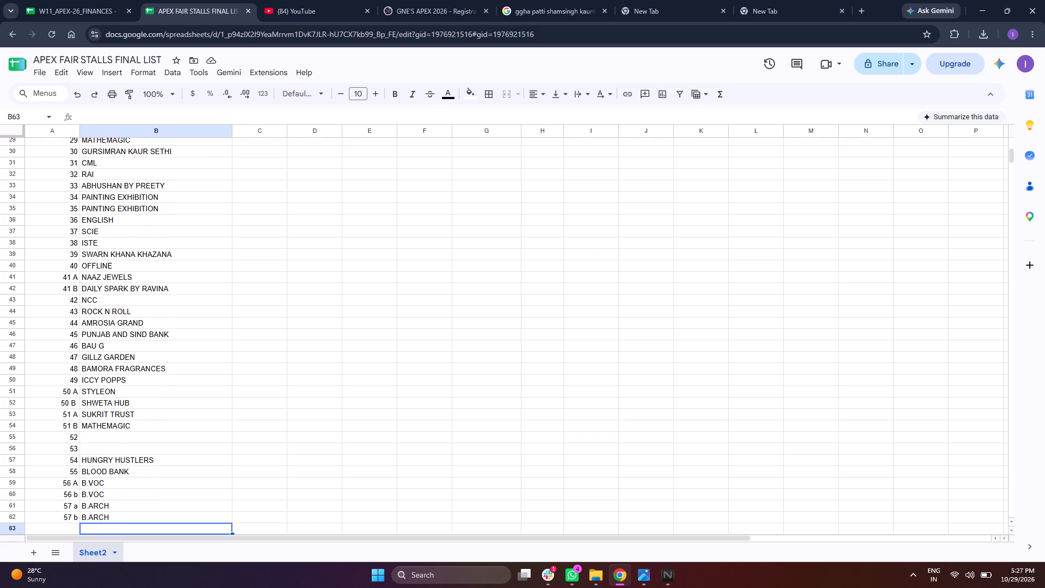
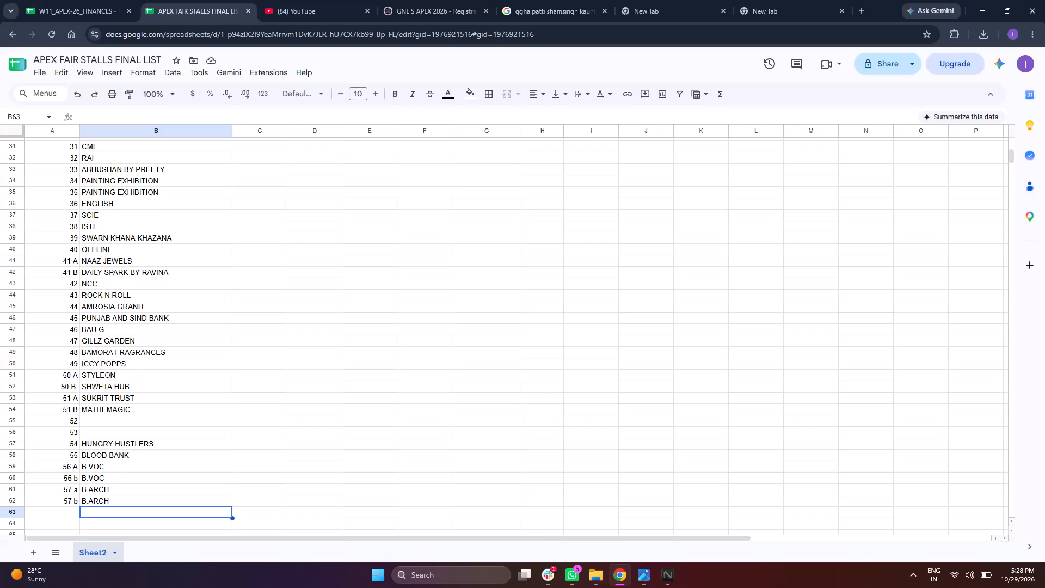
Recheck the stall names and numbers between NEED FOR SPEED and the last B.ARCH entry at stall 57 b.
scroll(323, 281, up, 2)
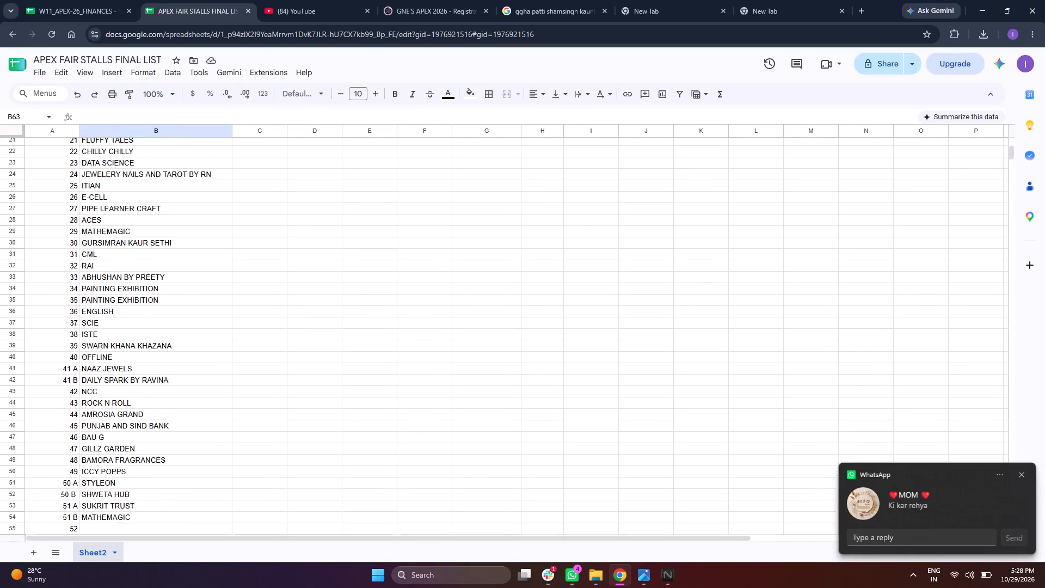
scroll(323, 281, up, 3)
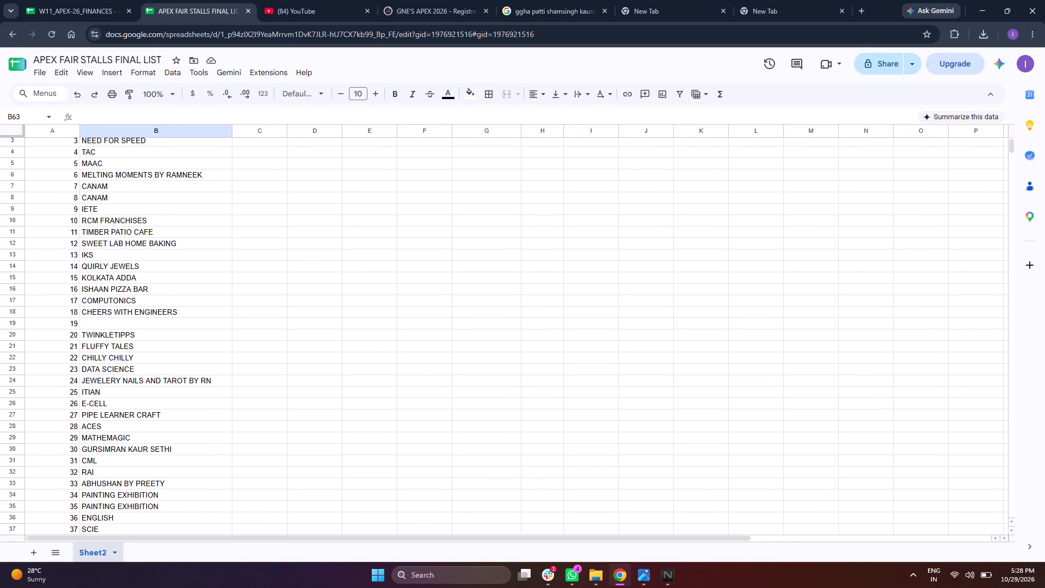
scroll(205, 273, down, 6)
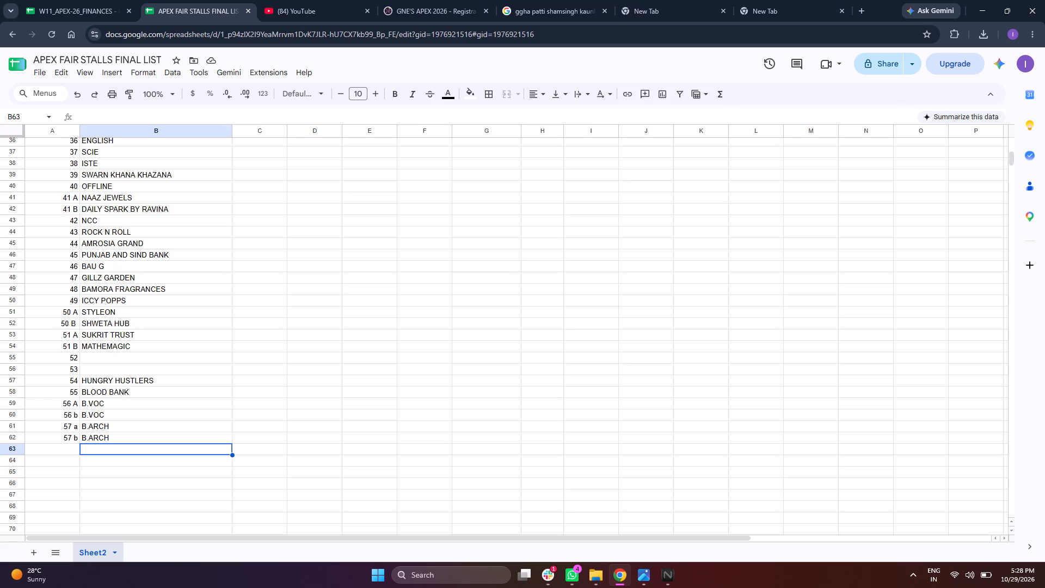
click(76, 438)
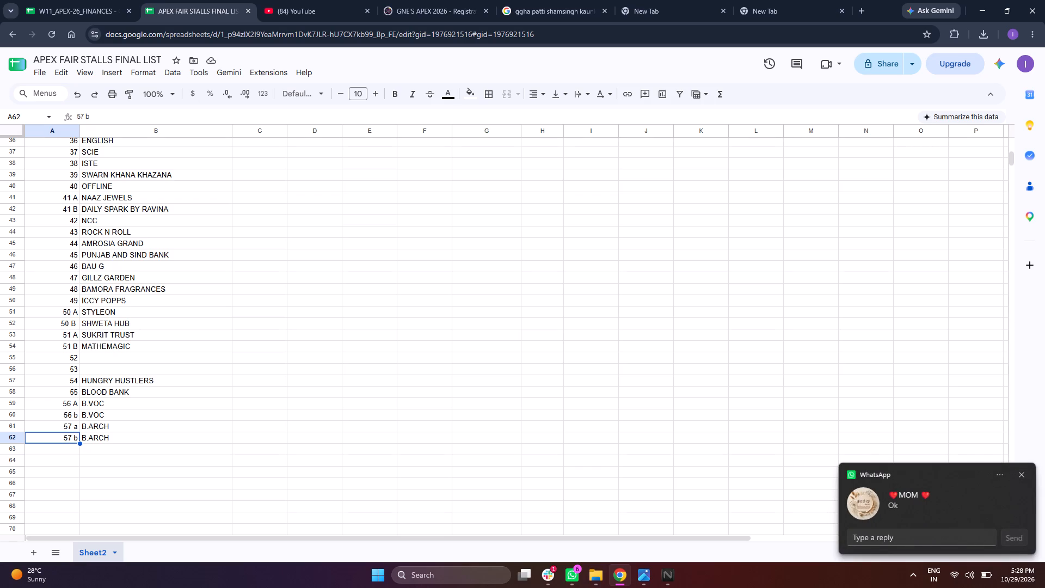
Swap the names of stalls 15 and 16, entering ISHAAN PIZZA BAR for stall 15 and KOLKATA ADDA for stall 16.
scroll(167, 200, up, 4)
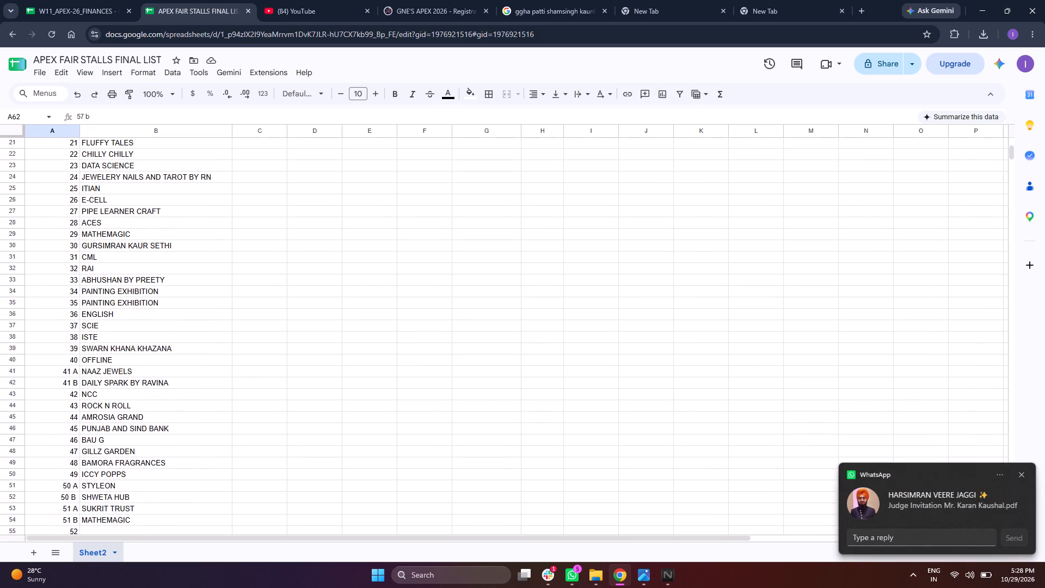
scroll(167, 200, up, 3)
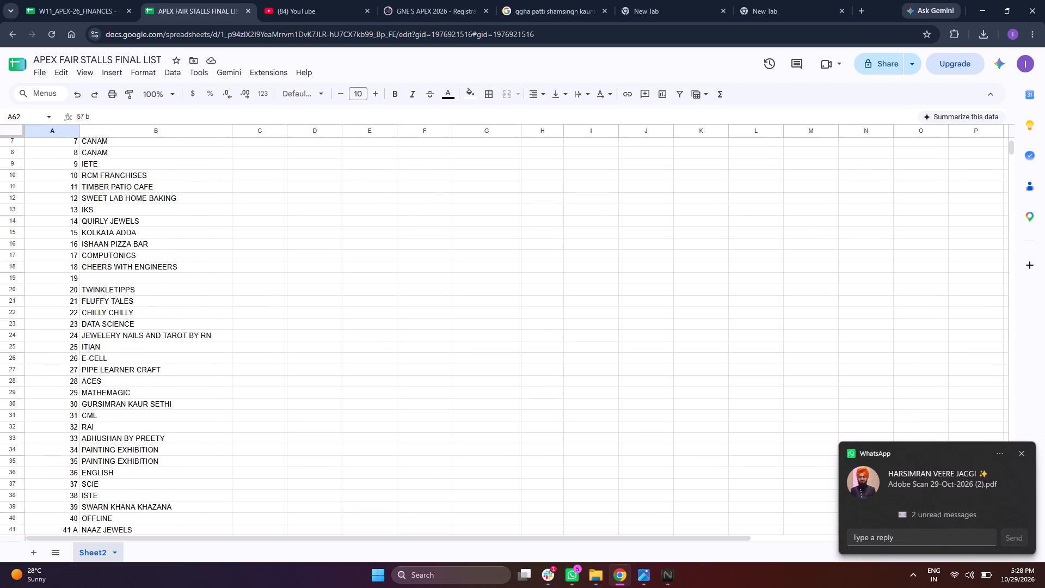
click(142, 234)
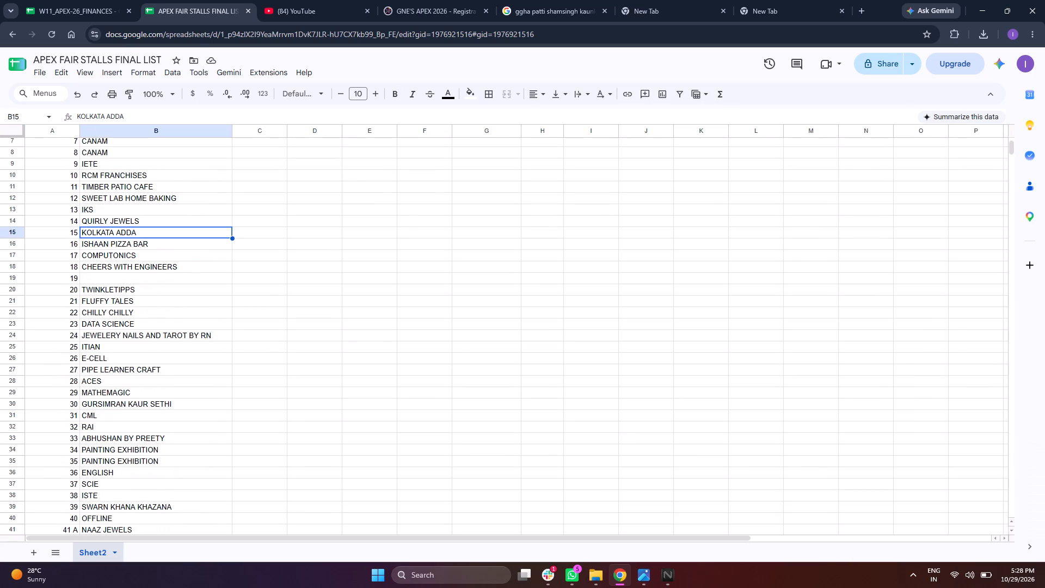
key(BackSpace)
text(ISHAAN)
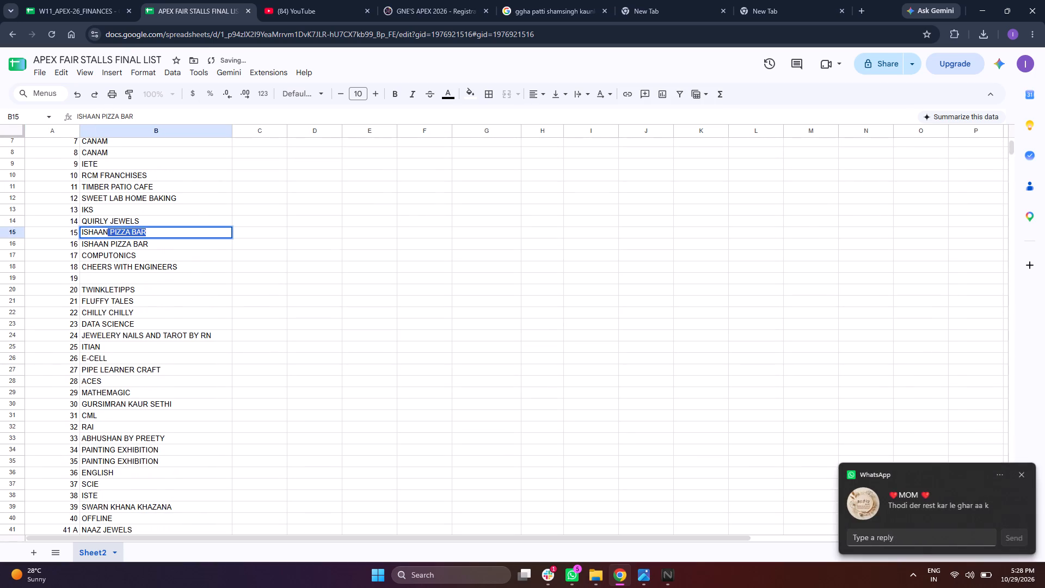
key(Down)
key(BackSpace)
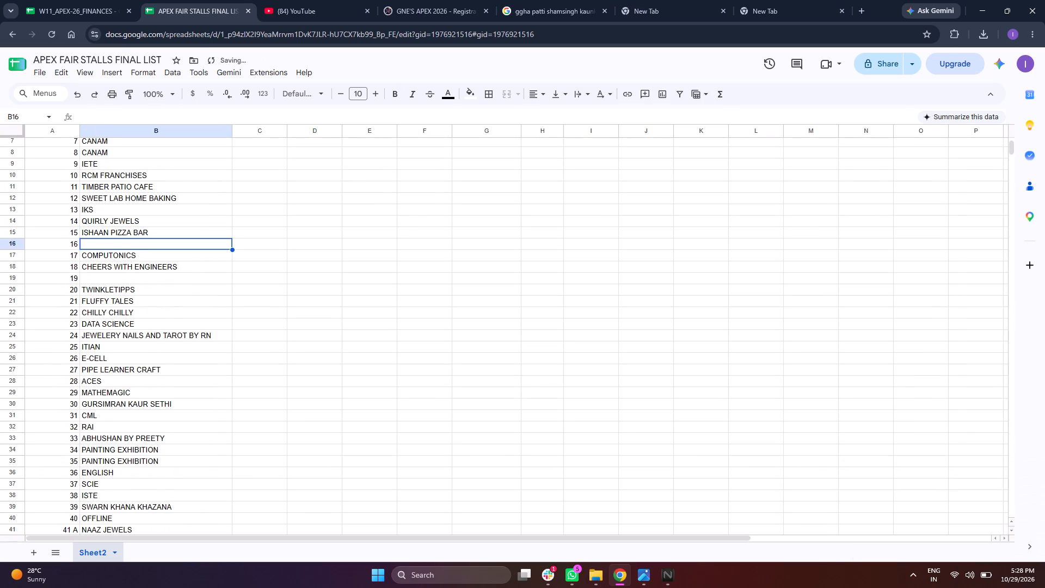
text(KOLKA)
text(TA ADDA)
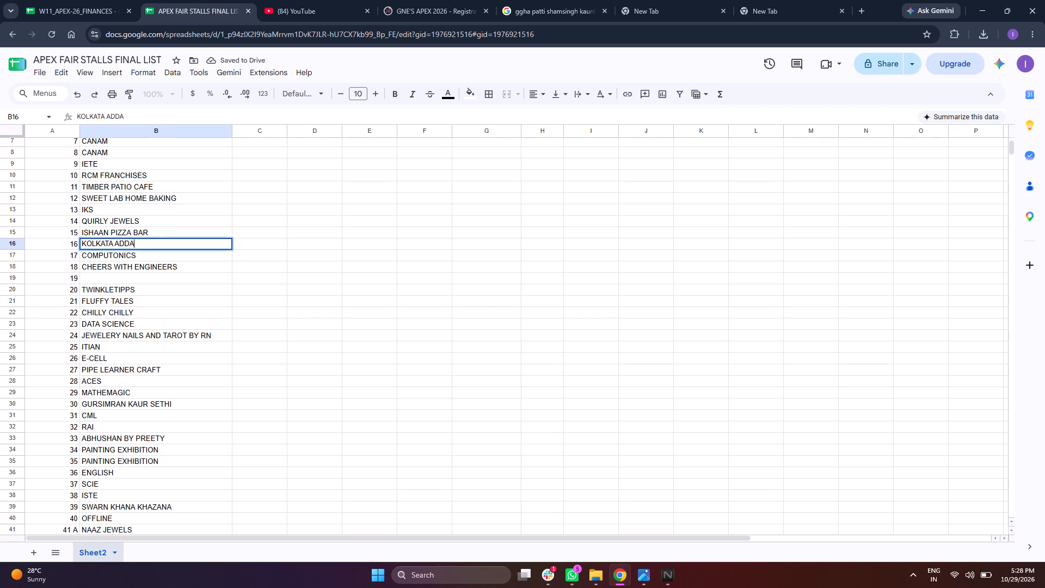
Commit KOLKATA ADDA as the stall name for number 16.
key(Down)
Check the stall names and numbers in order from COMPUTONICS down to the end of the list after the last B.ARCH entry.
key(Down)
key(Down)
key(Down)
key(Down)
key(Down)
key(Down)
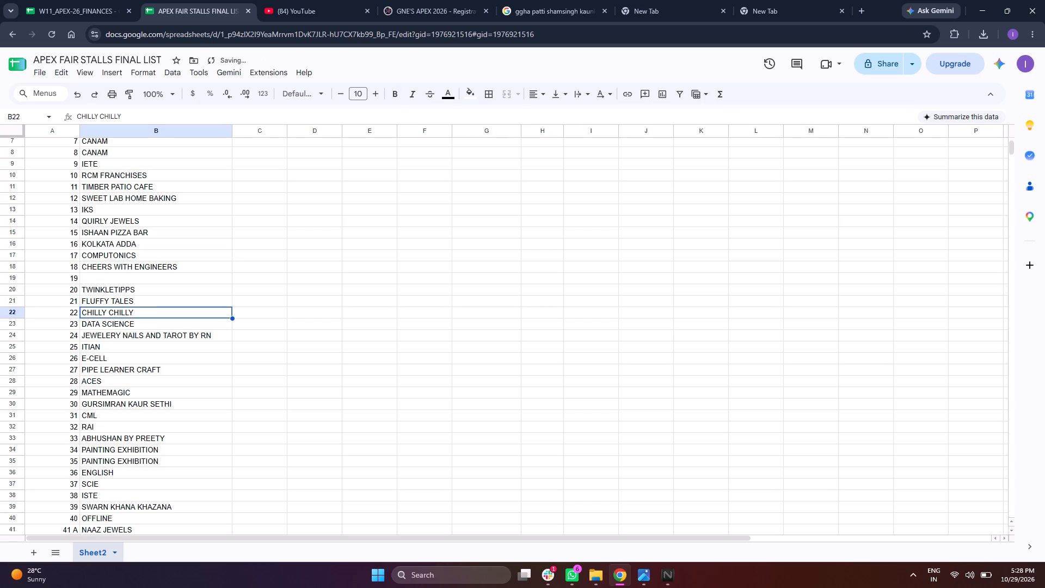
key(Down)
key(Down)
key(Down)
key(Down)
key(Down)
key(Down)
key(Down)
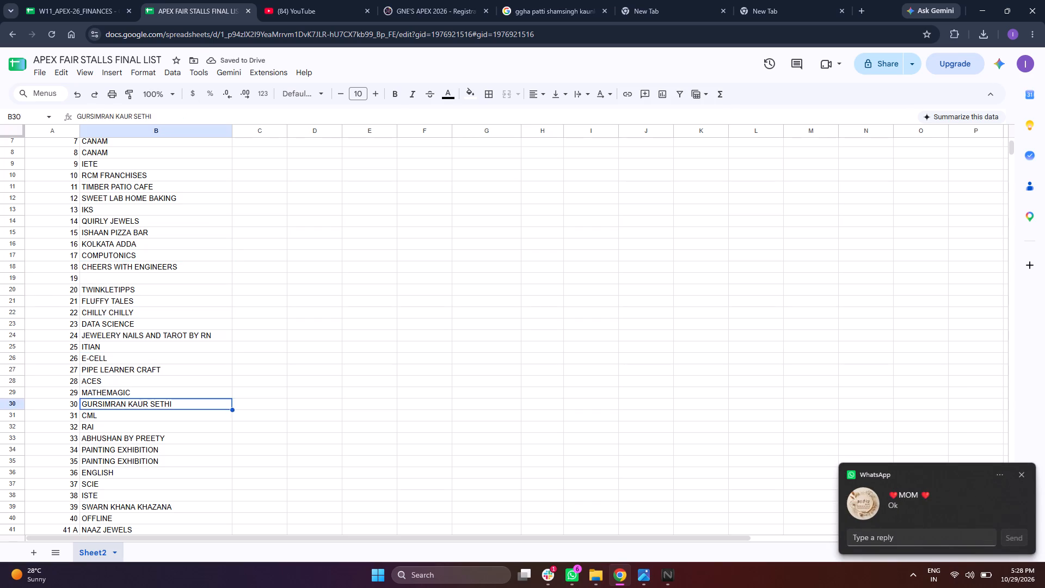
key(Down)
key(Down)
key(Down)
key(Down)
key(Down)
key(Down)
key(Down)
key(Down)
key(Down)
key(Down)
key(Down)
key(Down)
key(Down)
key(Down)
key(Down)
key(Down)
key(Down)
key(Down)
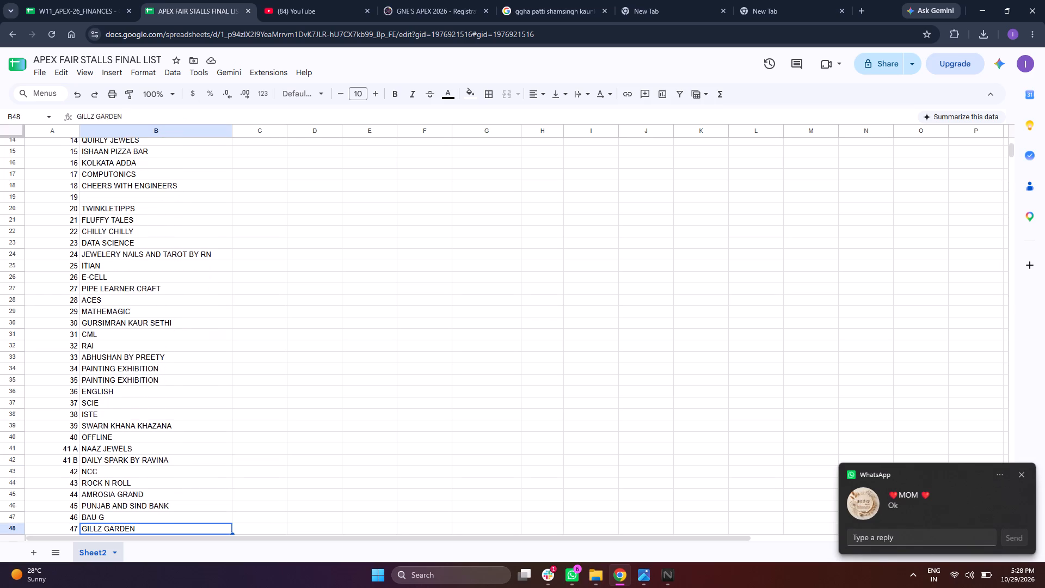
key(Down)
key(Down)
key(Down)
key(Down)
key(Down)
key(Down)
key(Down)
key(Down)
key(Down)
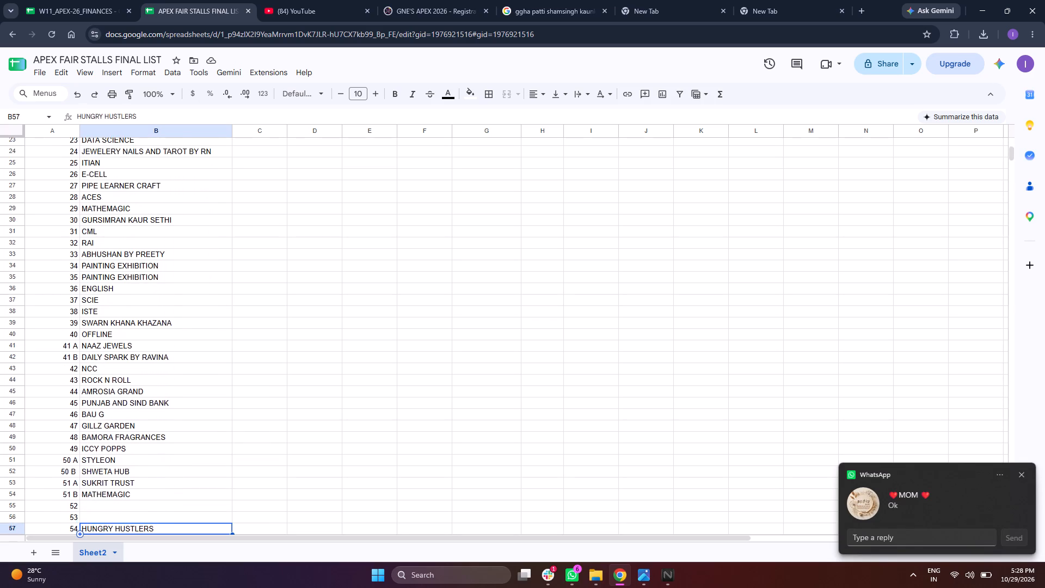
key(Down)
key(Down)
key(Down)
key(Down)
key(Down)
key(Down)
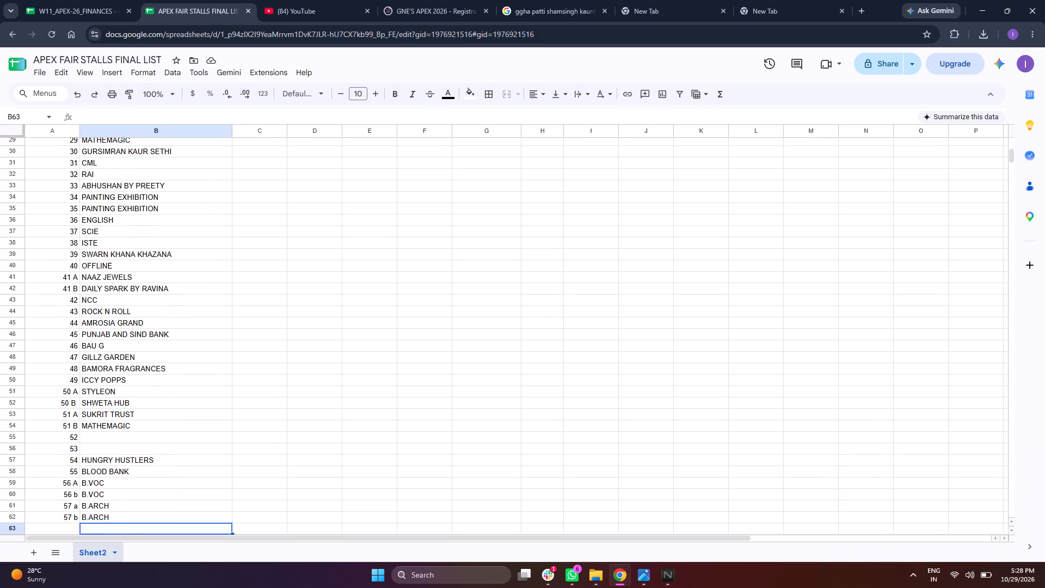
Examine the closing rows between the nameless stalls 52 and 53 and the last B.ARCH entry, including the B.VOC rows.
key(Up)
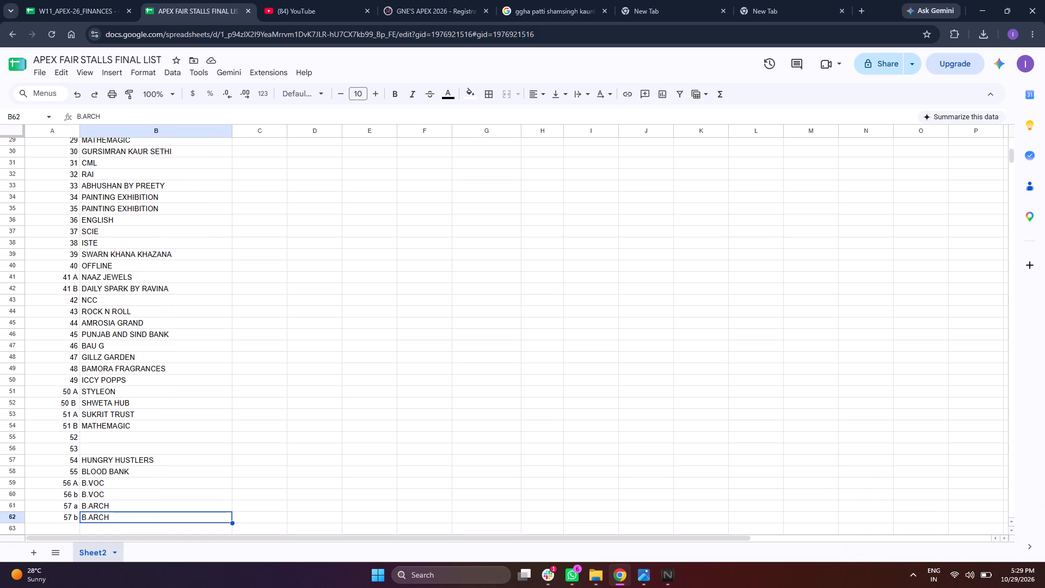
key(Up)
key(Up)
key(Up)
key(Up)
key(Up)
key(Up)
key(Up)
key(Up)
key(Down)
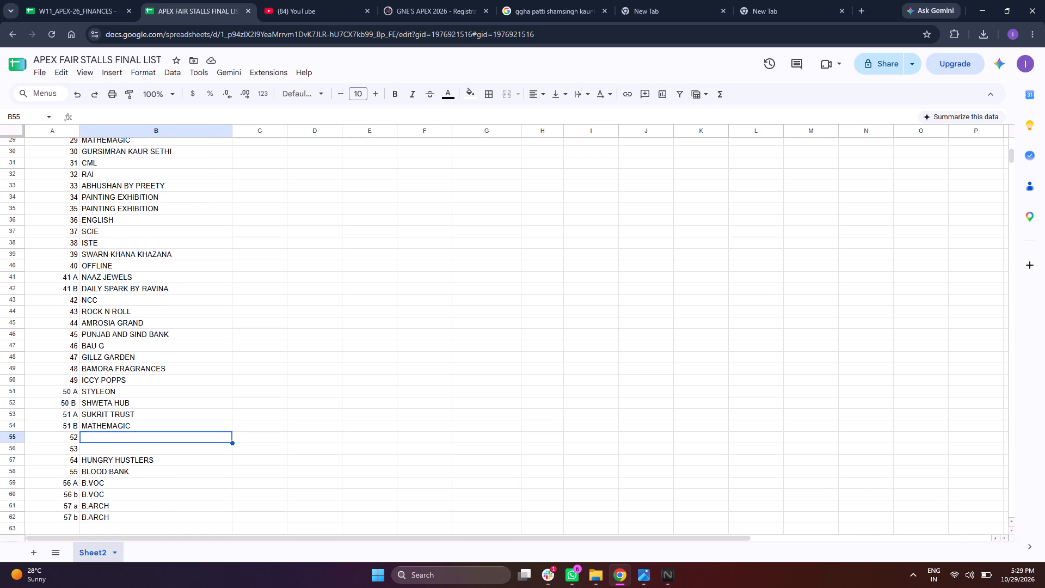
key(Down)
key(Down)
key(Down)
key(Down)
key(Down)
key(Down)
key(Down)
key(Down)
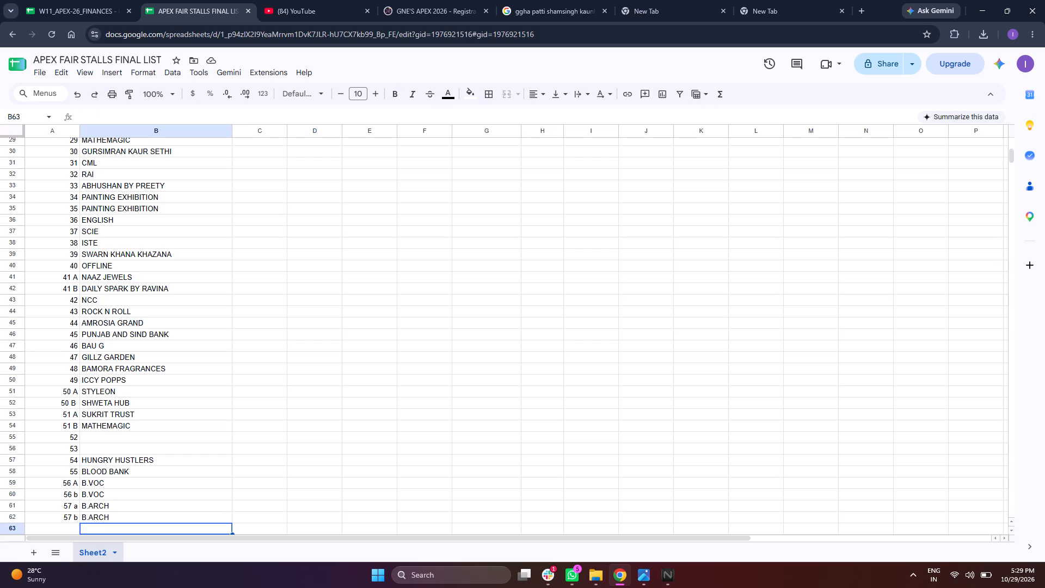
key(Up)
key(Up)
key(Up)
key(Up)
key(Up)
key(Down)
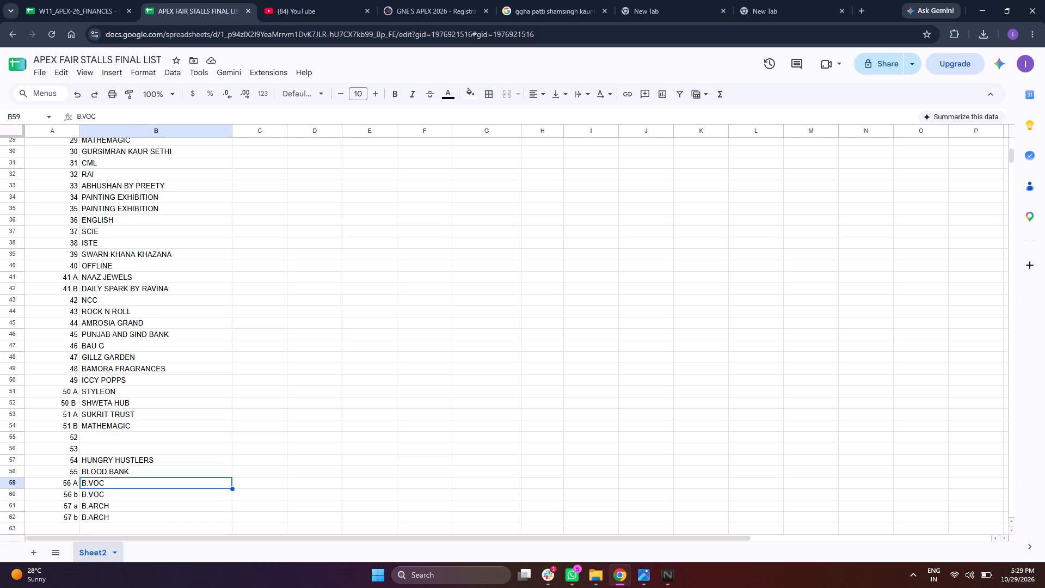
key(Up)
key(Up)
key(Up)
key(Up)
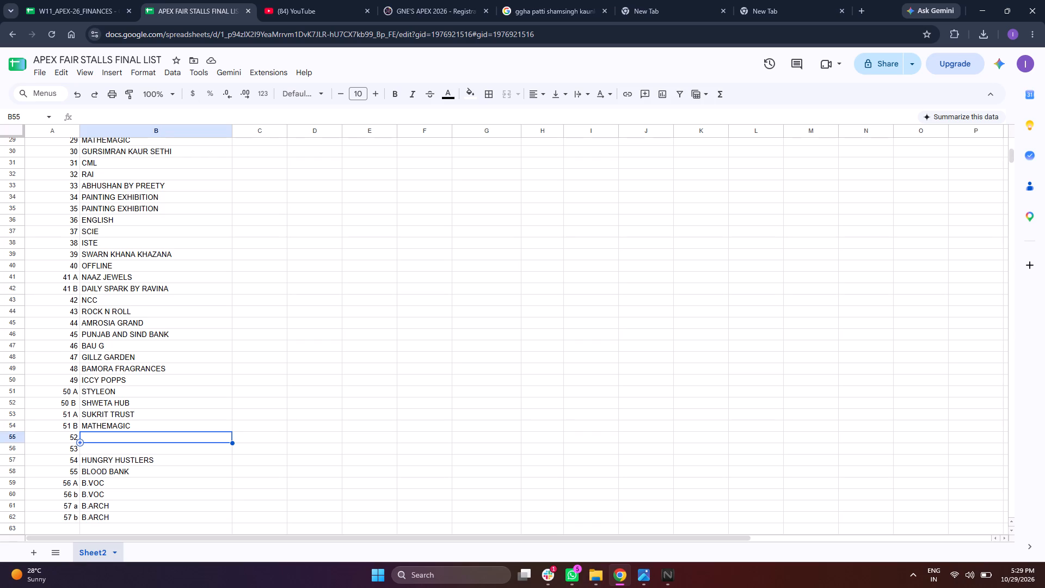
Review the stall names and numbers upward from the nameless stall 52 to the CANAM entry numbered 8.
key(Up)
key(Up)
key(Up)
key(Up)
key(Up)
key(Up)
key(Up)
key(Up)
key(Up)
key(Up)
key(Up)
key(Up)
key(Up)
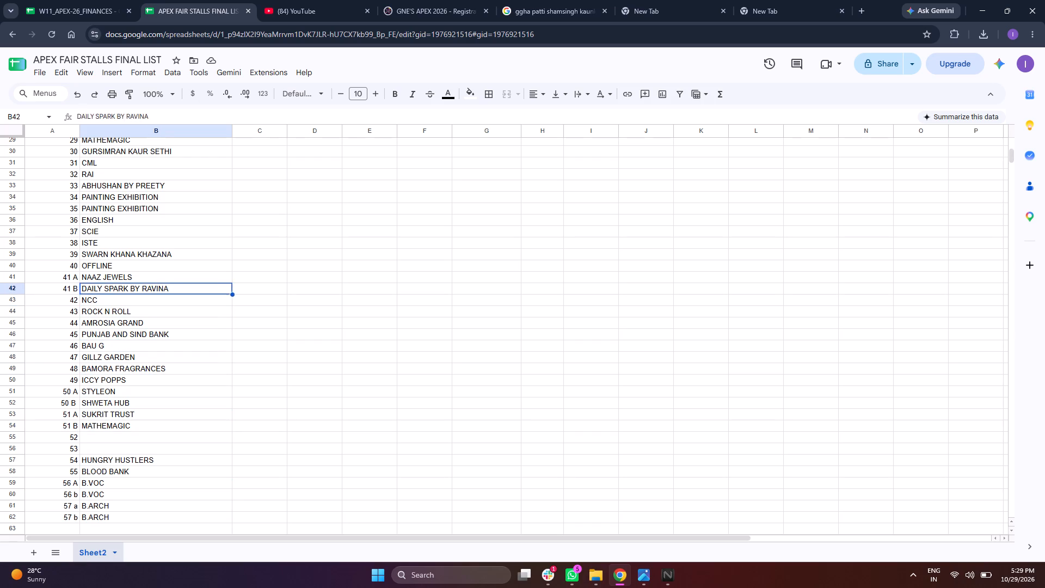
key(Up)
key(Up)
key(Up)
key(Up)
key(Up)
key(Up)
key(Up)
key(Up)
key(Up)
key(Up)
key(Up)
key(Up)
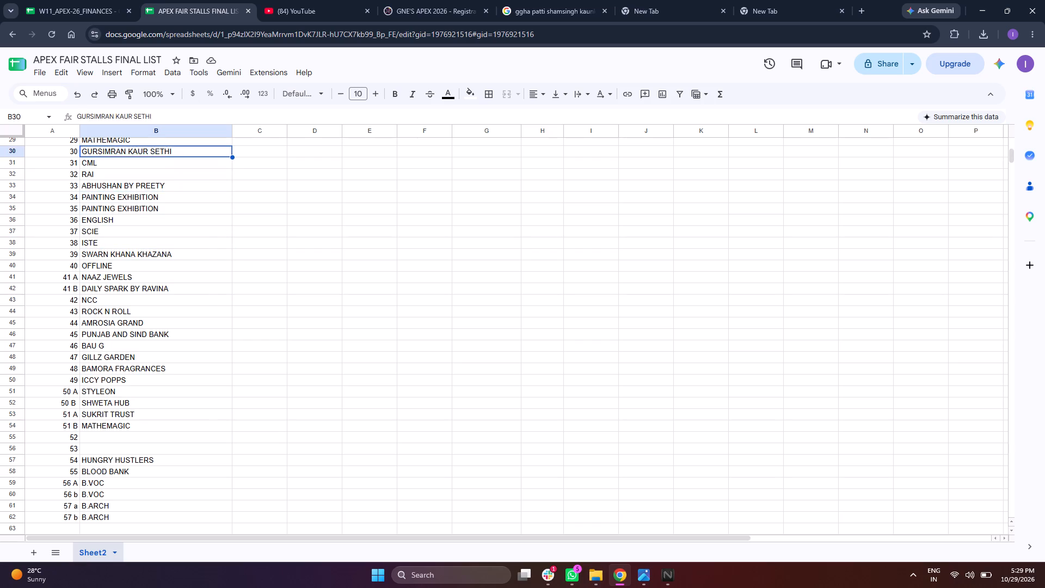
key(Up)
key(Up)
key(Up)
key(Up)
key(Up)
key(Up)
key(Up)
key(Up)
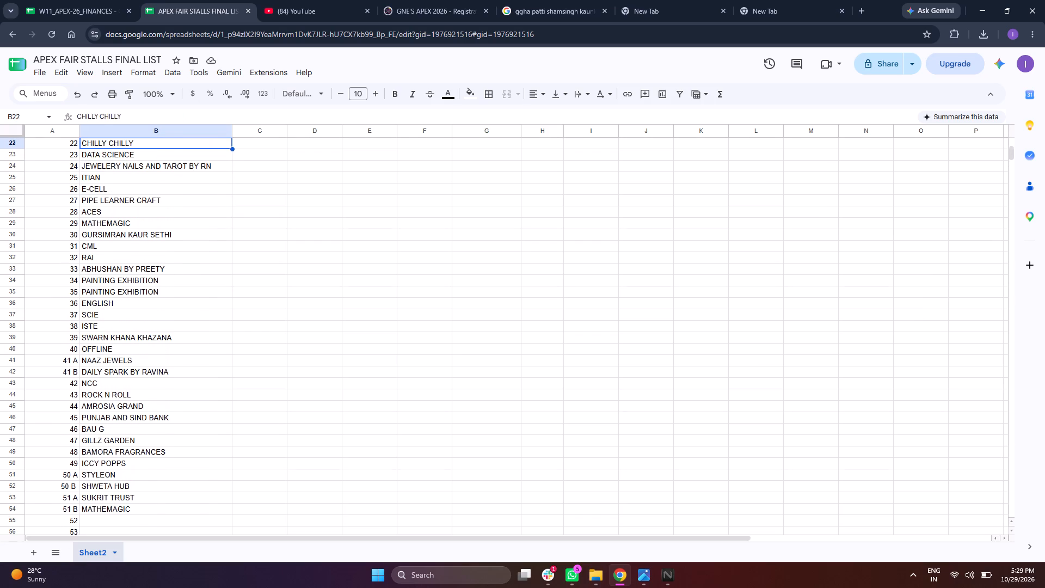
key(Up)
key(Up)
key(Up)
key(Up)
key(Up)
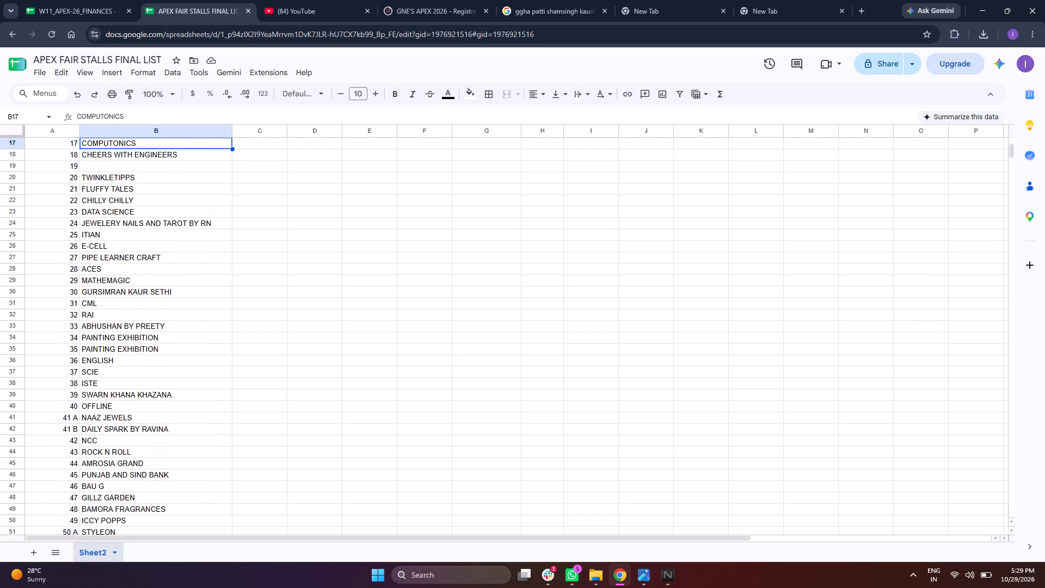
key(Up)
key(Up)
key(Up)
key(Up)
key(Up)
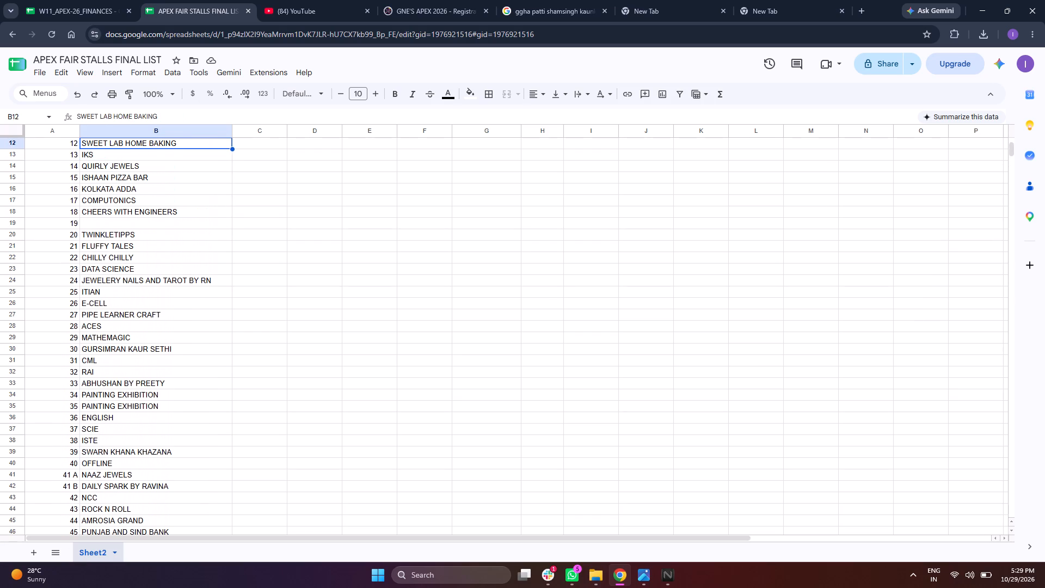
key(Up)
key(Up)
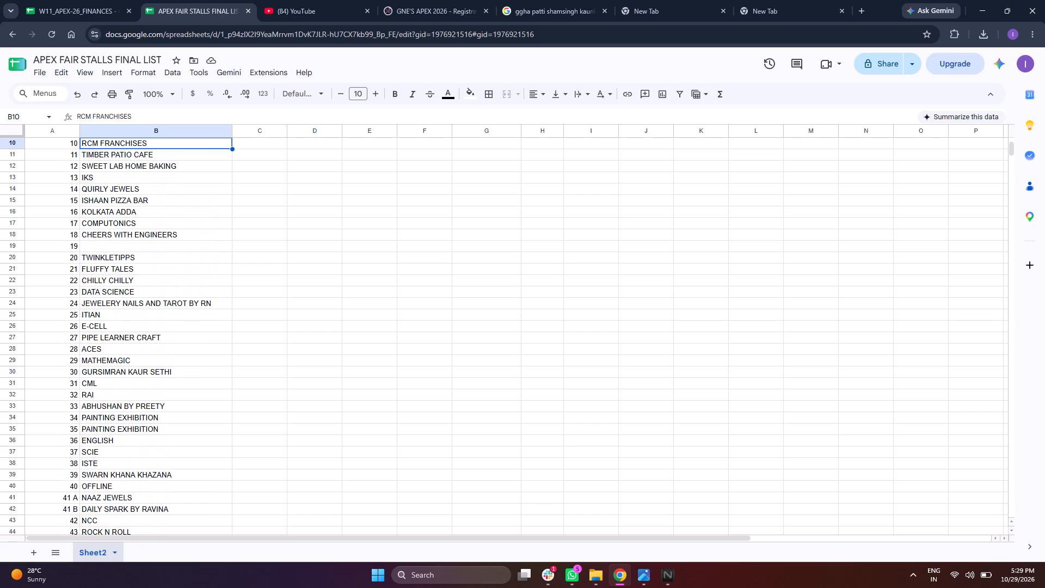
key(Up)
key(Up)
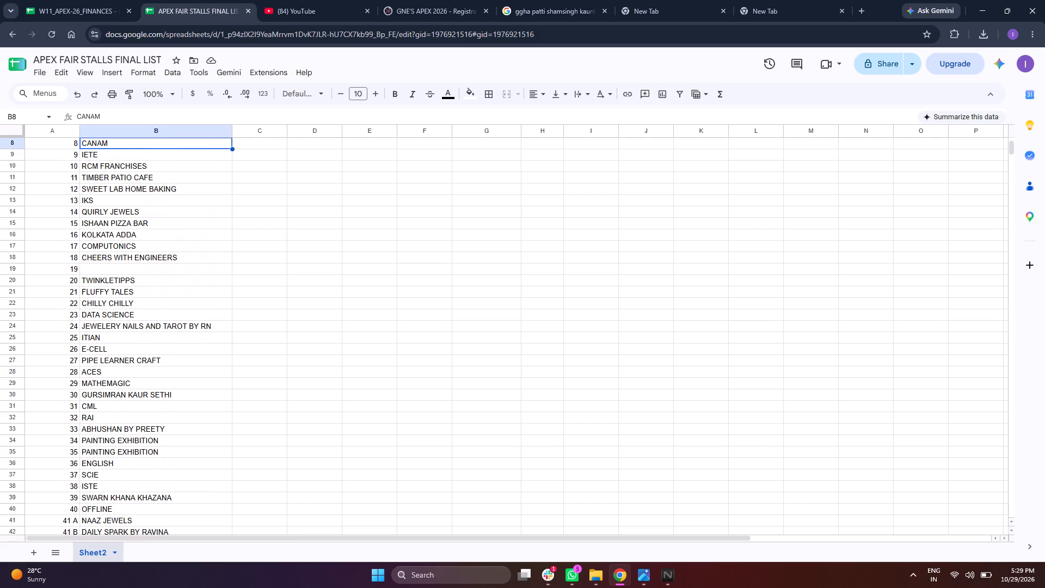
Check the stall list again from IETE down to the B.VOC entry numbered 56 A.
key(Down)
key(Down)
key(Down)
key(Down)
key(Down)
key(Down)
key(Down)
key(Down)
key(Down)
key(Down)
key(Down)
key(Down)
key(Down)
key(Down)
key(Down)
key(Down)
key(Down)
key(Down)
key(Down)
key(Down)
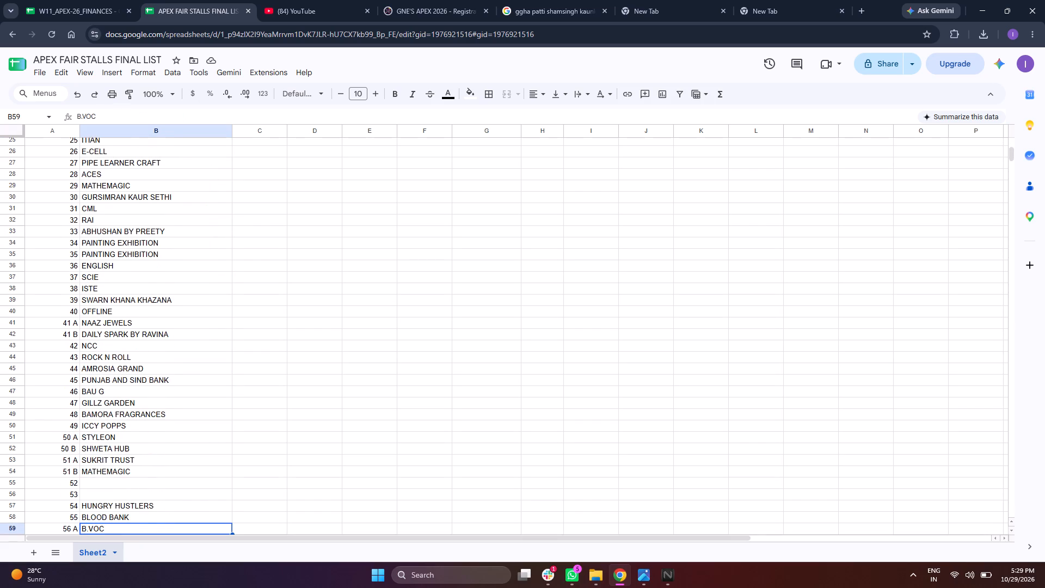
Examine the rows around the nameless stalls 52 and 53, between SUKRIT TRUST and the first B.VOC entry.
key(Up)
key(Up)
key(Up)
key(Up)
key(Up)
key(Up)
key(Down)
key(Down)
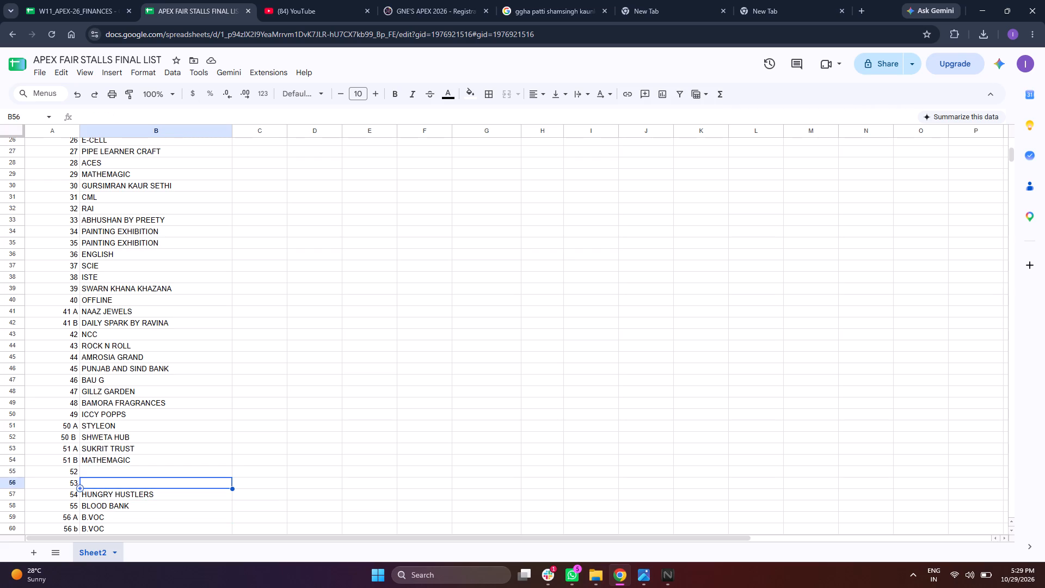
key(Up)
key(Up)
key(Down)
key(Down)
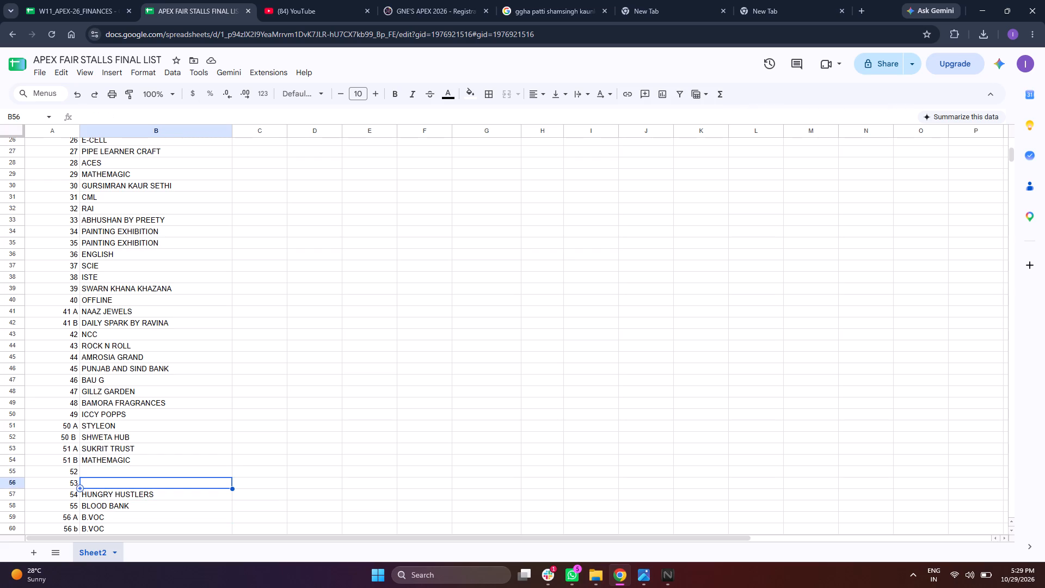
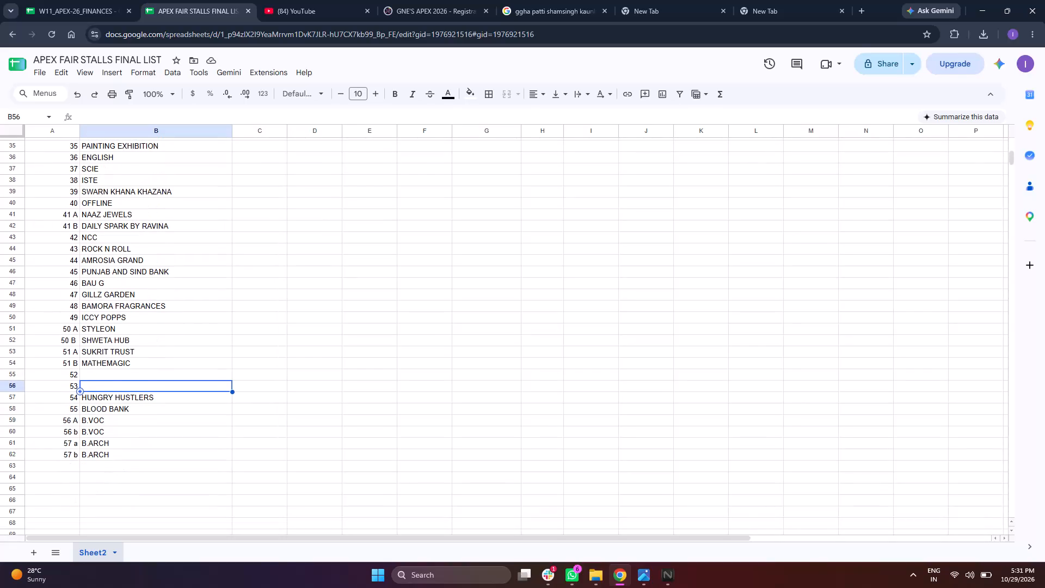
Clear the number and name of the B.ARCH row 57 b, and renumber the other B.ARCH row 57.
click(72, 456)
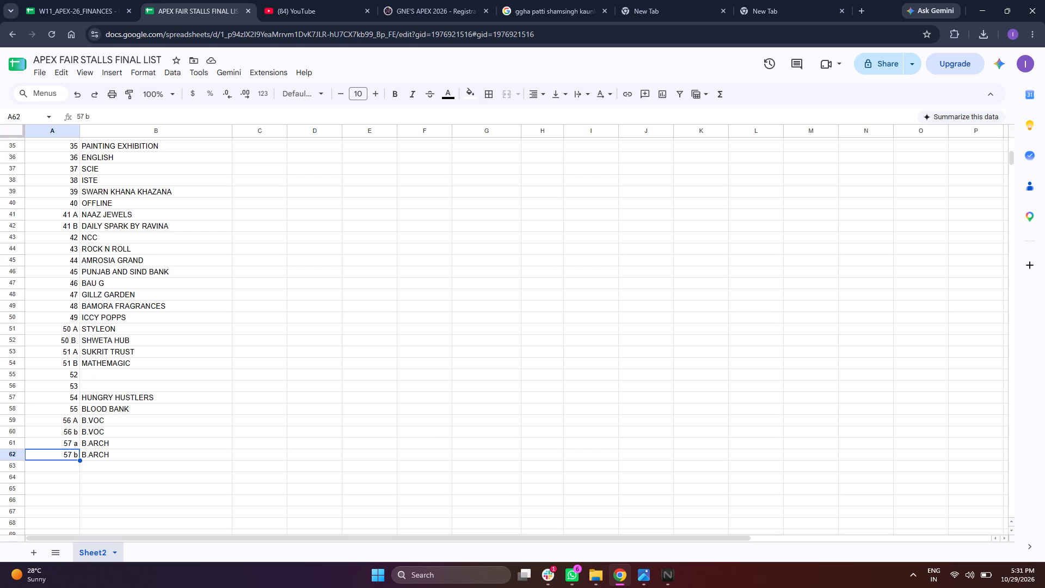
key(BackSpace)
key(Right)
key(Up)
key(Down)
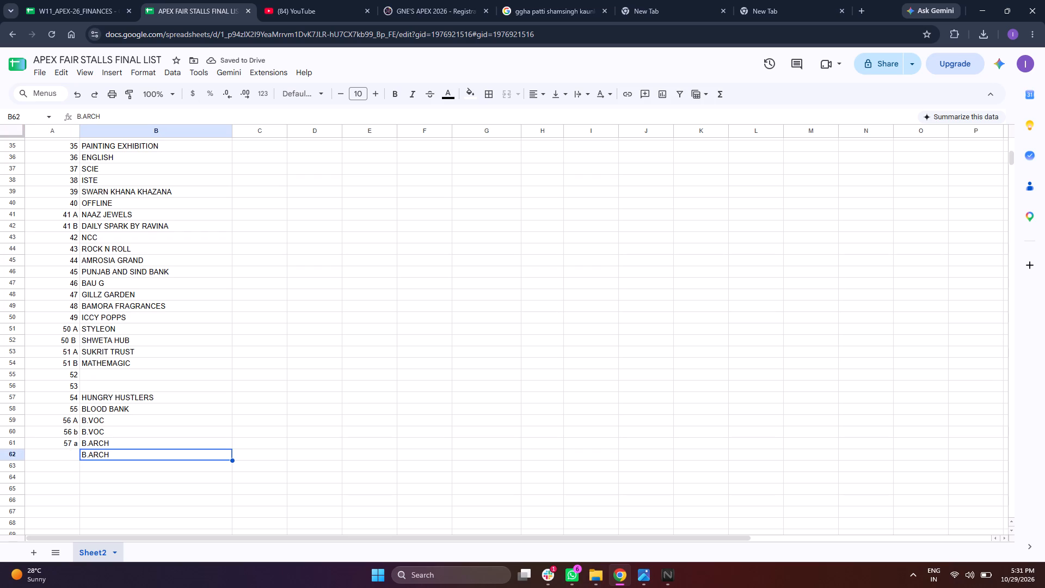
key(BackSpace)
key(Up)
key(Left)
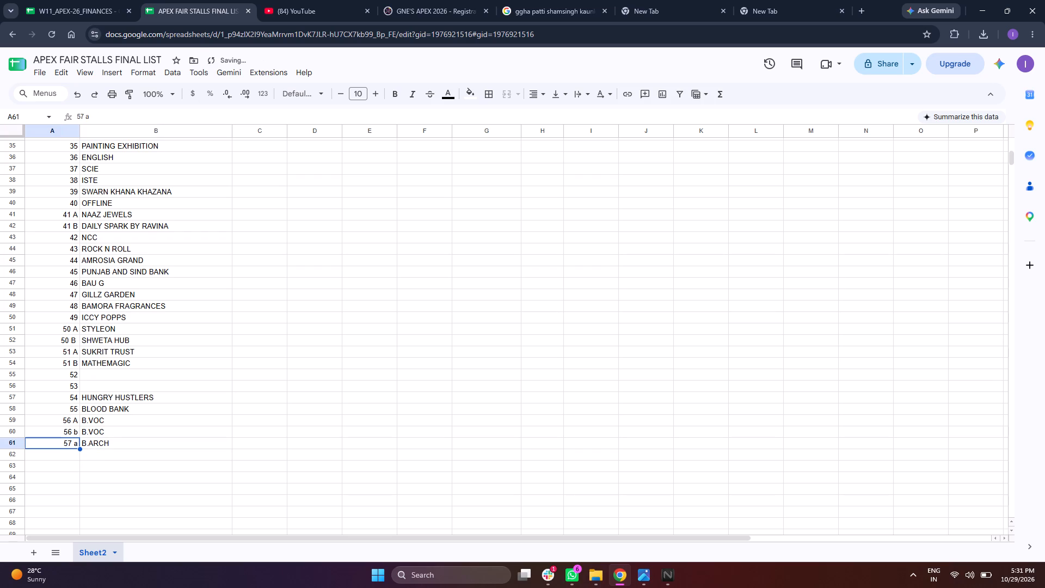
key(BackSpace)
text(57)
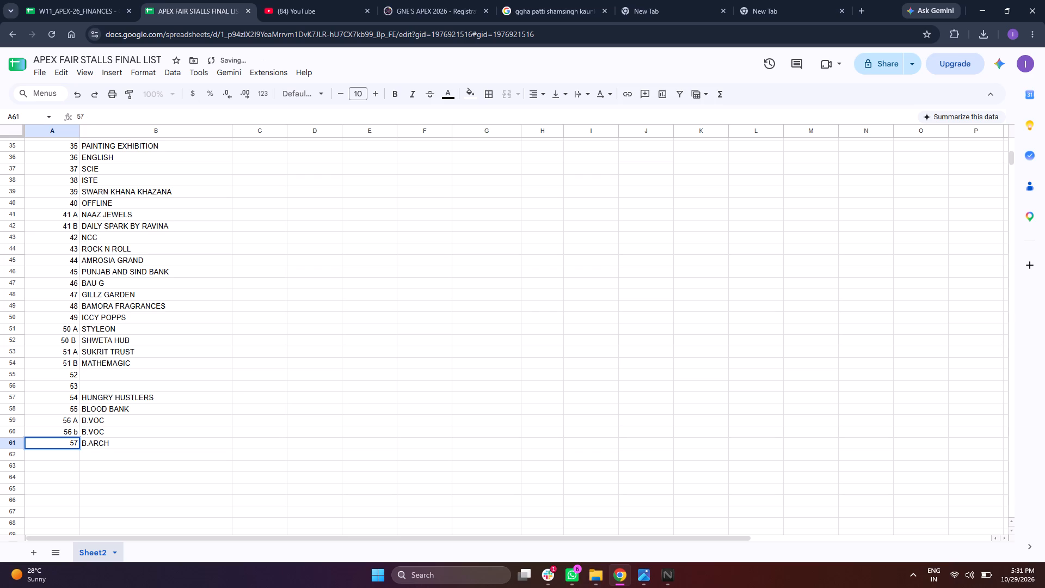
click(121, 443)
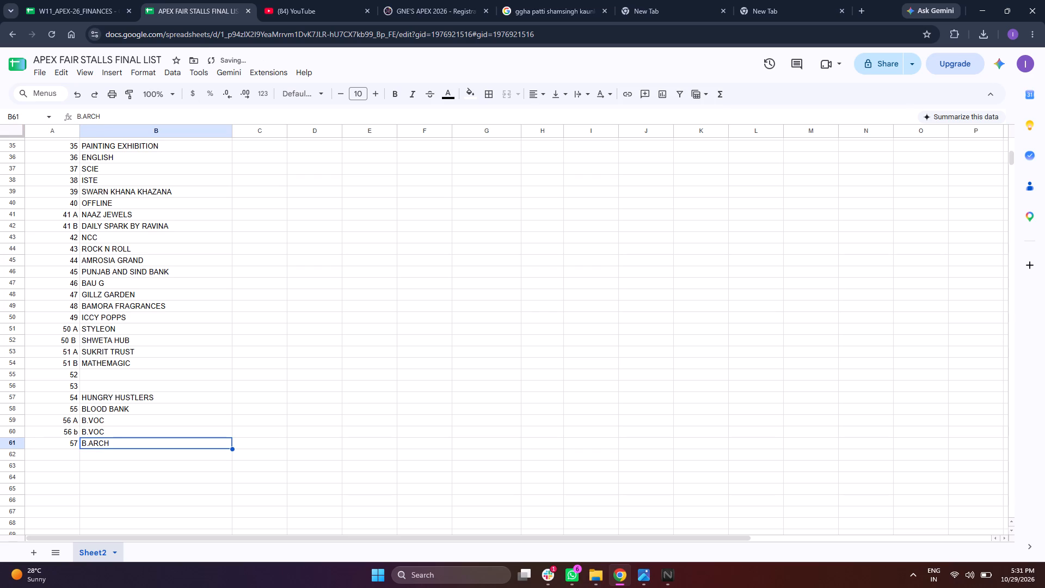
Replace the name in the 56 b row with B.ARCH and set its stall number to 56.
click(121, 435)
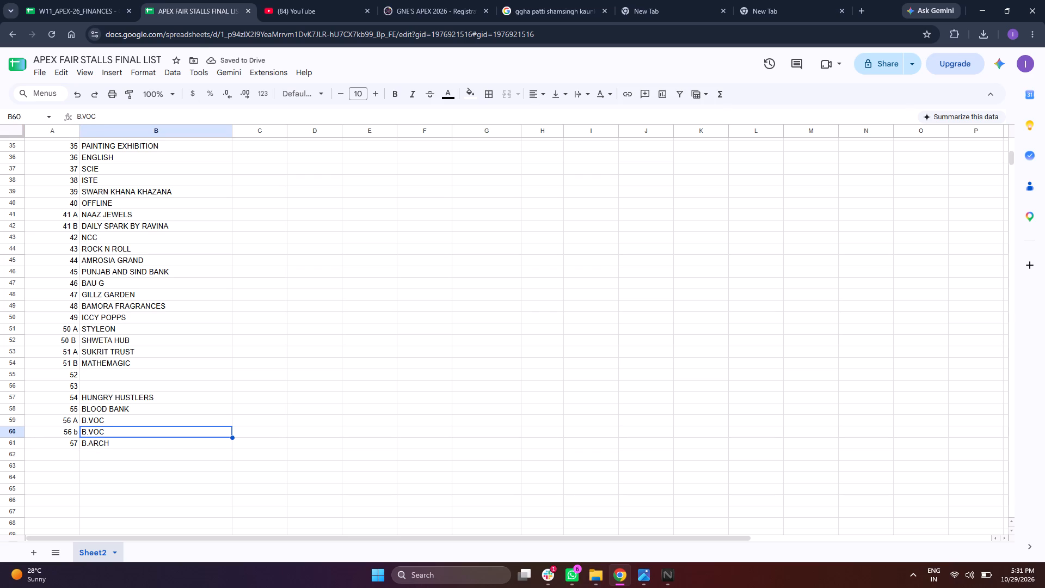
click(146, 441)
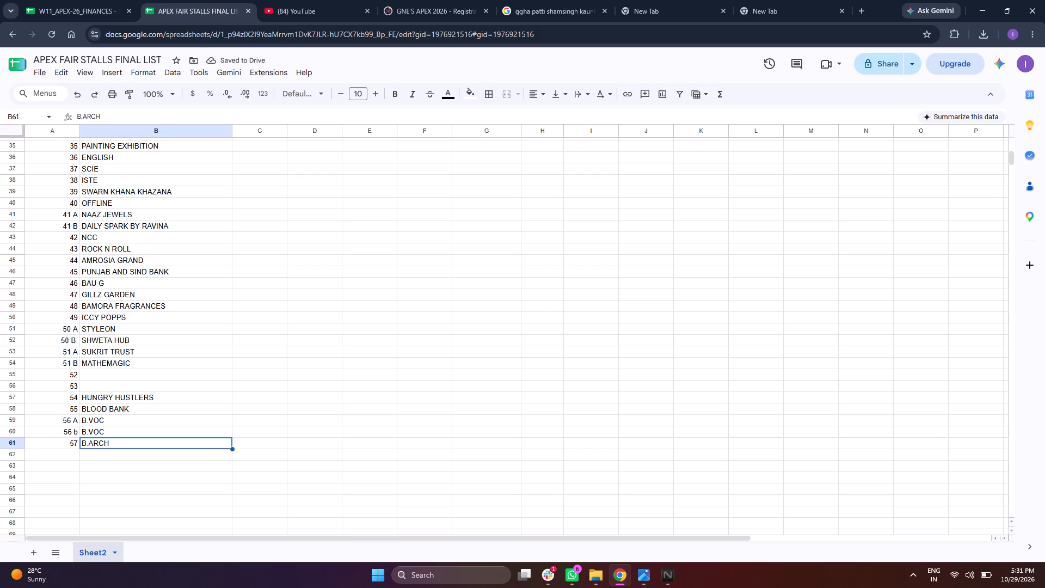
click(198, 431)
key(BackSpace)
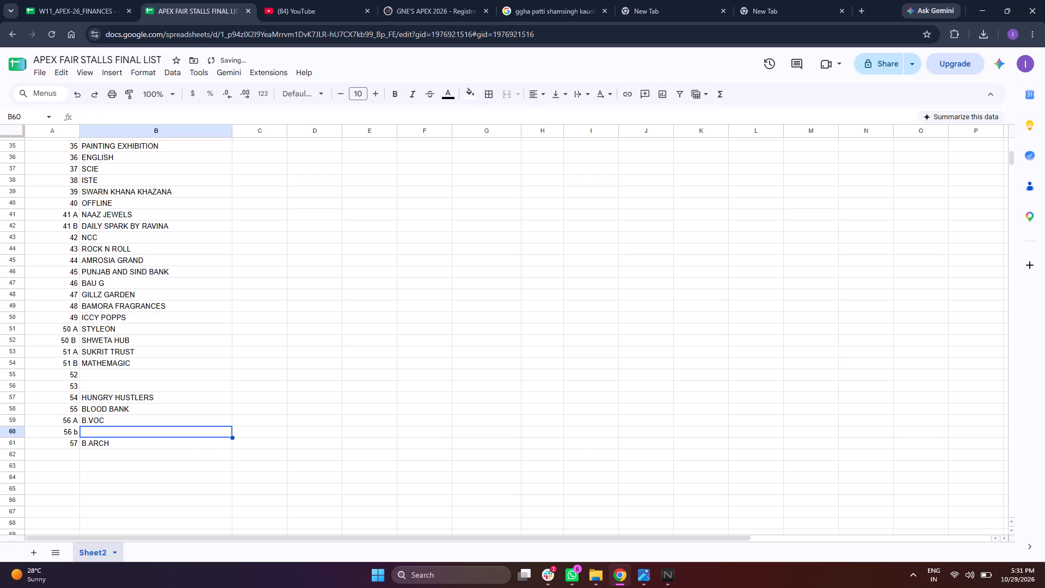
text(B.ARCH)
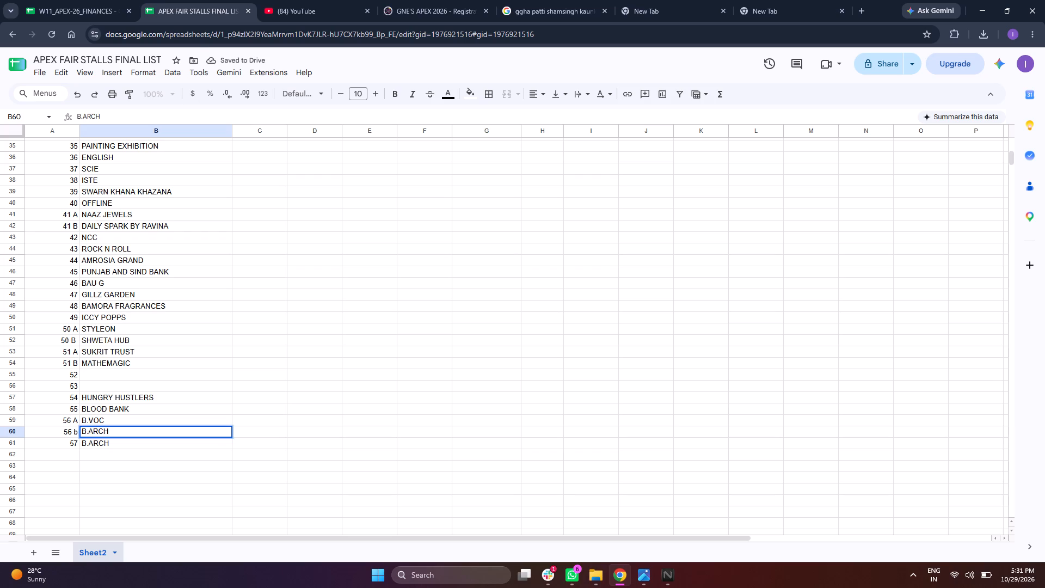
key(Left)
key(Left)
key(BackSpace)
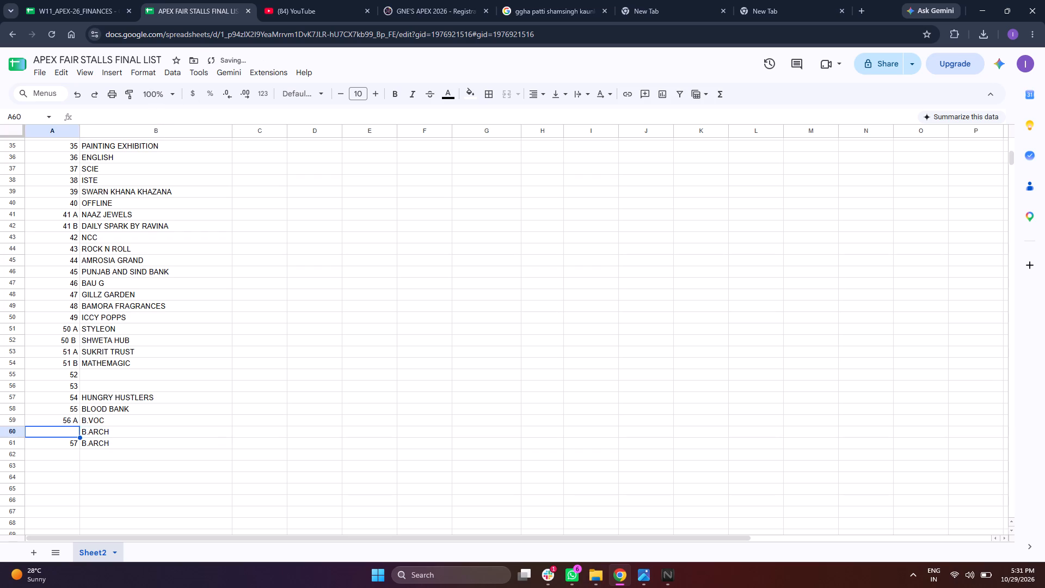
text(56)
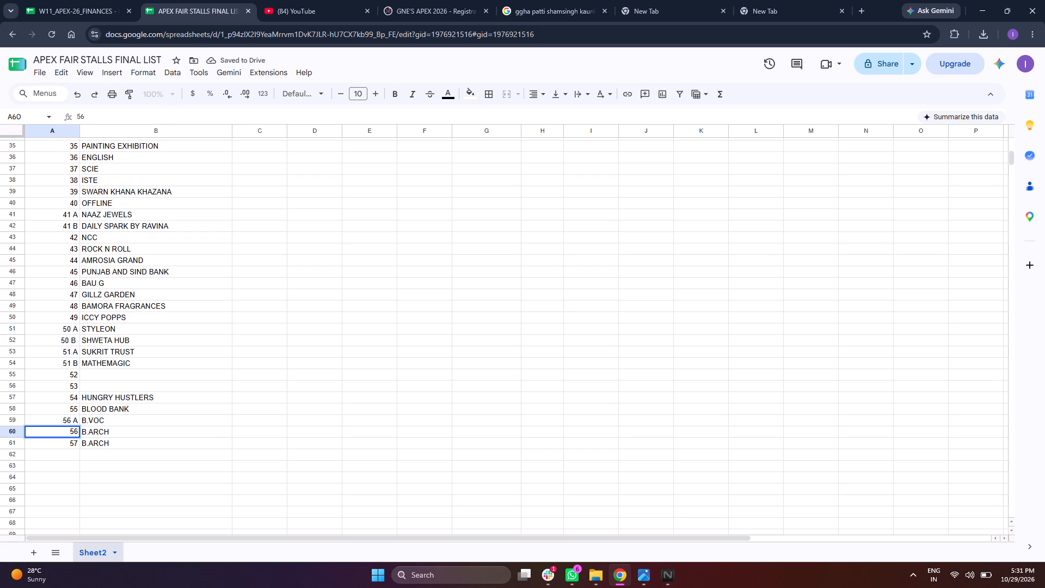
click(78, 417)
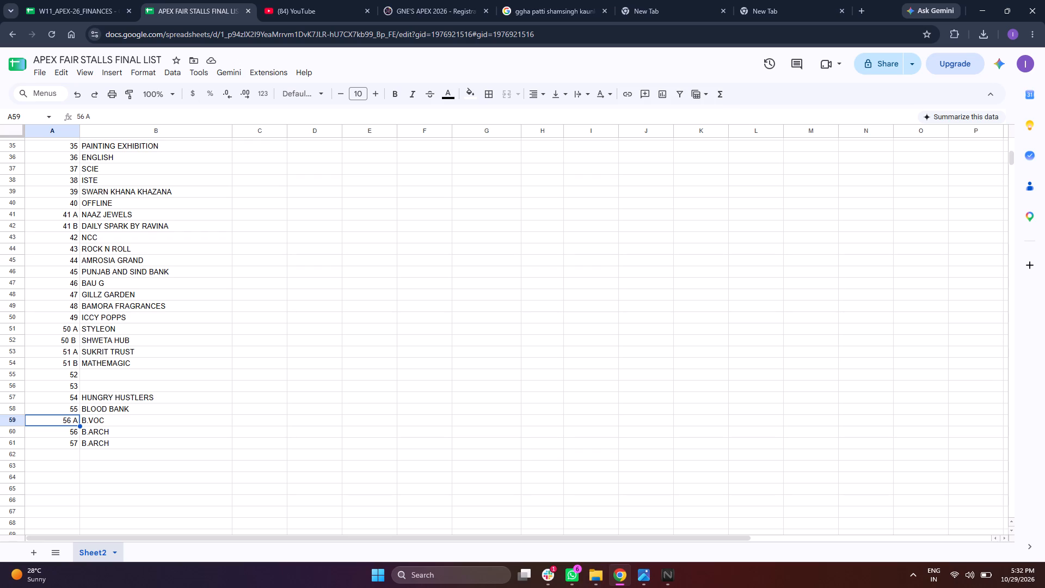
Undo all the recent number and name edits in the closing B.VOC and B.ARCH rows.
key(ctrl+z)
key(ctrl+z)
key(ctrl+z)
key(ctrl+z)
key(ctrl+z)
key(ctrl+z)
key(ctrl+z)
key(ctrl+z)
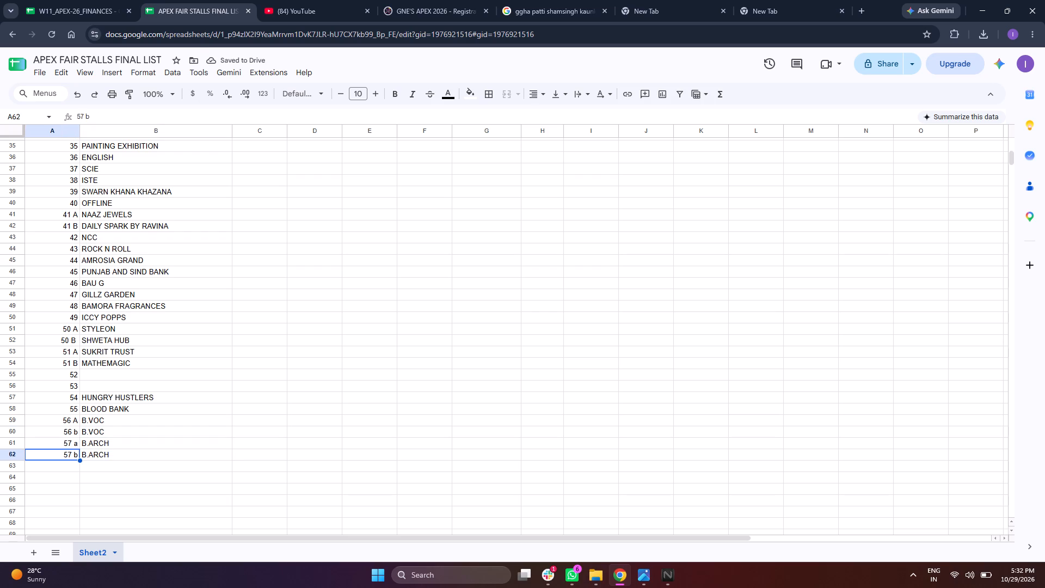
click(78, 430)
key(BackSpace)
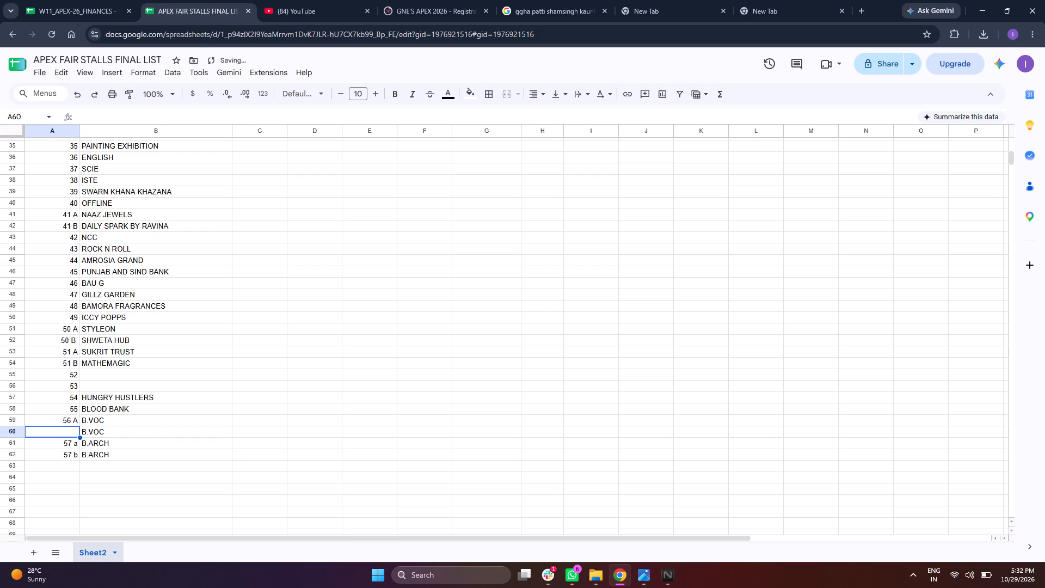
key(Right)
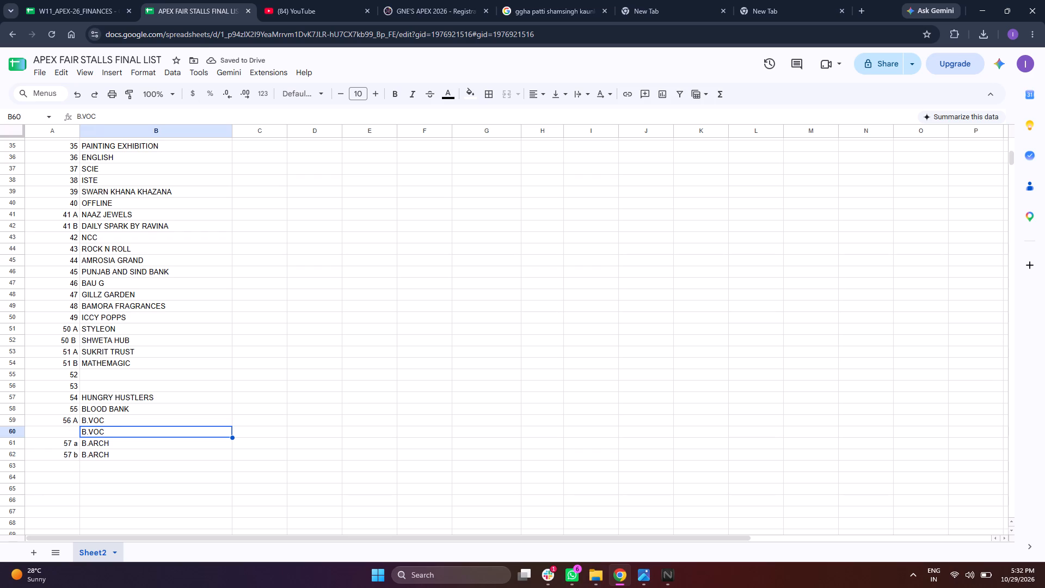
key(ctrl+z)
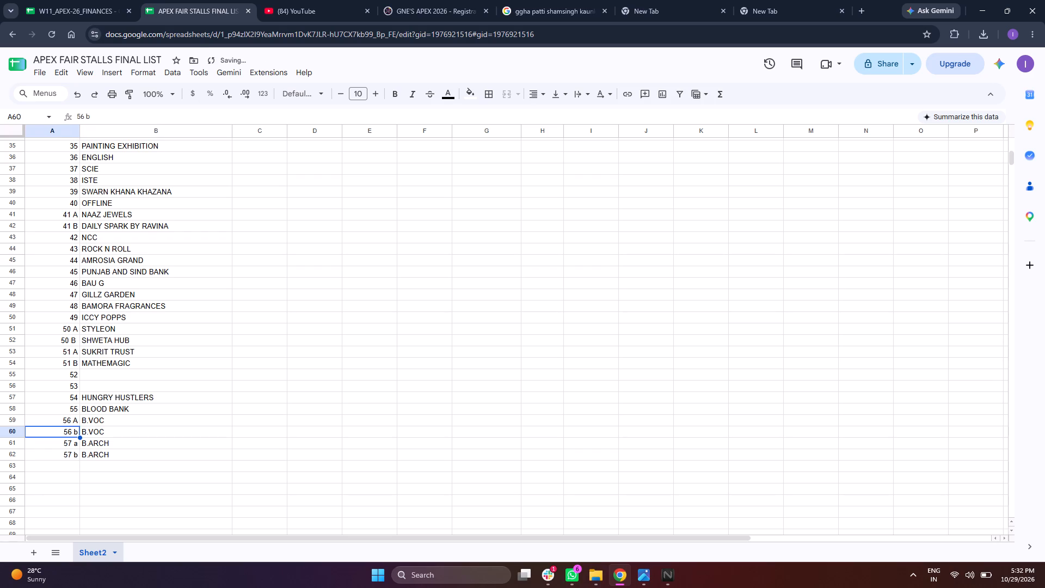
Clear the stall numbers and names of both B.ARCH rows, 57 a and 57 b.
click(74, 450)
key(BackSpace)
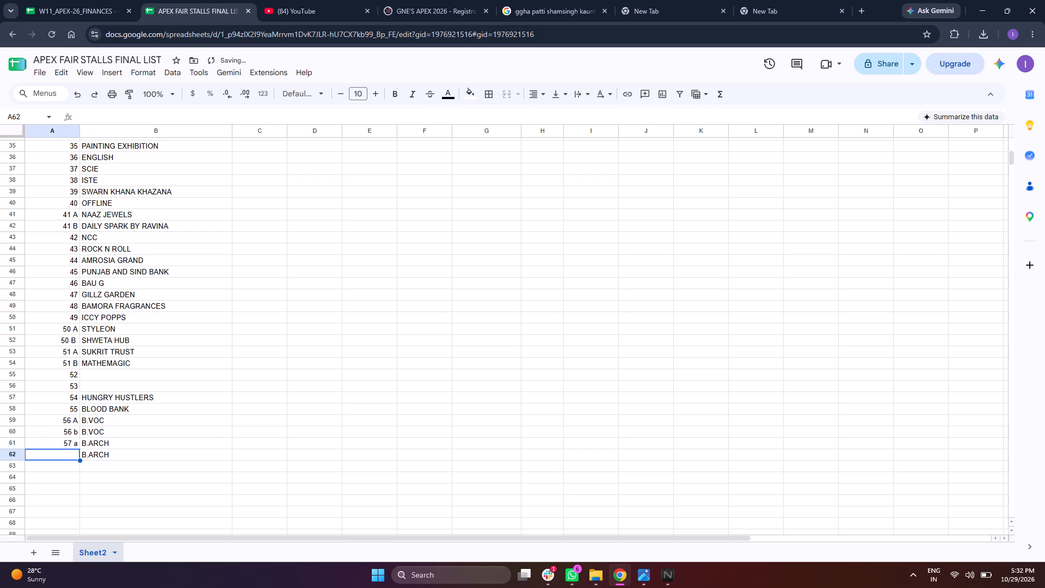
key(Right)
key(BackSpace)
key(Up)
key(BackSpace)
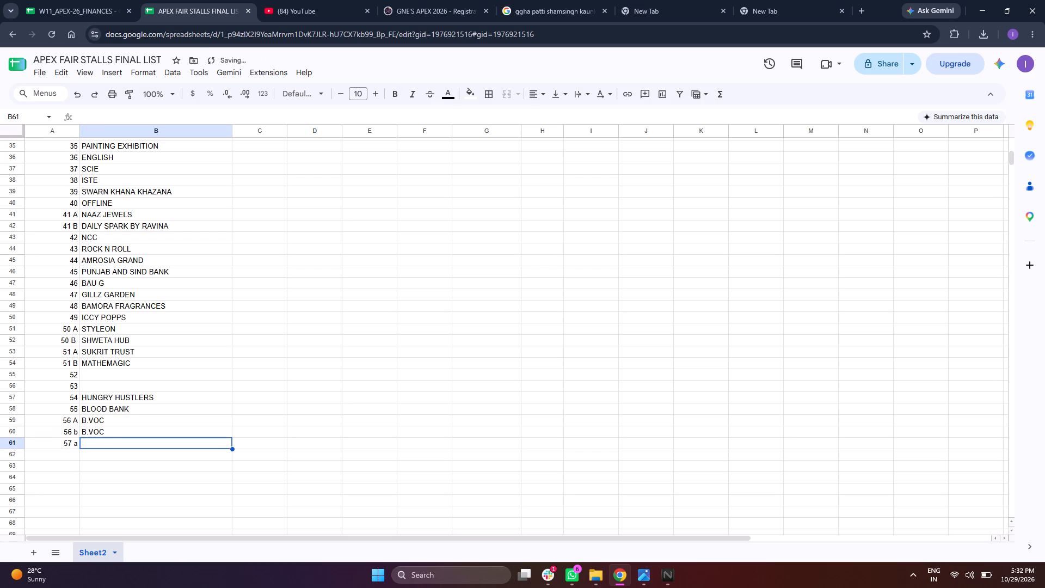
key(Left)
key(BackSpace)
Review the stall list from the closing B.VOC rows up to MELTING MOMENTS BY RAMNEEK and back down.
key(Up)
key(Right)
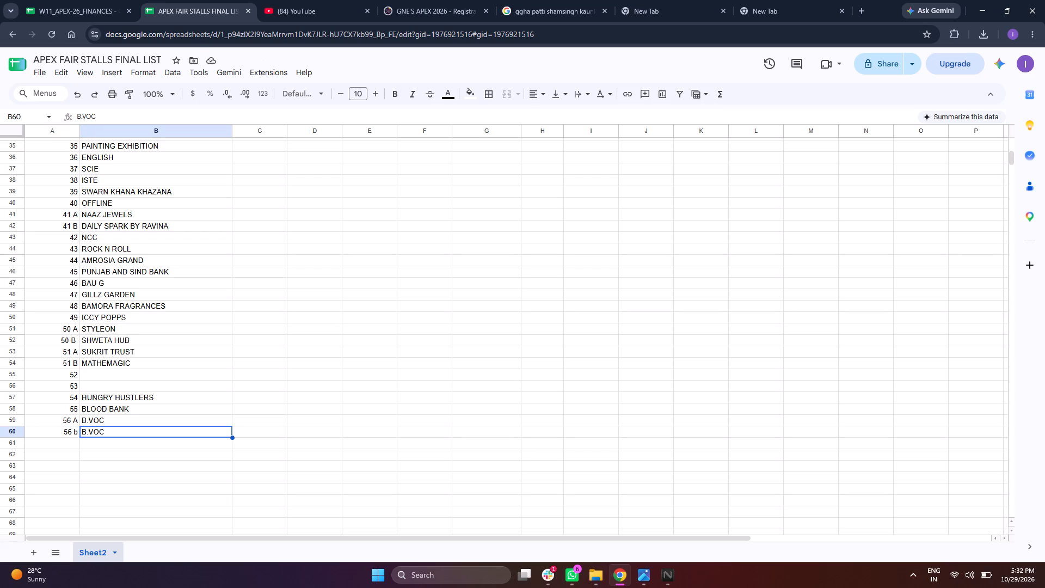
key(Up)
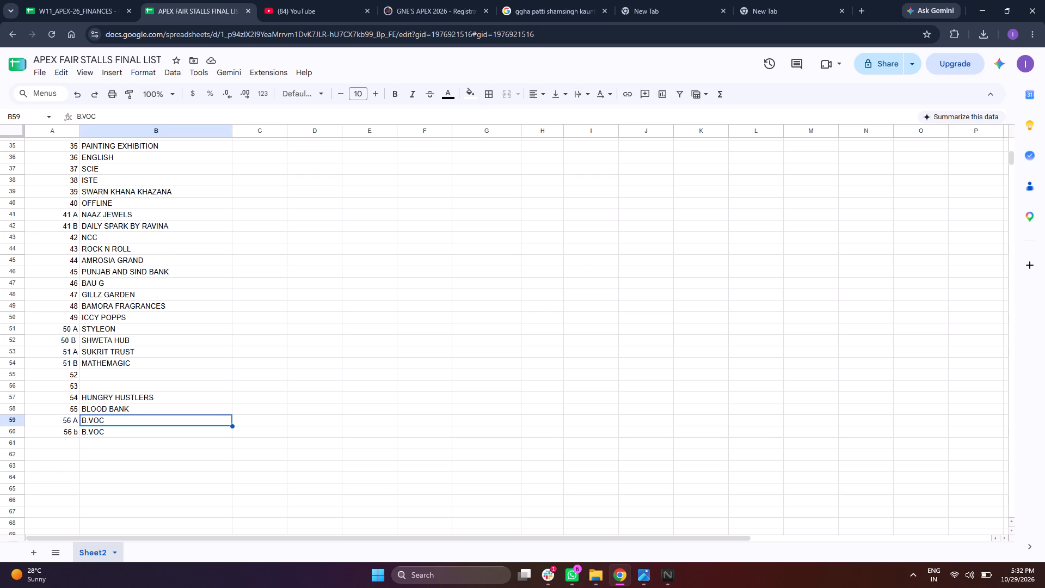
key(Up)
key(Up)
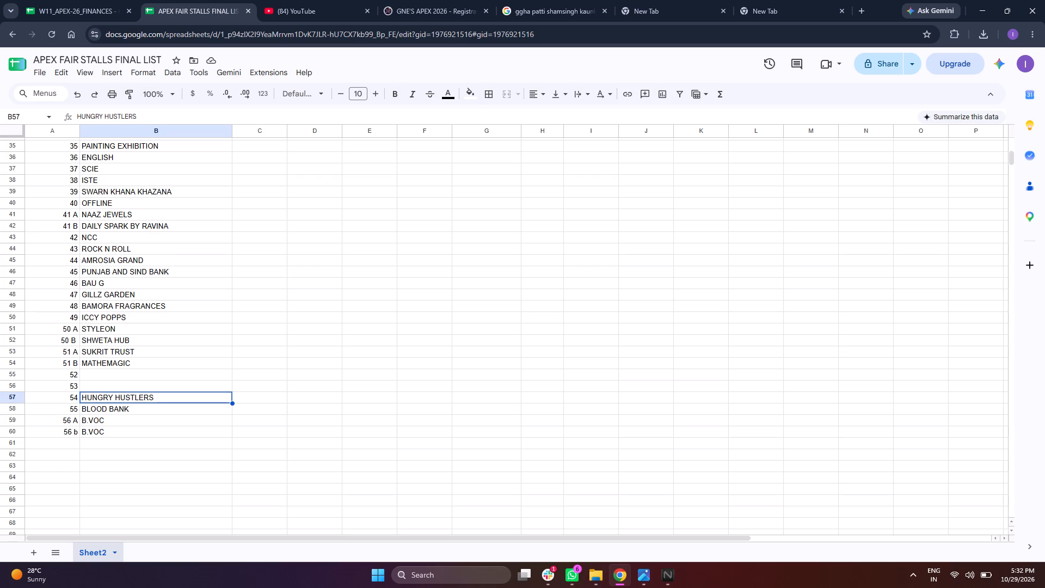
scroll(132, 381, up, 3)
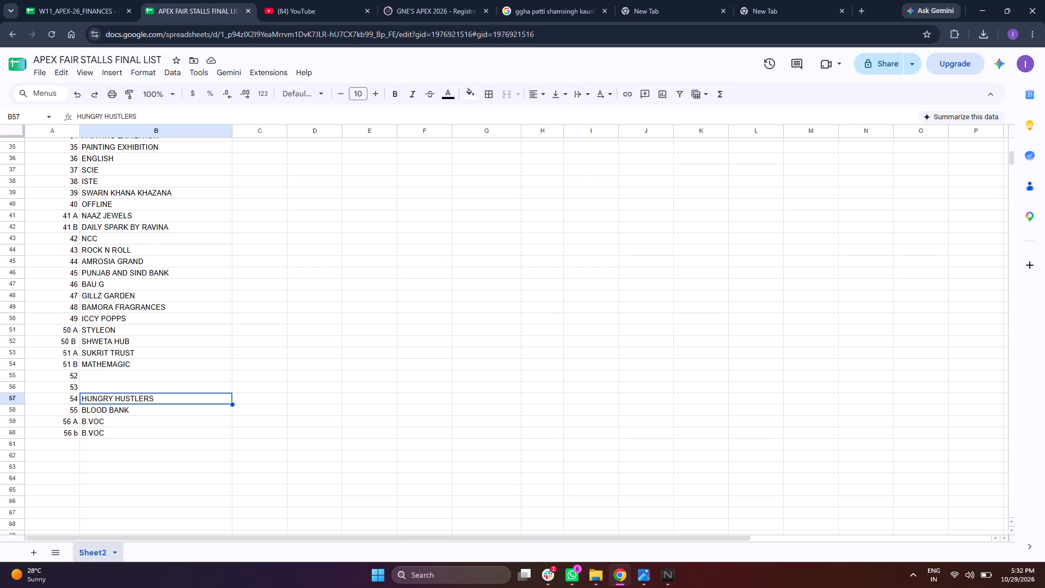
scroll(132, 381, up, 4)
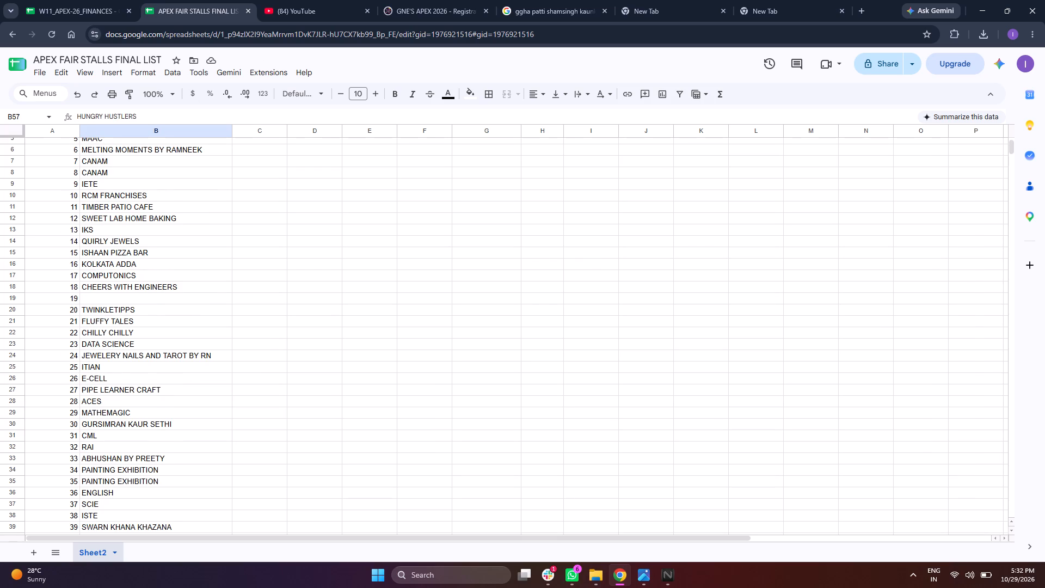
scroll(132, 381, down, 4)
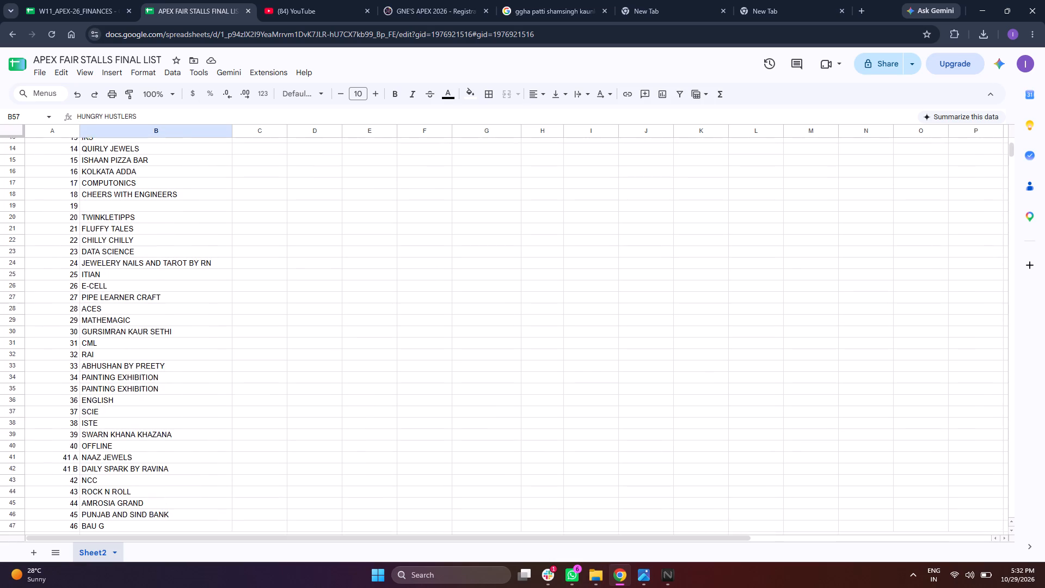
scroll(132, 381, down, 2)
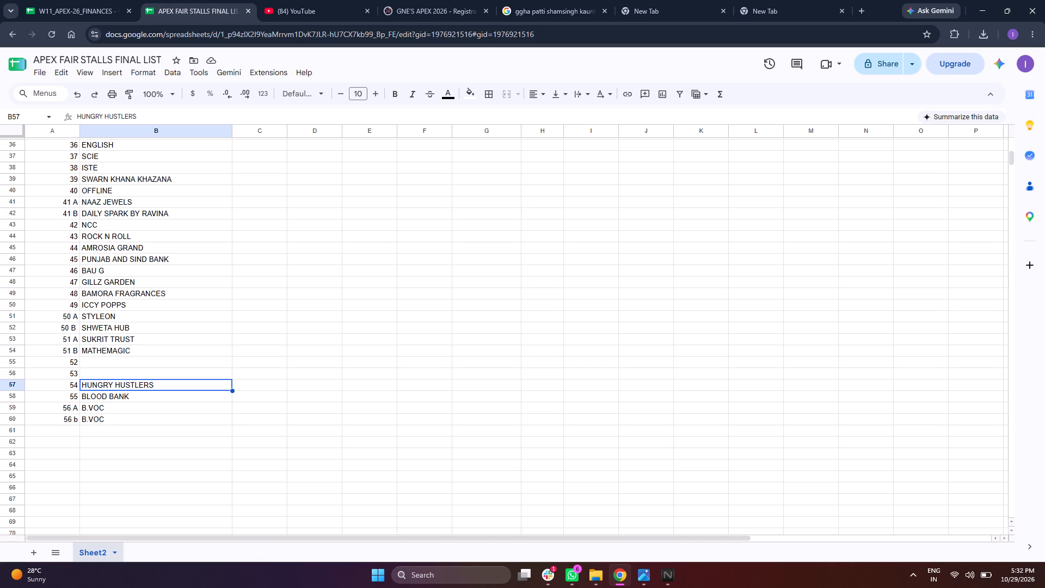
Renumber the two B.VOC rows, setting 56 A to 56 and 56 b to 57.
click(75, 414)
key(BackSpace)
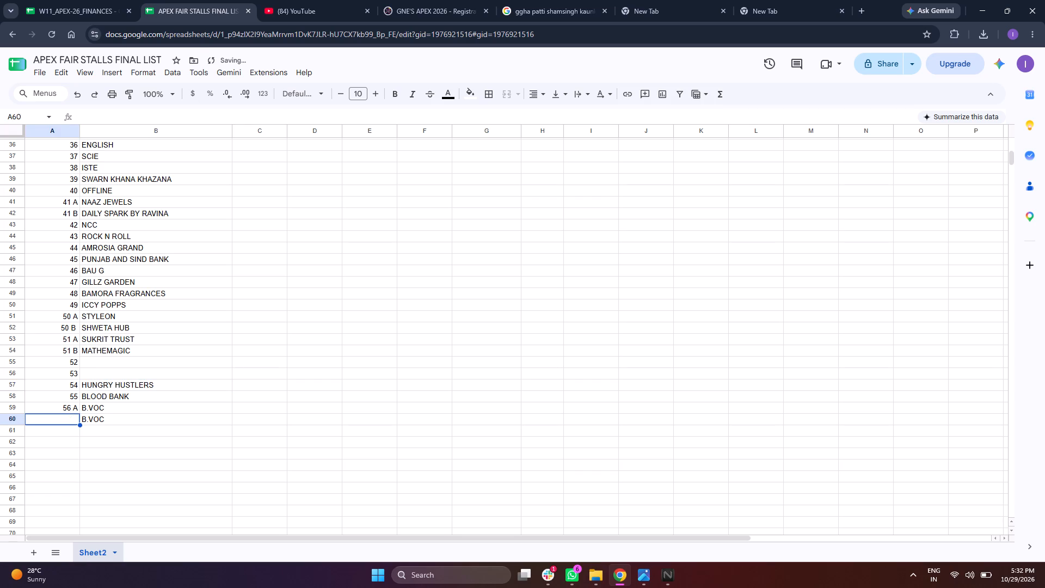
text(57)
key(Up)
key(Right)
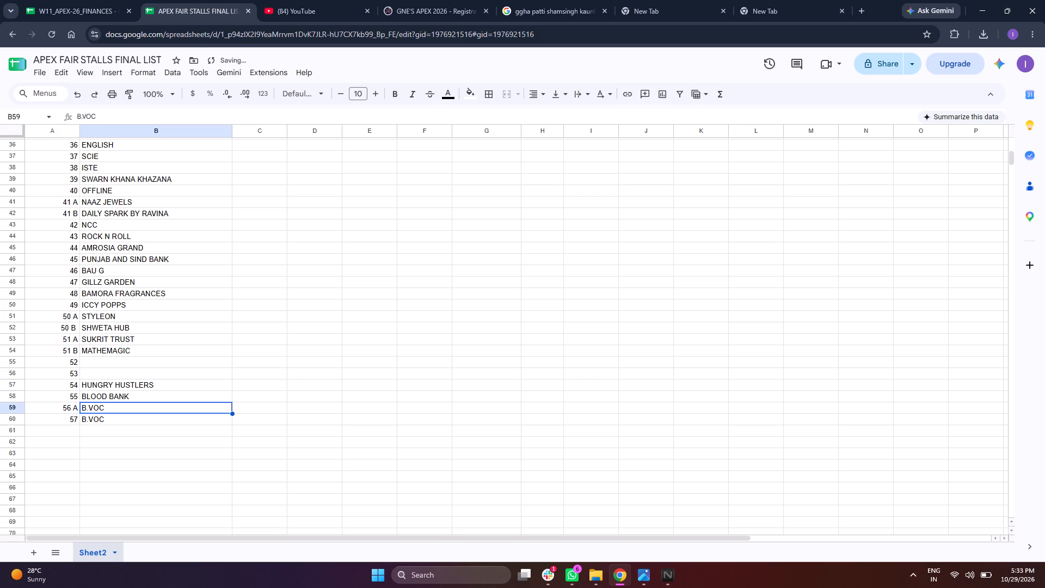
key(Left)
key(BackSpace)
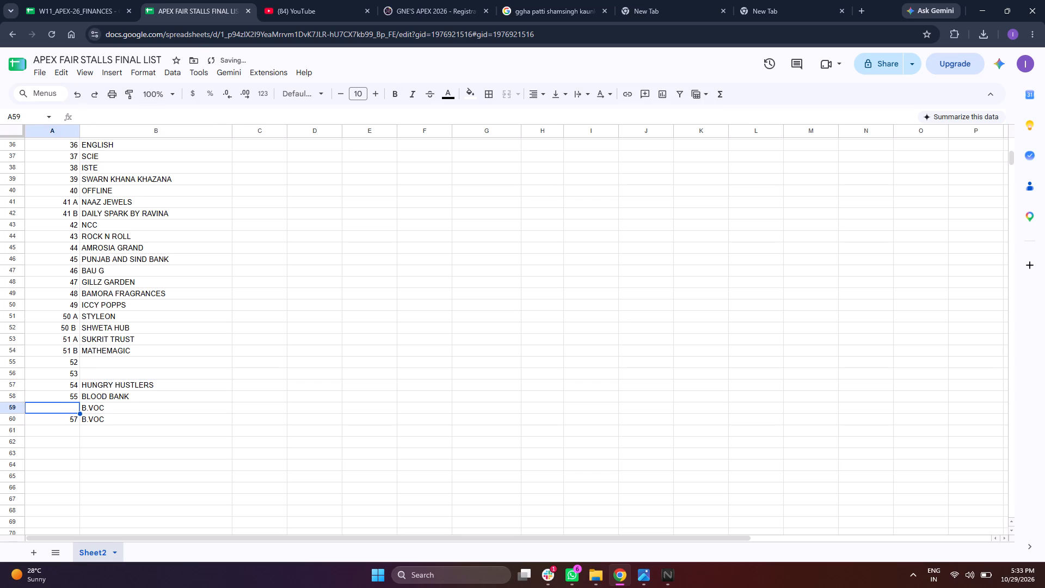
text(56)
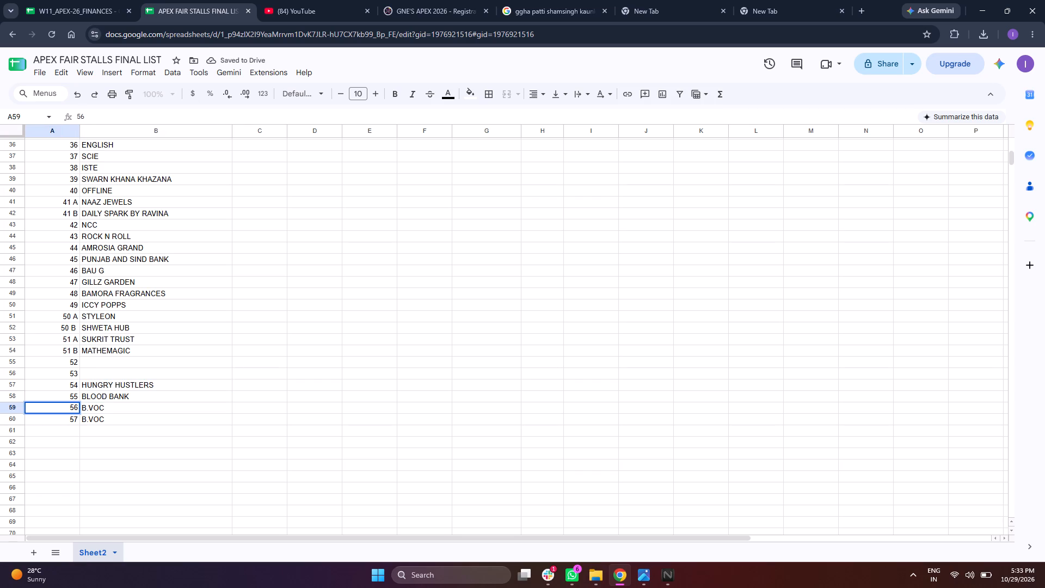
Replace B.VOC with B.ARCH as the name of stalls 57 and 56.
click(139, 420)
key(BackSpace)
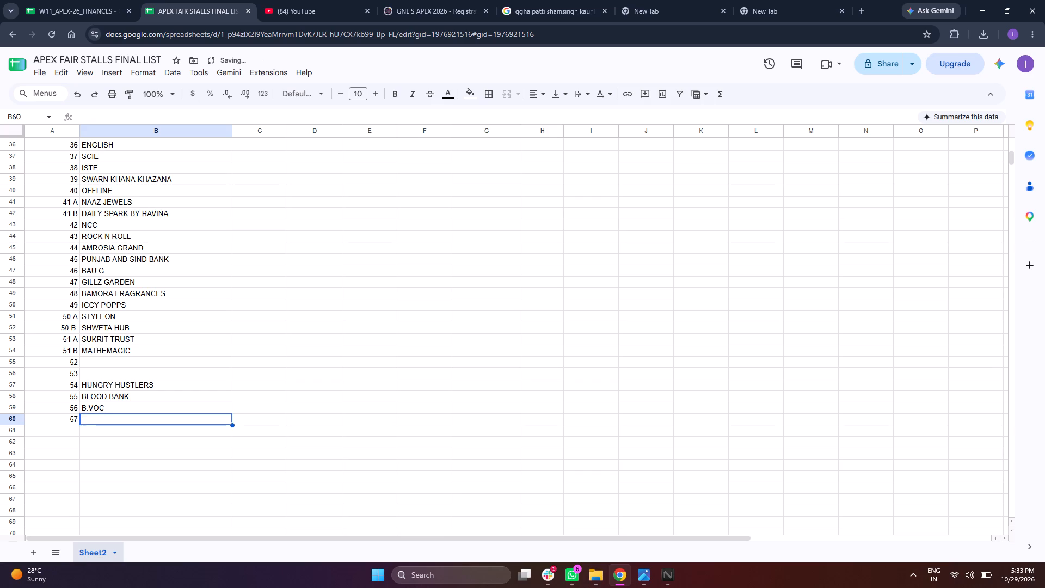
text(B.ARCH)
key(Up)
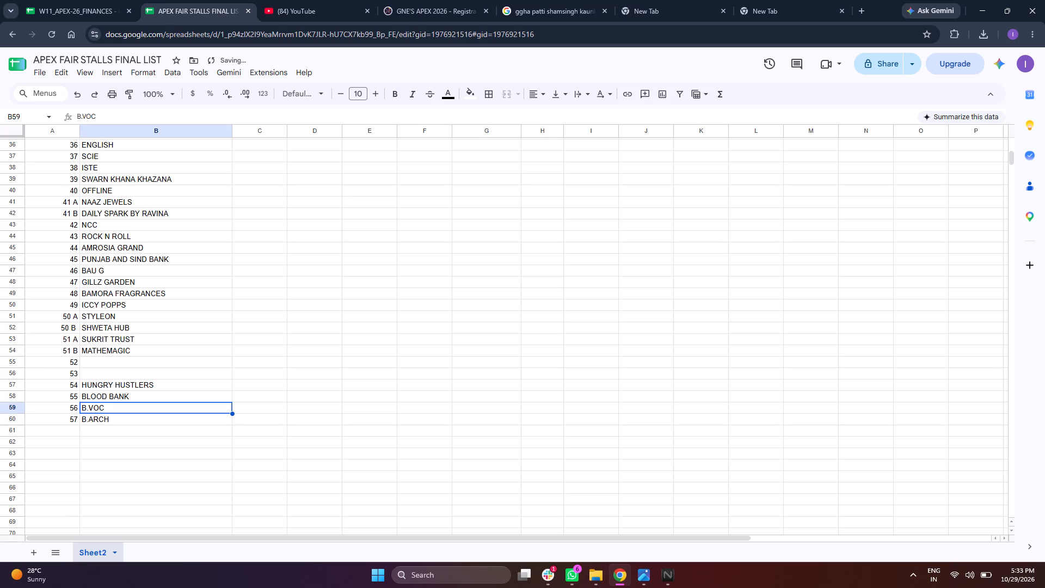
key(BackSpace)
text(B.ARCH)
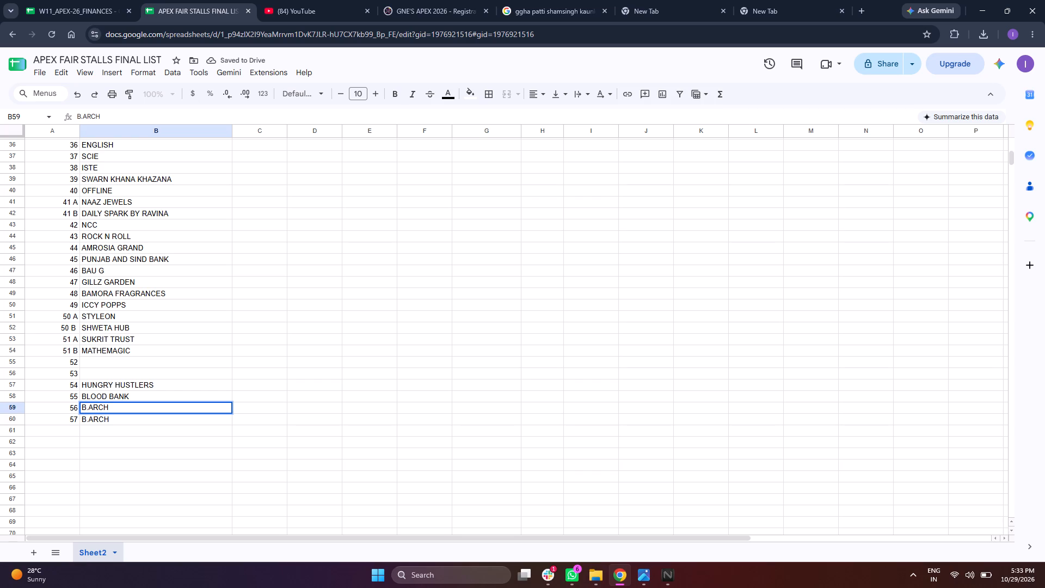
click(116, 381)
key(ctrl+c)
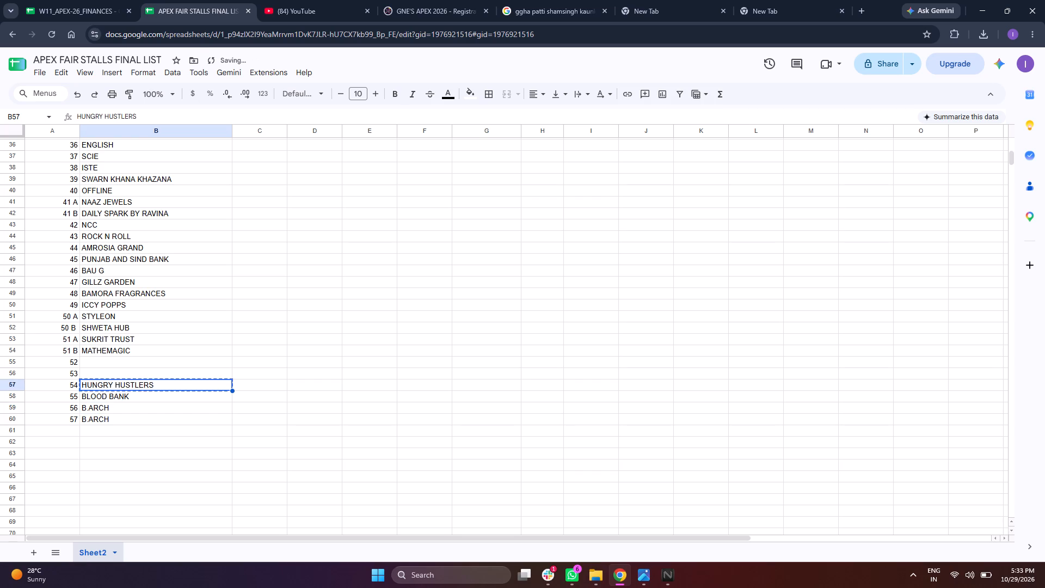
Paste HUNGRY HUSTLERS as the name of stall 52.
click(124, 363)
key(ctrl+v)
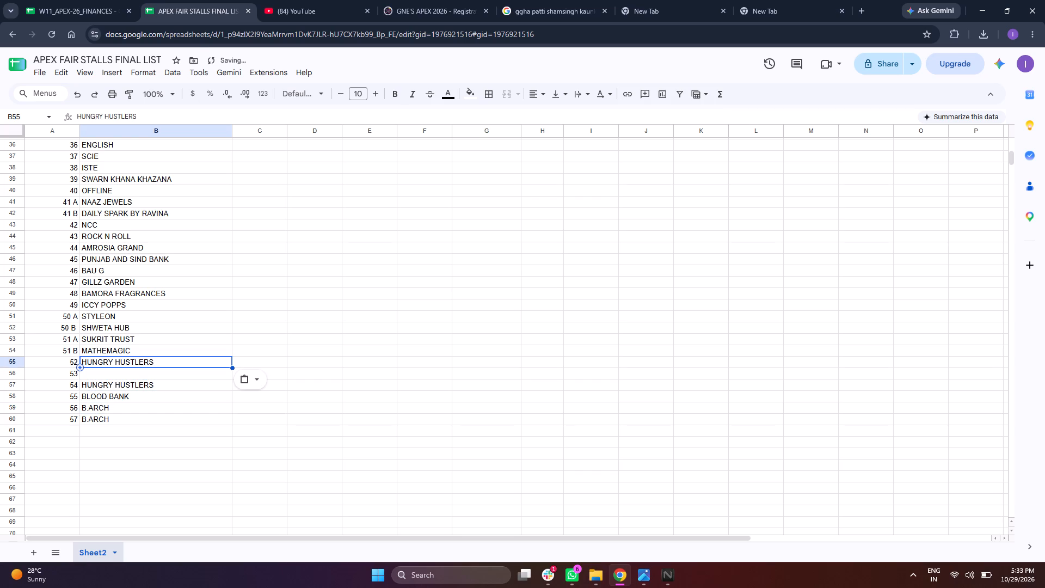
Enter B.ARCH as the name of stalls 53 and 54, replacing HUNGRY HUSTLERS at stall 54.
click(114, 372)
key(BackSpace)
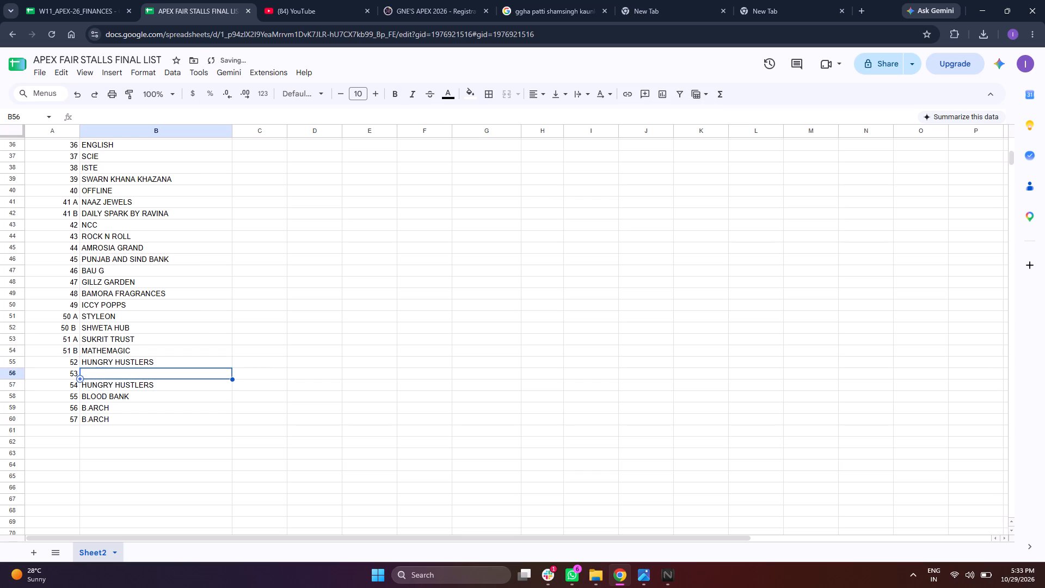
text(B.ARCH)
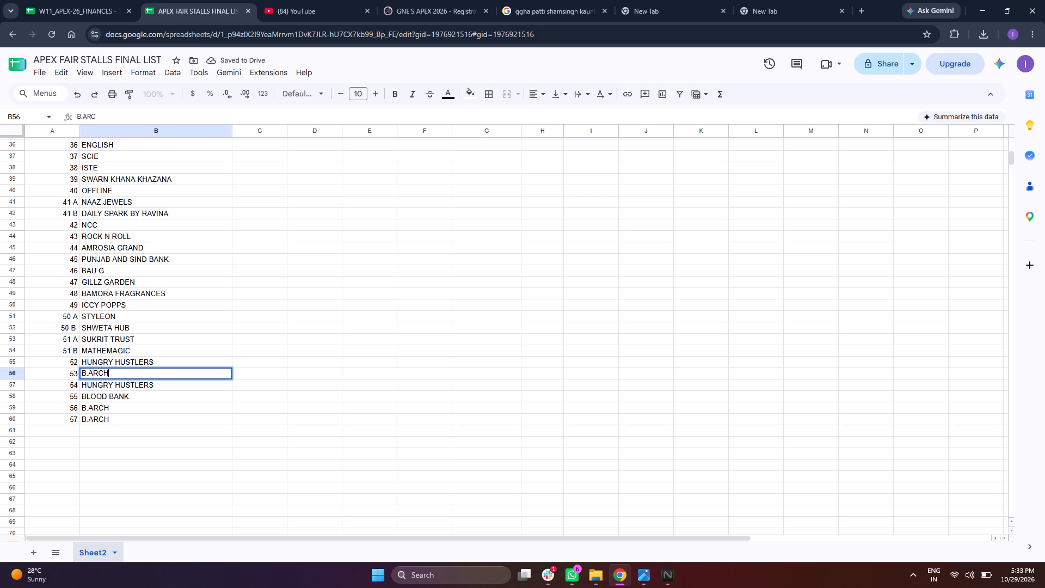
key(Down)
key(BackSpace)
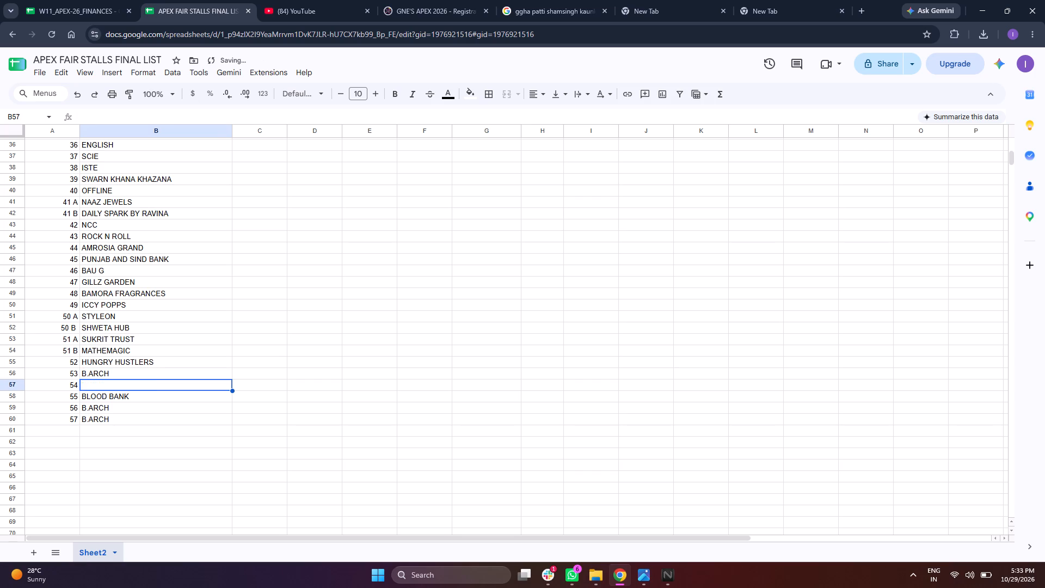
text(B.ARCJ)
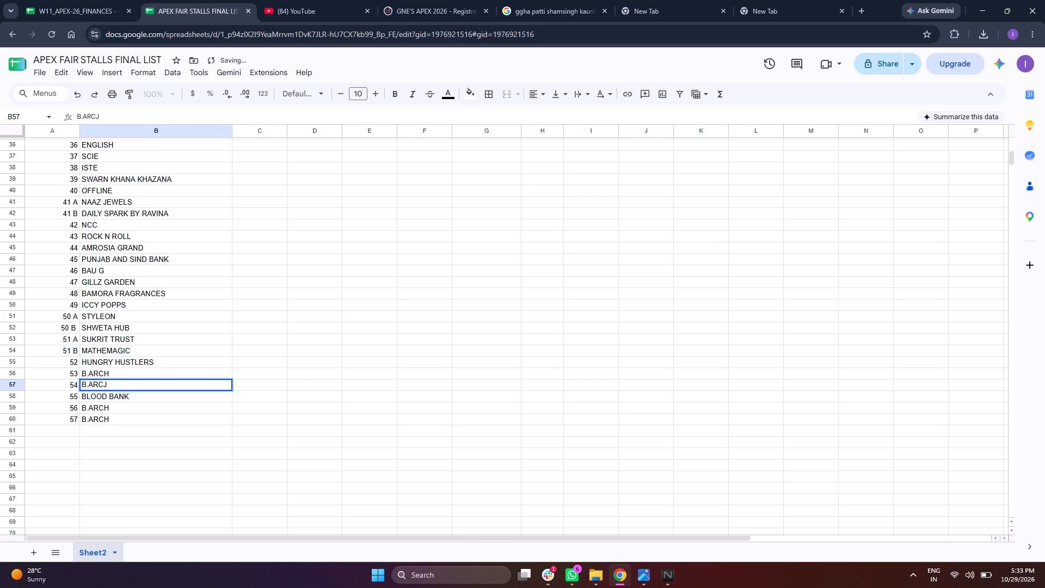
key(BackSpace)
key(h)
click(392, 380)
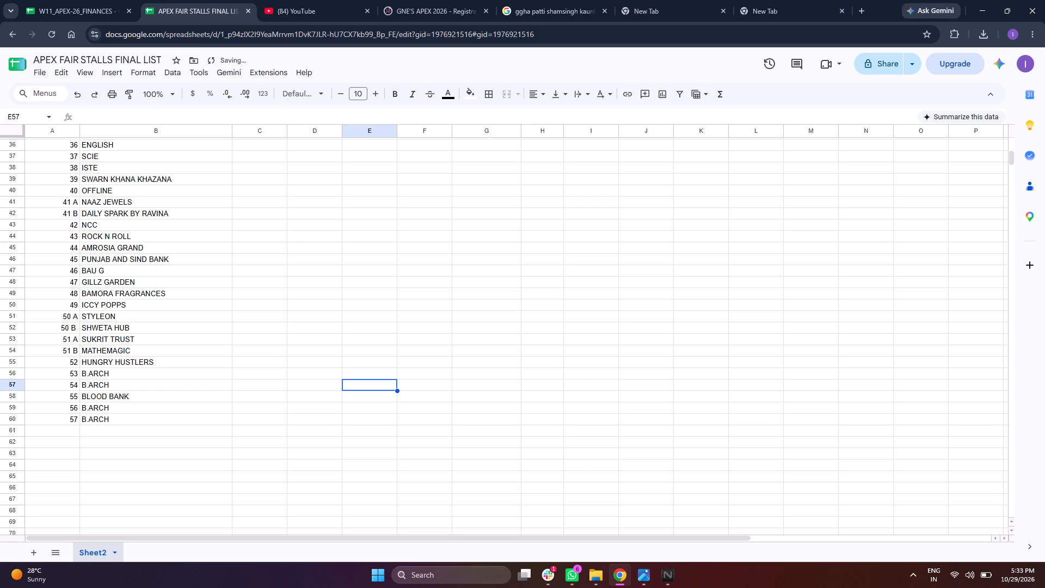
Replace B.ARCH with B.VOC as the name of stalls 53 and 54.
scroll(392, 380, up, 6)
scroll(392, 380, down, 5)
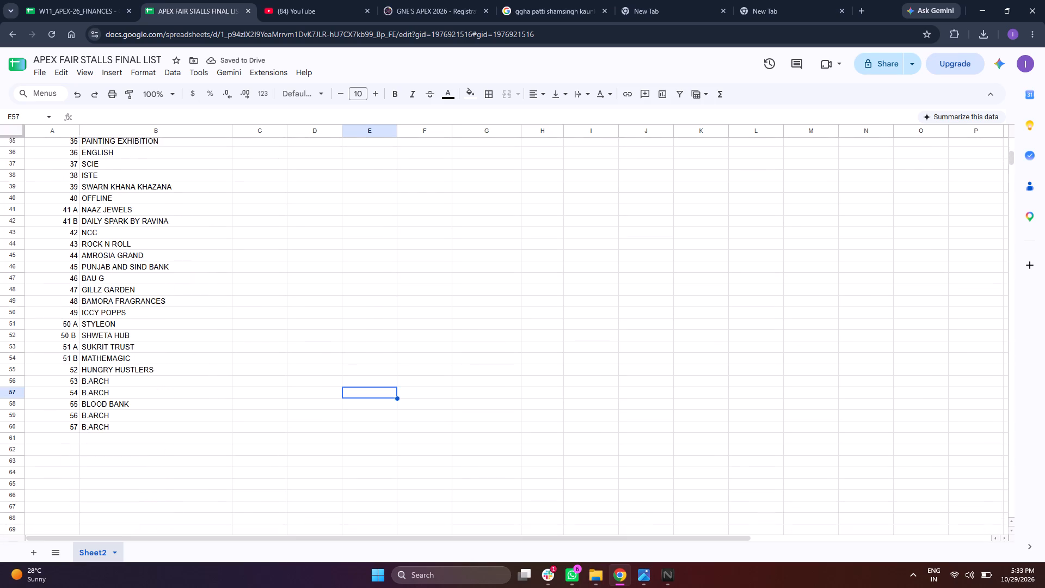
scroll(392, 380, down, 2)
click(114, 359)
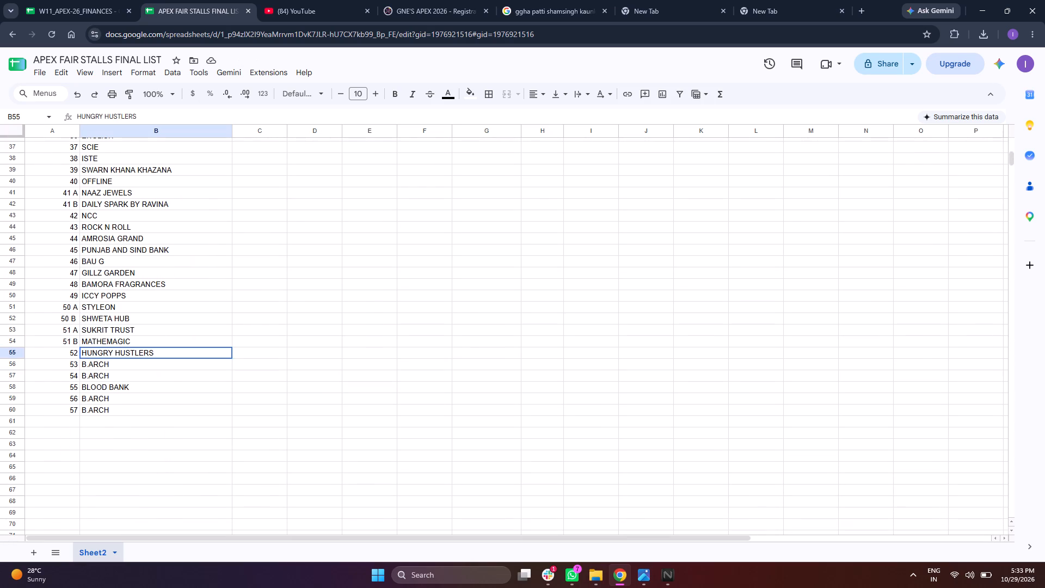
click(116, 362)
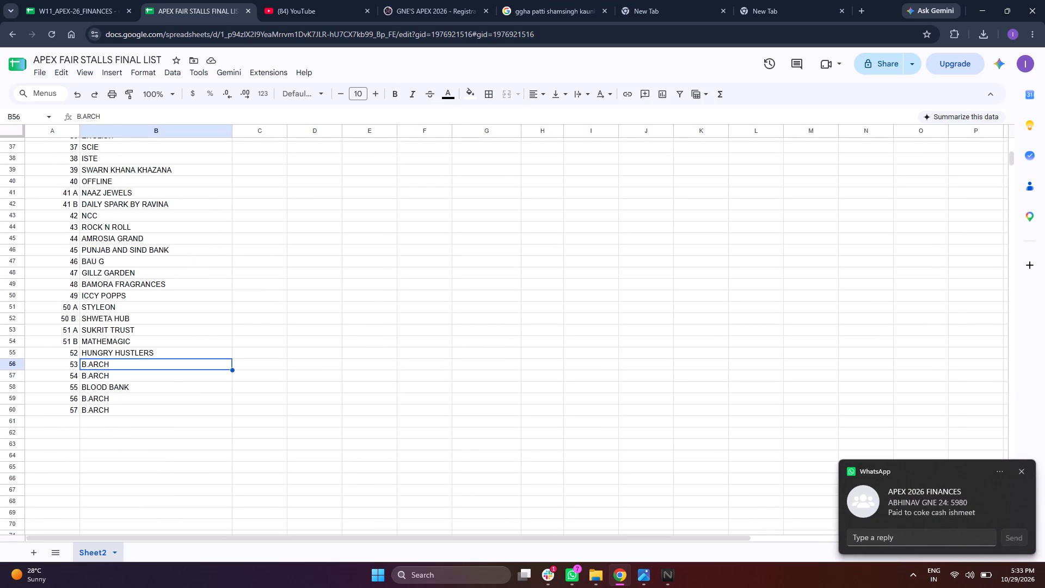
key(BackSpace)
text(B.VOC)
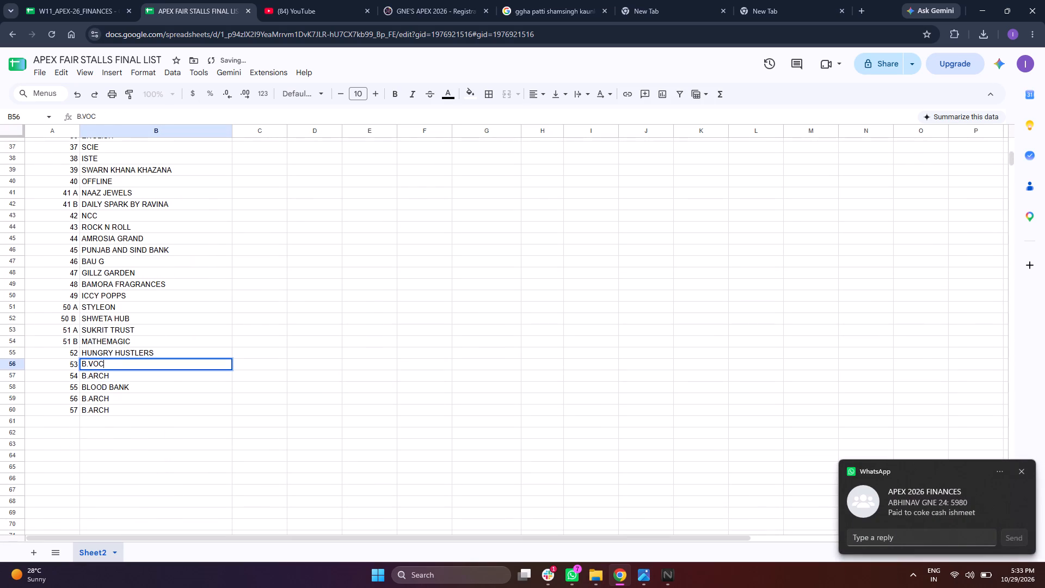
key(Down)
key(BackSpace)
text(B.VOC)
click(233, 396)
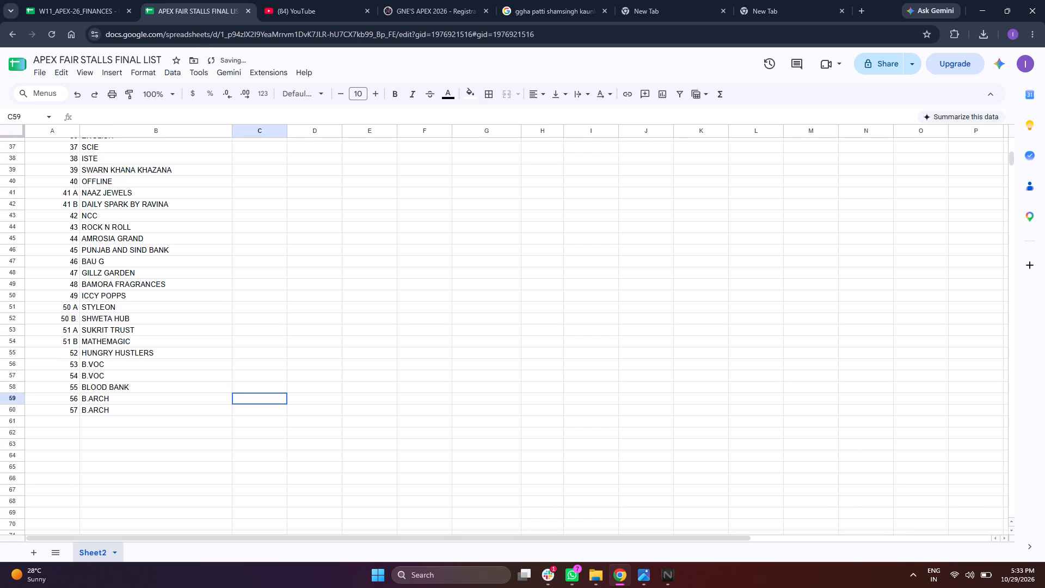
Review the stall list from the closing B.ARCH rows back up towards the first stalls.
scroll(329, 395, up, 7)
scroll(329, 395, right, 1)
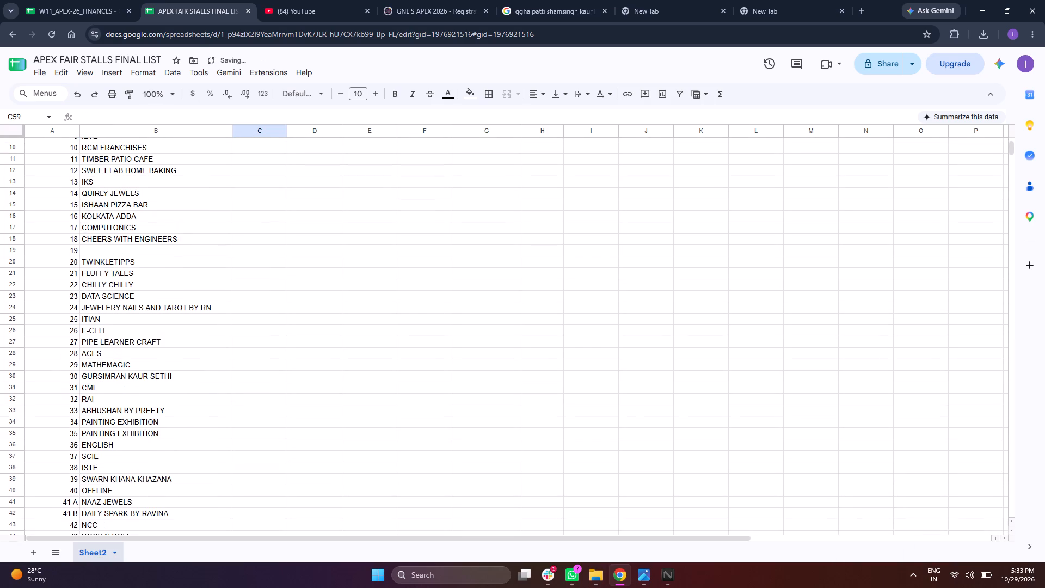
scroll(329, 395, right, 1)
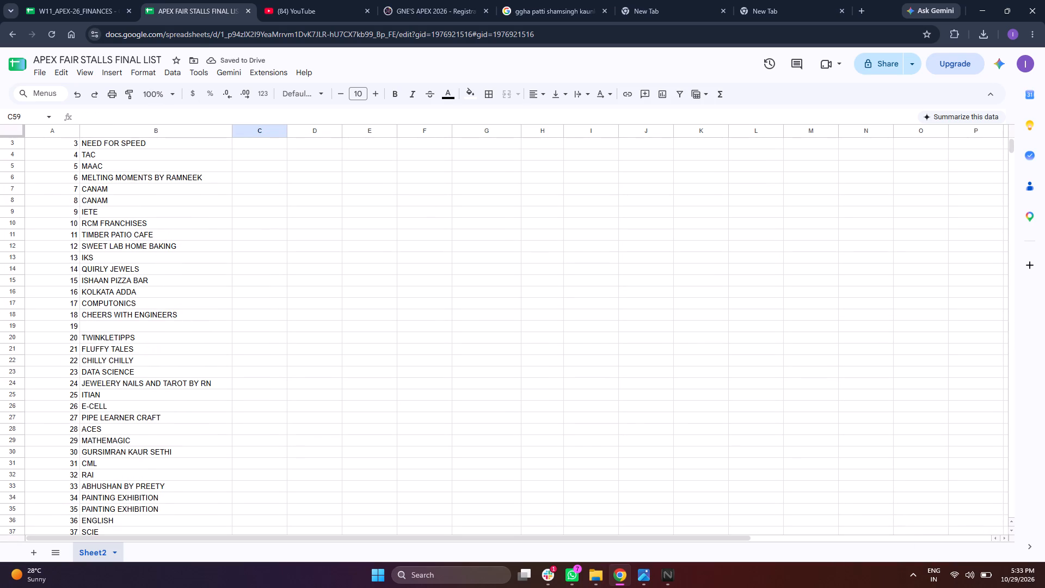
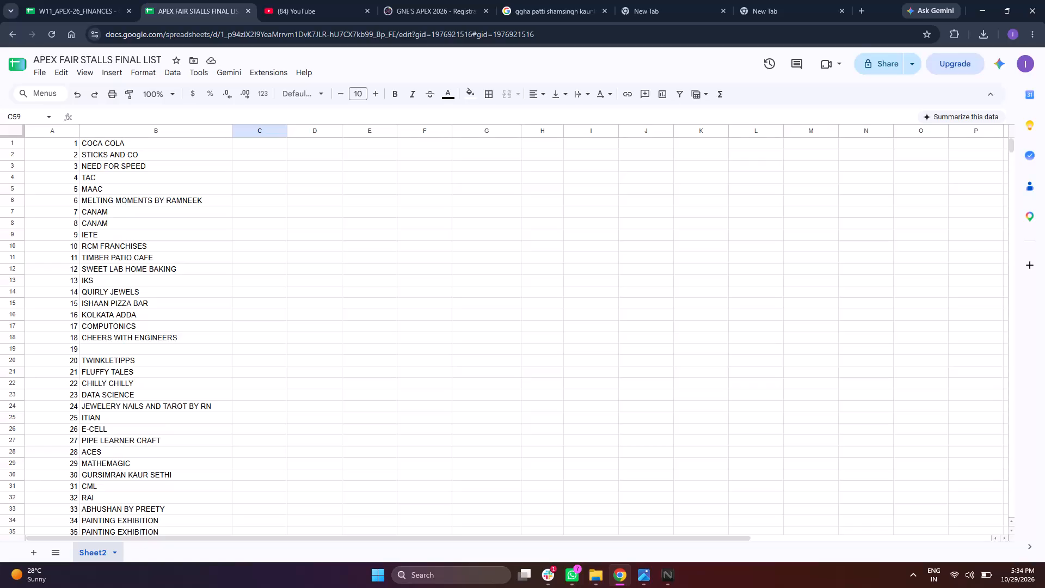
Enter RESERVED as the name of stall 19 in column B.
click(124, 345)
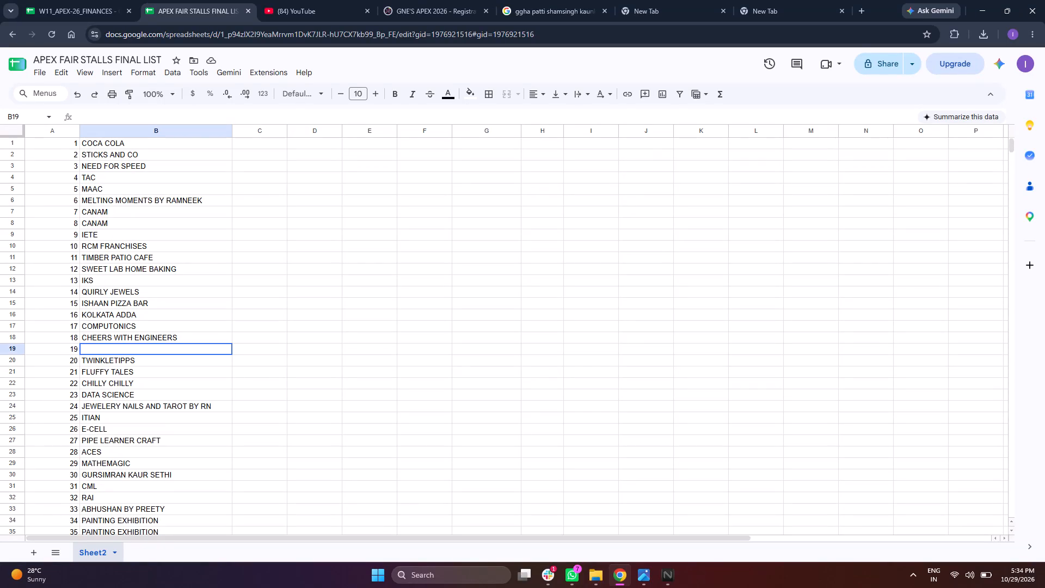
text(RESERVED)
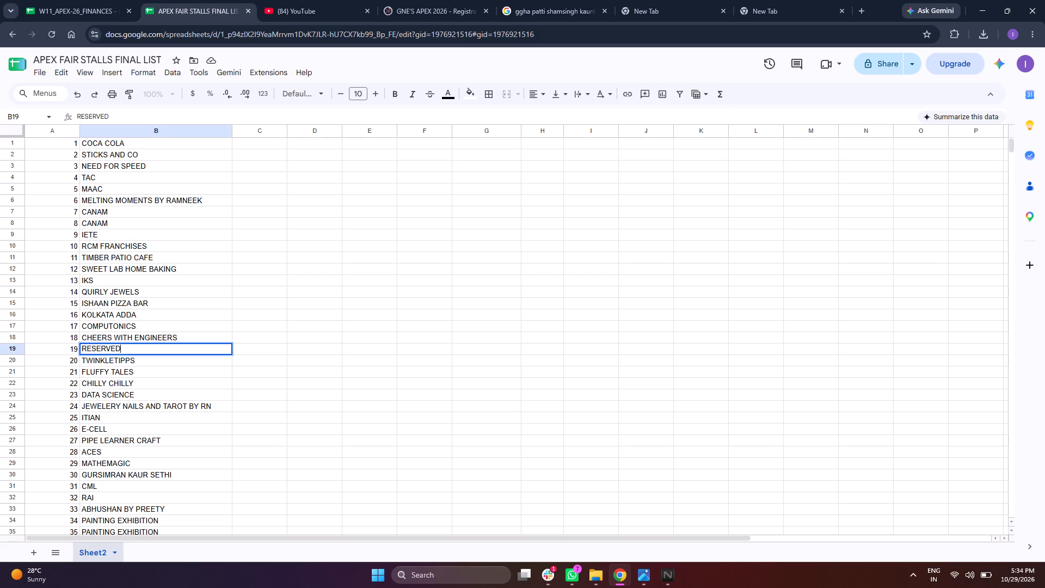
Copy the complete stall list of numbers and names, from COCA COLA through the last B.ARCH row (A1:B60).
drag(69, 142, 78, 142)
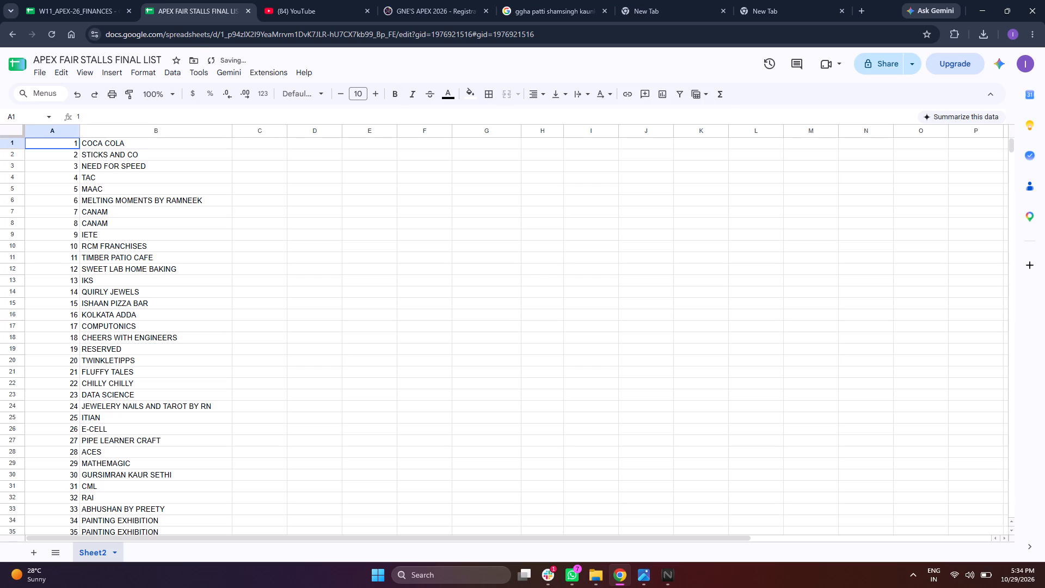
drag(78, 142, 214, 356)
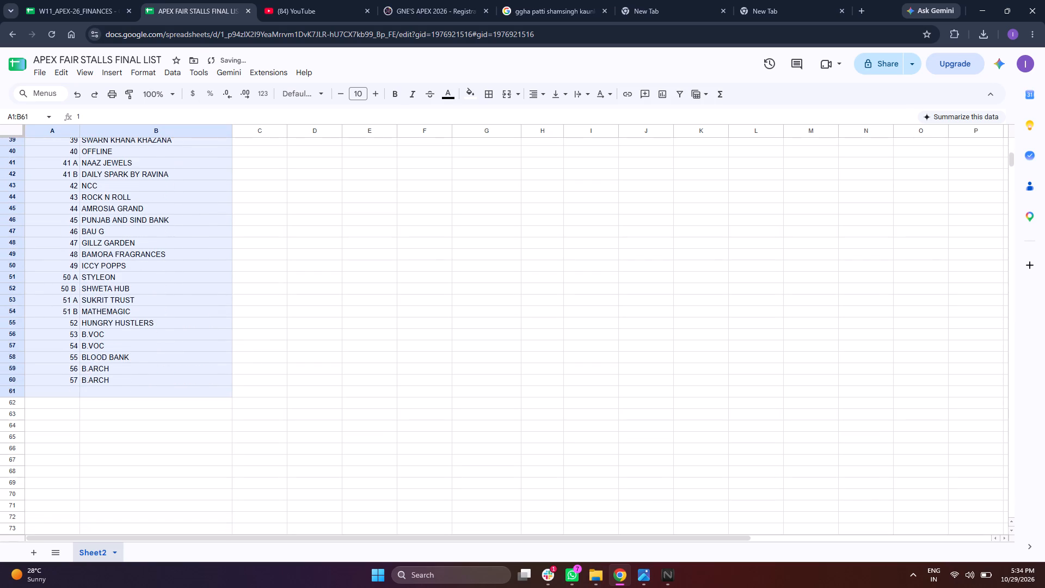
drag(214, 356, 202, 383)
key(ctrl+c)
key(ctrl+c)
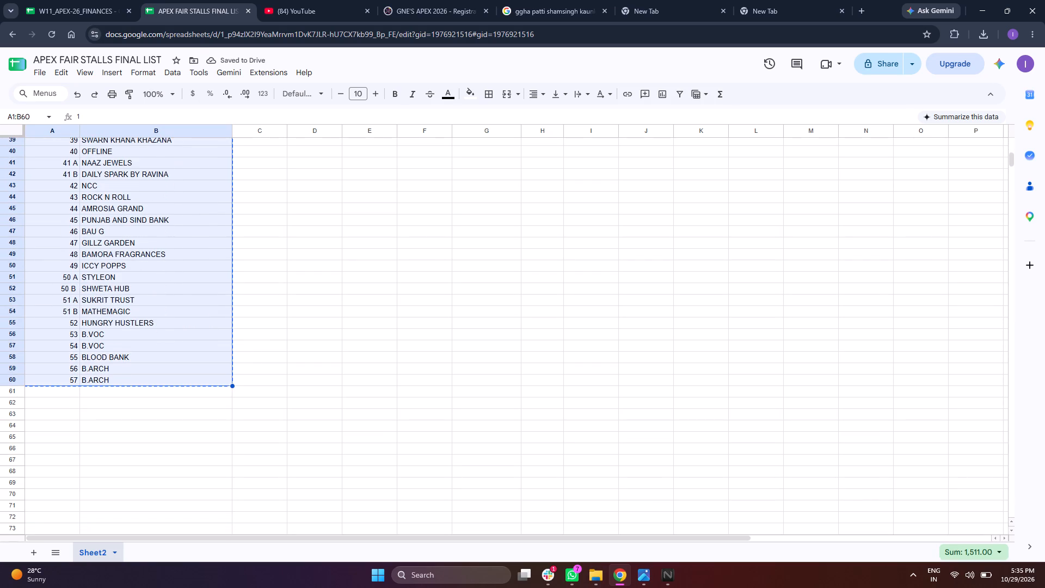
key(ctrl+c)
key(ctrl+c)
click(374, 384)
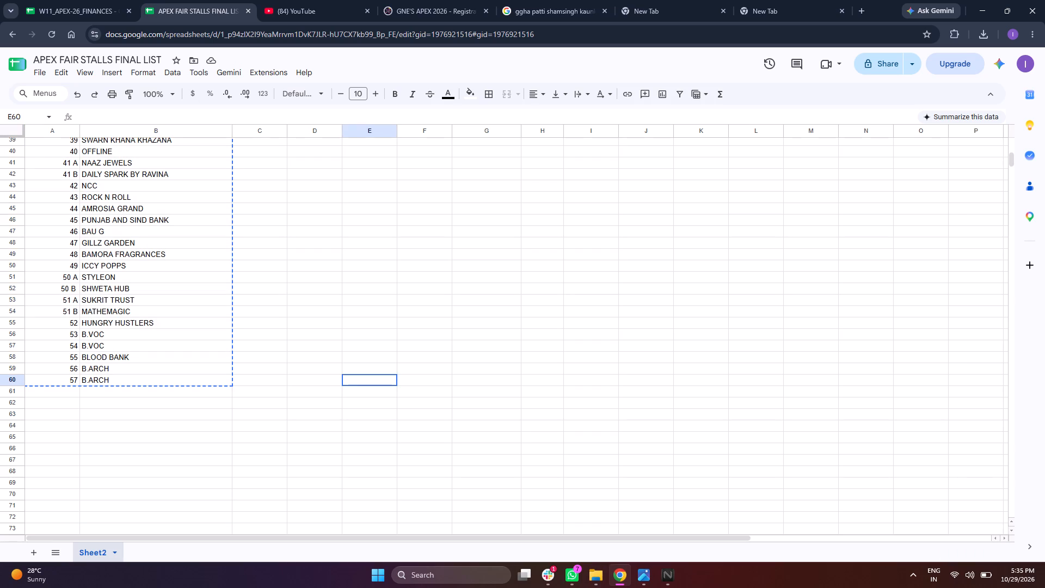
click(398, 425)
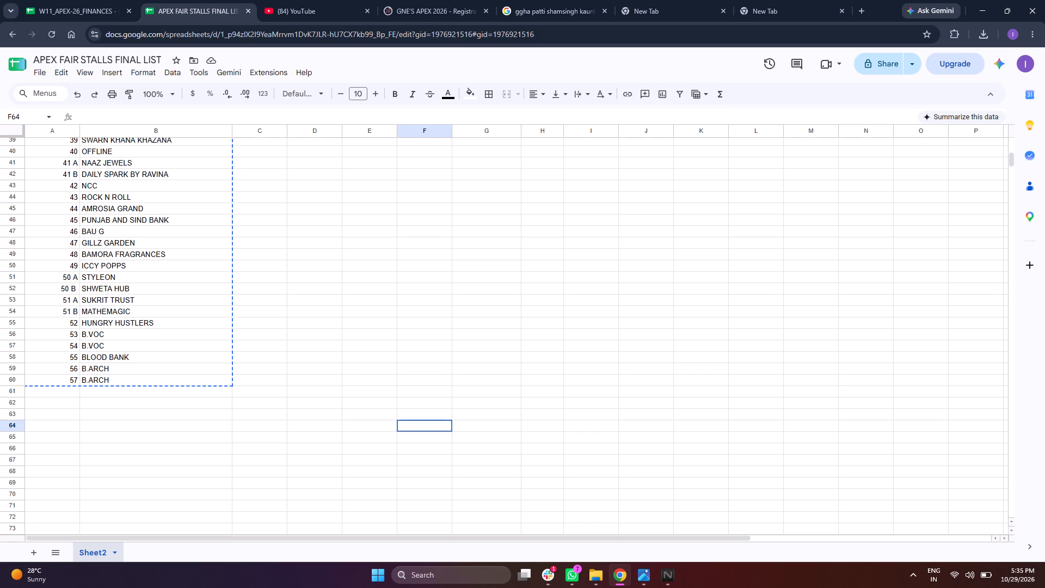
Open the sharing settings of the APEX FAIR STALLS FINAL LIST spreadsheet and go to its general access option.
scroll(398, 425, up, 9)
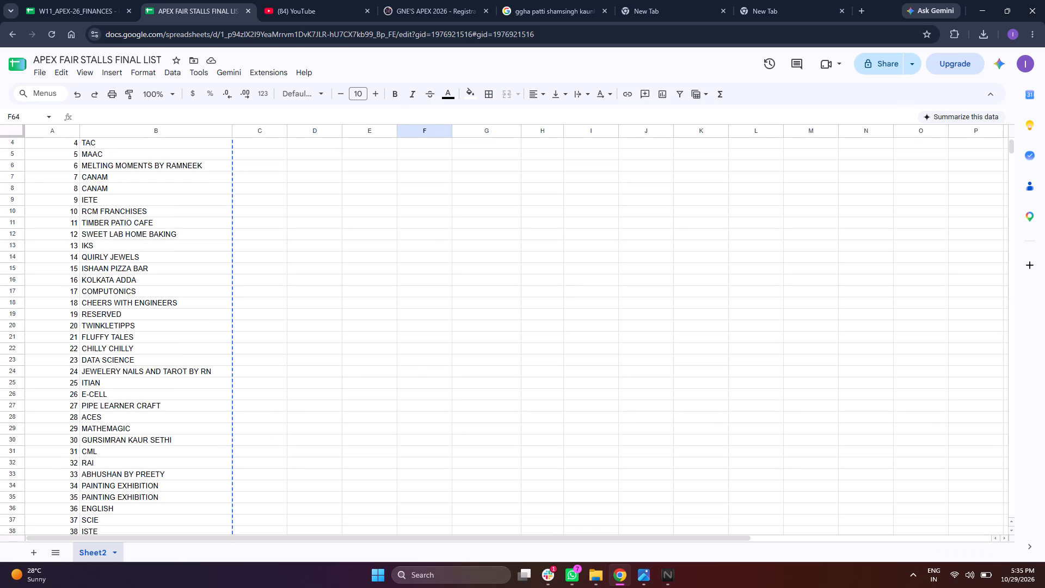
click(912, 66)
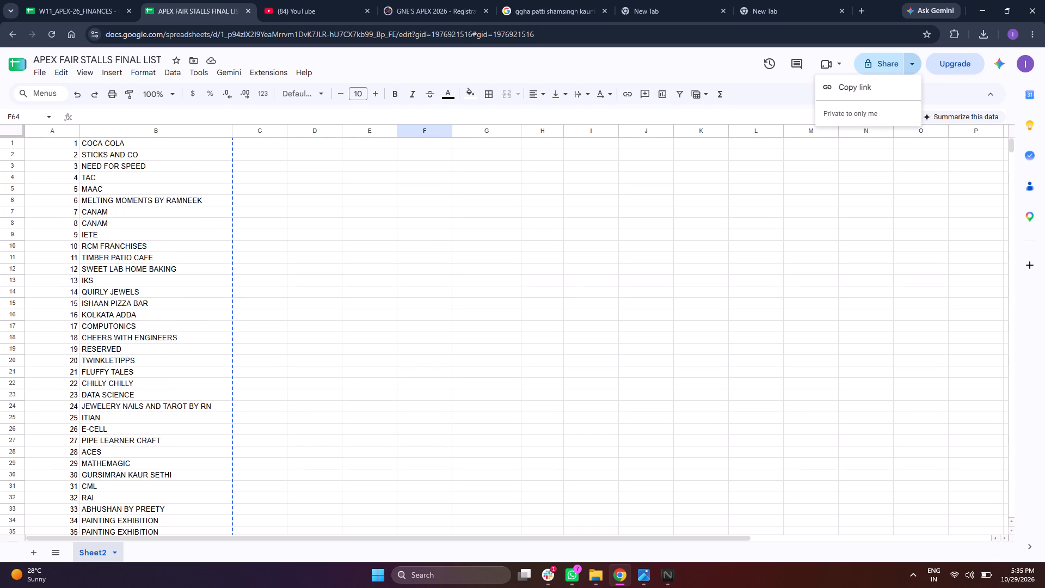
click(890, 60)
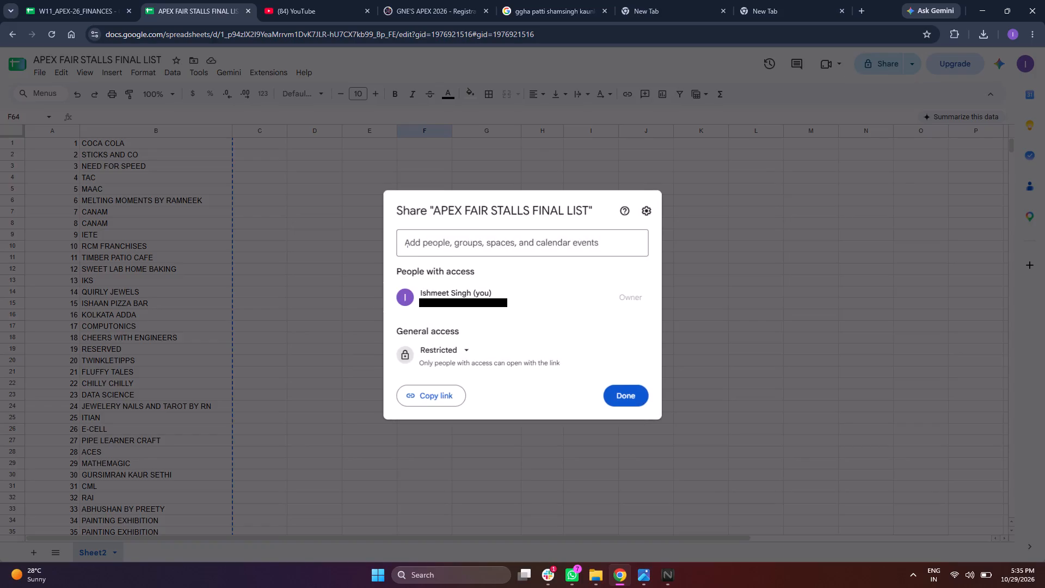
click(505, 356)
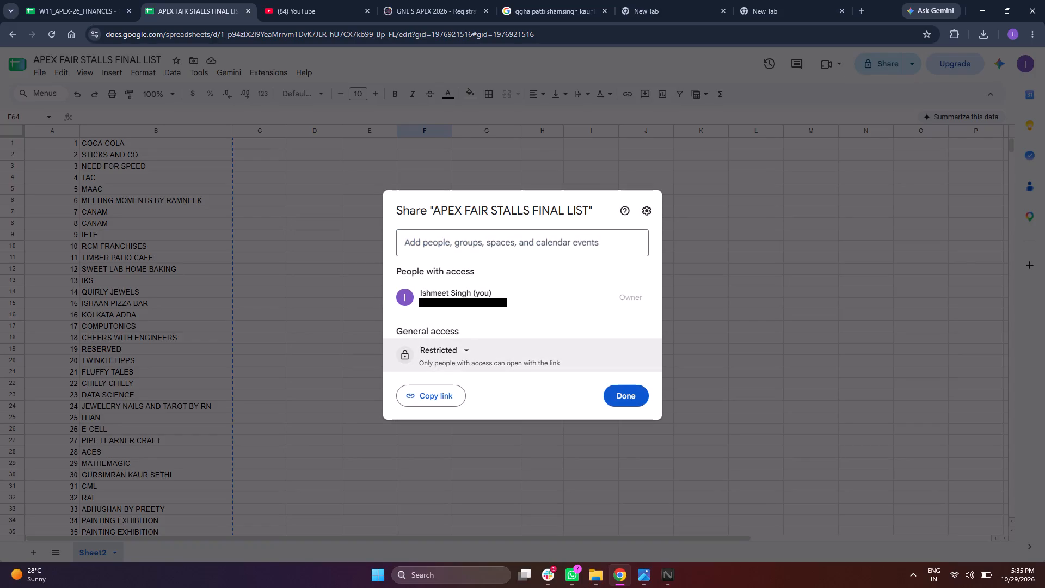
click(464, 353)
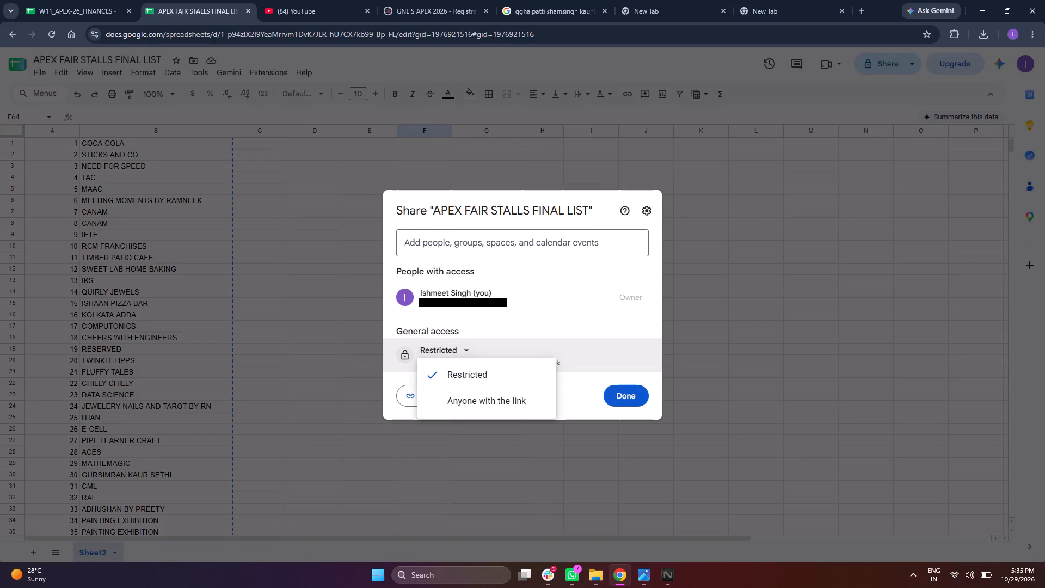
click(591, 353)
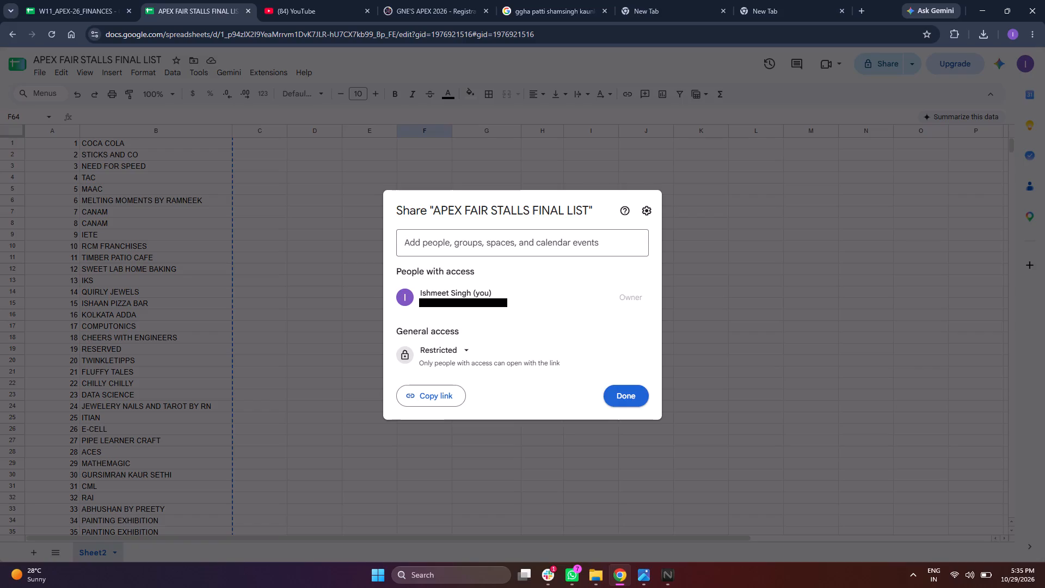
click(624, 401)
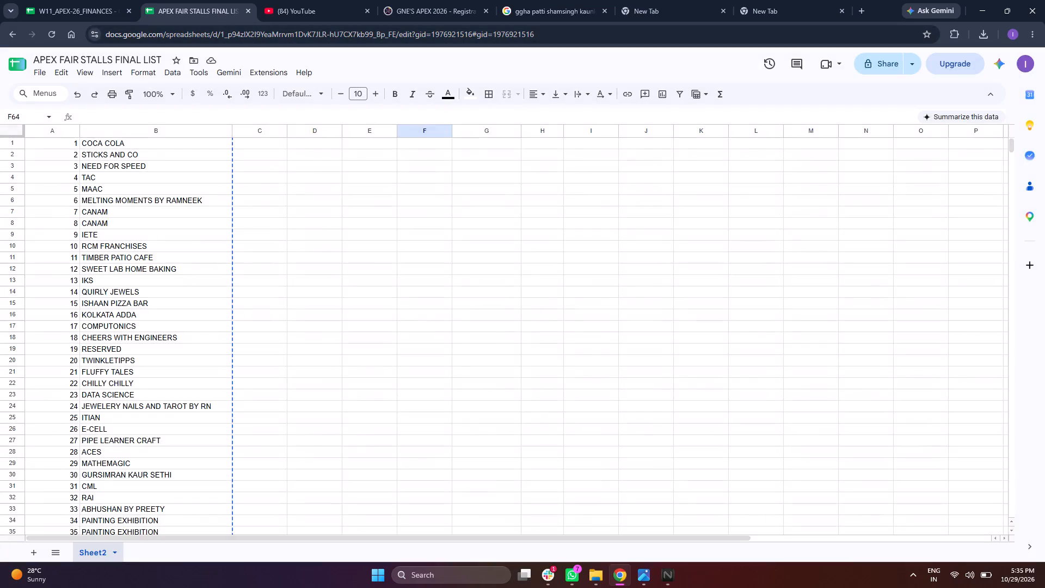